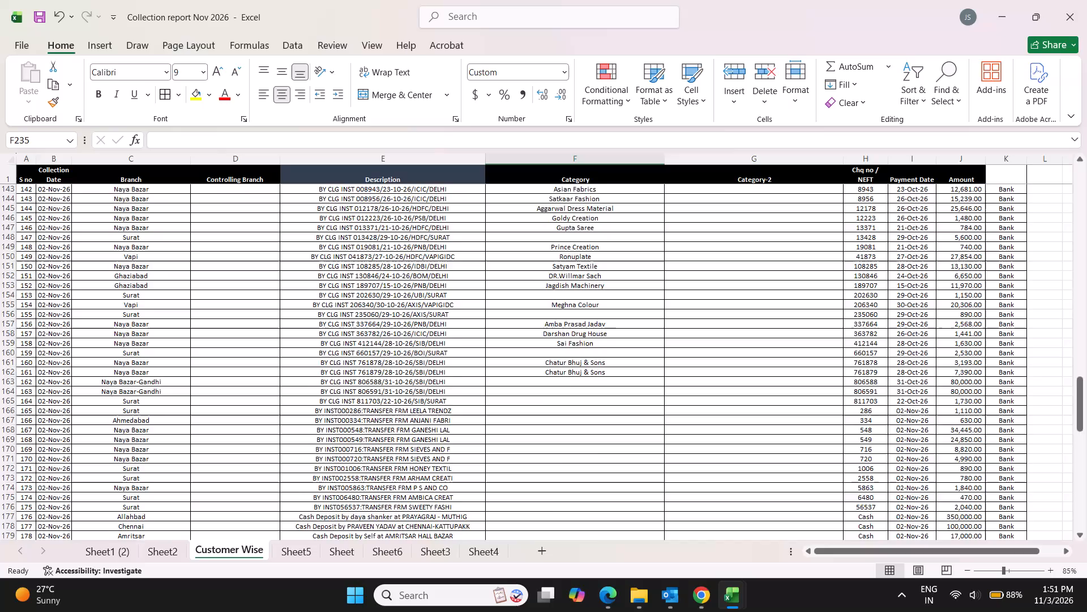
# In the Final Collection target Aug 2026 workbook, search for GANDHI NAGAR and copy the Gandhi Nagar (Delhi) agency's customer name.
pyautogui.scroll(20, 692, 318)
pyautogui.scroll(20, 692, 318)
pyautogui.scroll(10, 692, 318)
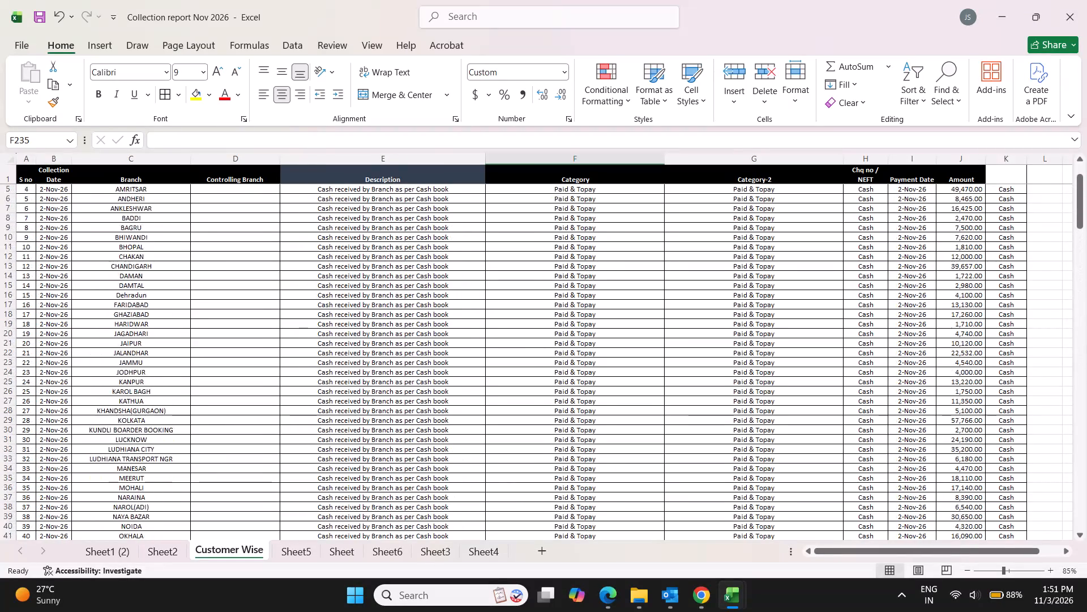
pyautogui.scroll(17, 692, 318)
pyautogui.scroll(-13, 692, 318)
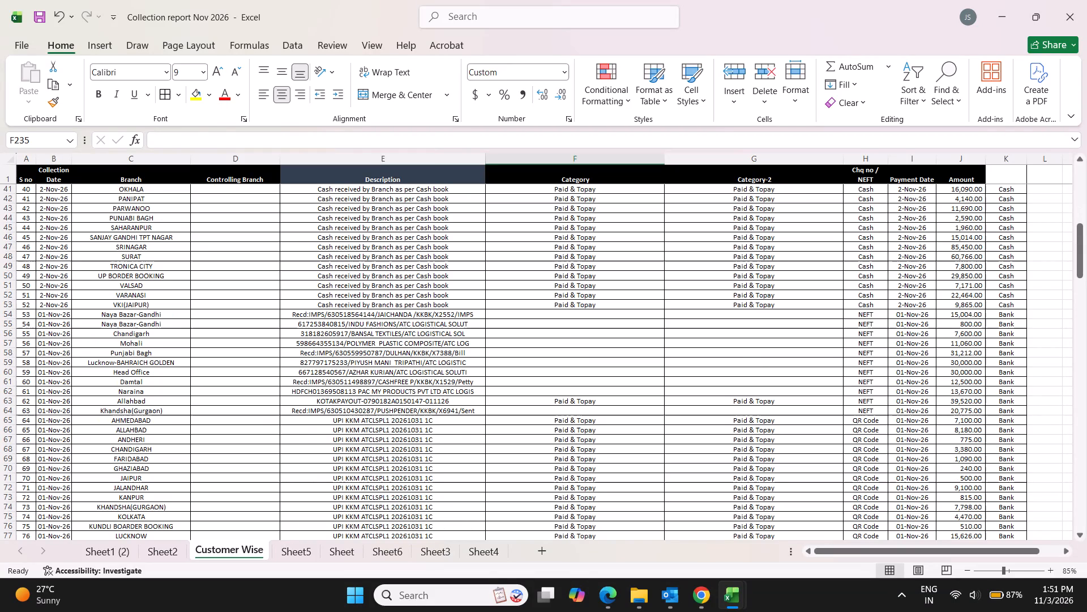
pyautogui.hotkey('alt', 'Tab')
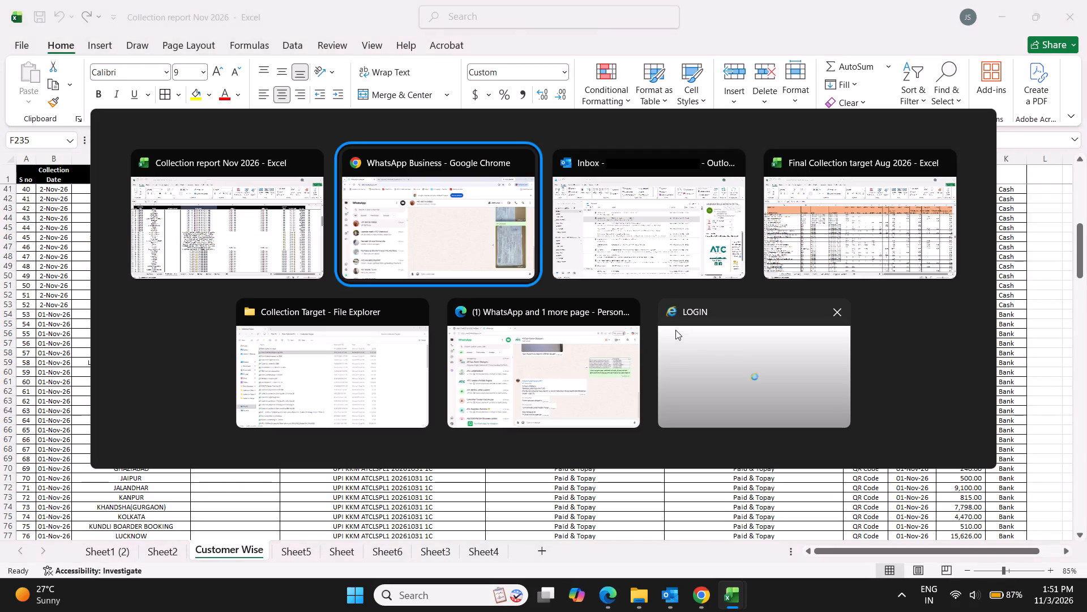
pyautogui.hotkey('alt', 'Tab')
pyautogui.hotkey('alt', 'Tab')
pyautogui.click(473, 319)
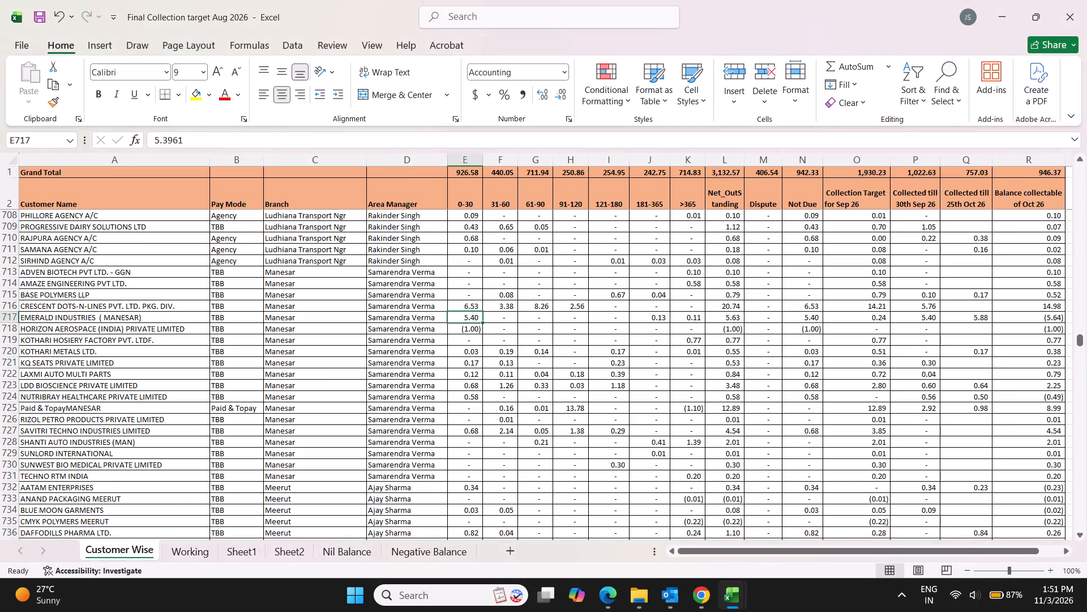
pyautogui.hotkey('ctrl', 'f')
pyautogui.write('GANDHI NAGAR')
pyautogui.press('Return')
pyautogui.press('Escape')
pyautogui.hotkey('ctrl', 'c')
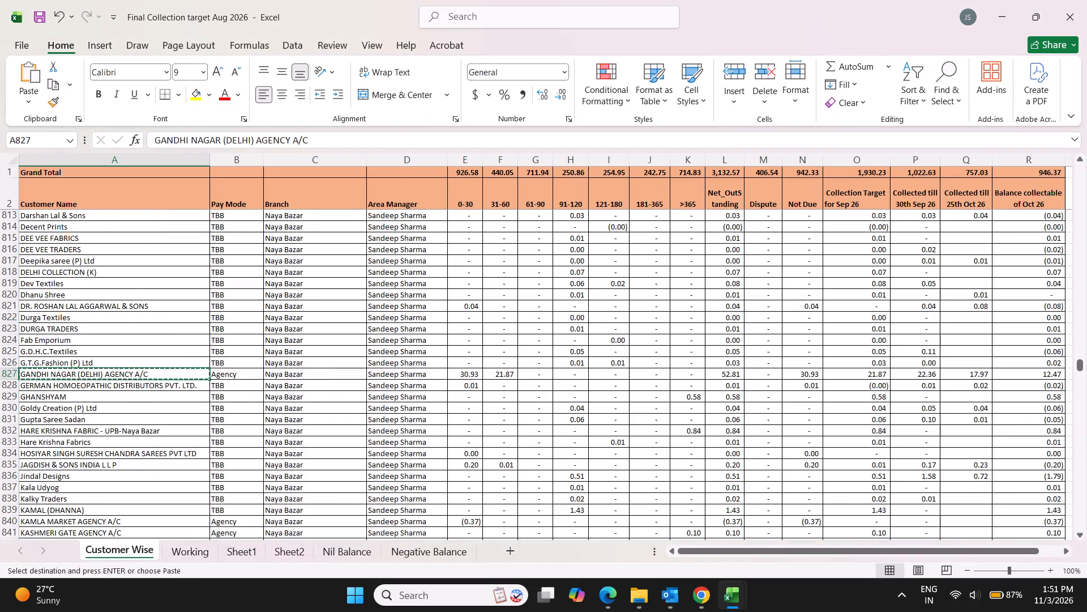
# In Collection report Nov 2026, paste the copied agency name into Category and Category-2 for the two 01-Nov-26 Naya Bazar-Gandhi rows.
pyautogui.hotkey('alt', 'Tab')
pyautogui.press('Right')
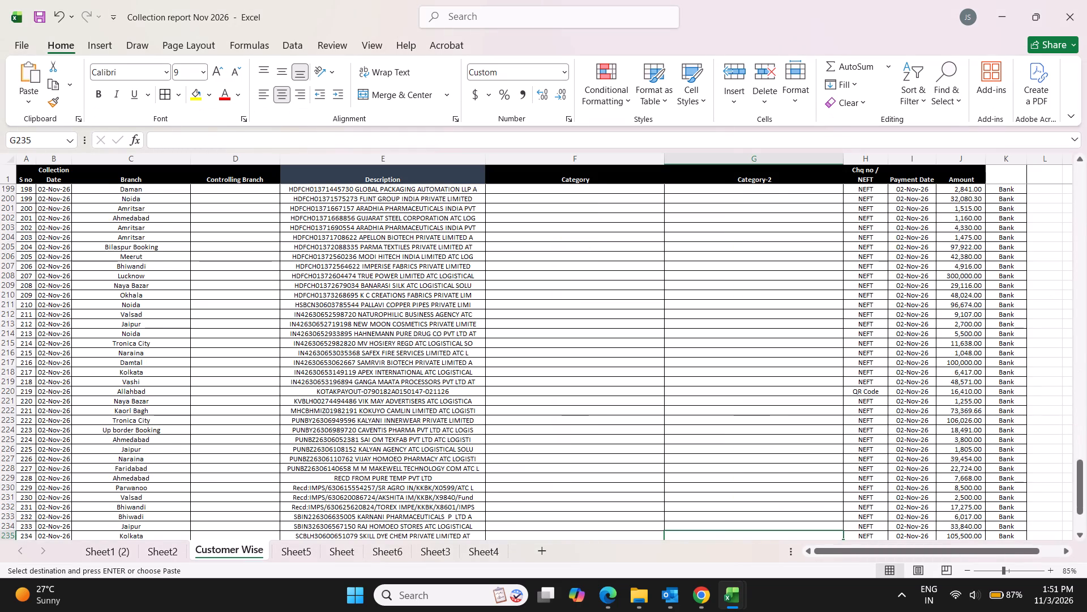
pyautogui.scroll(20, 561, 422)
pyautogui.scroll(12, 561, 422)
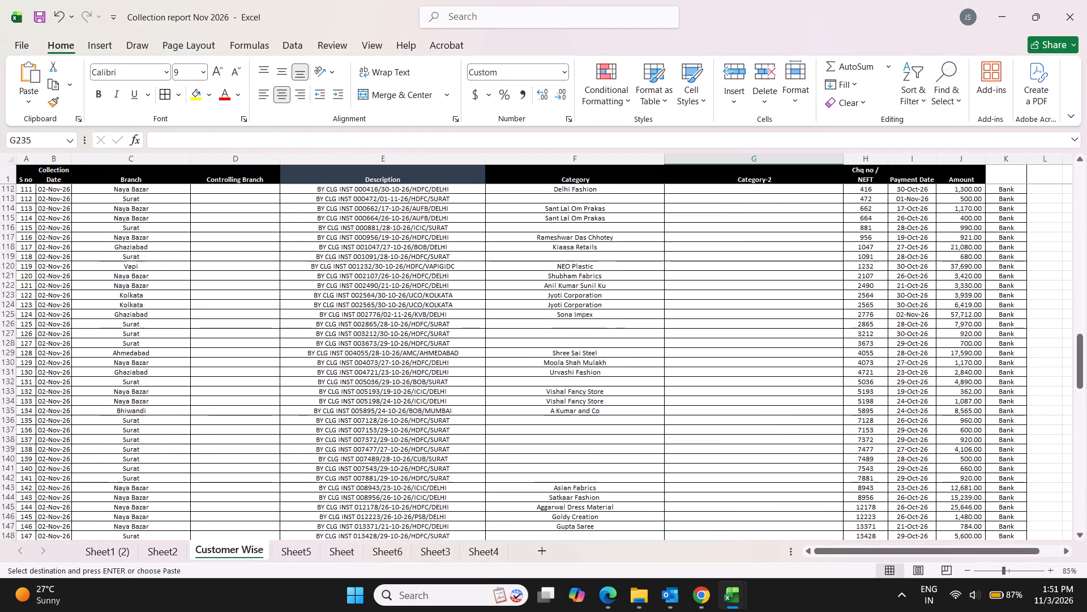
pyautogui.scroll(15, 561, 422)
pyautogui.scroll(6, 742, 418)
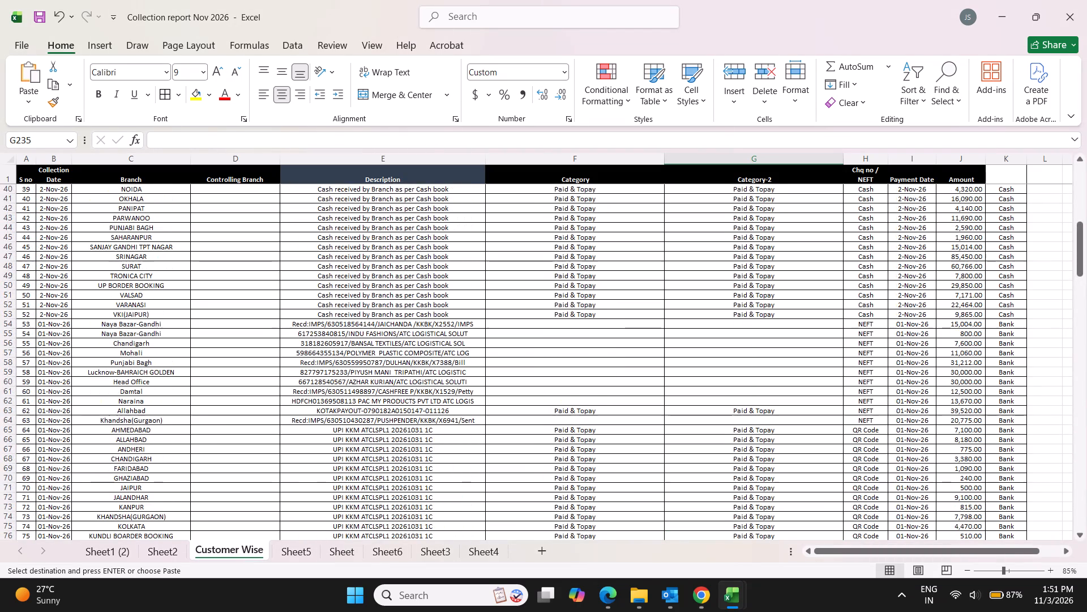
pyautogui.moveTo(605, 322); pyautogui.dragTo(692, 330)
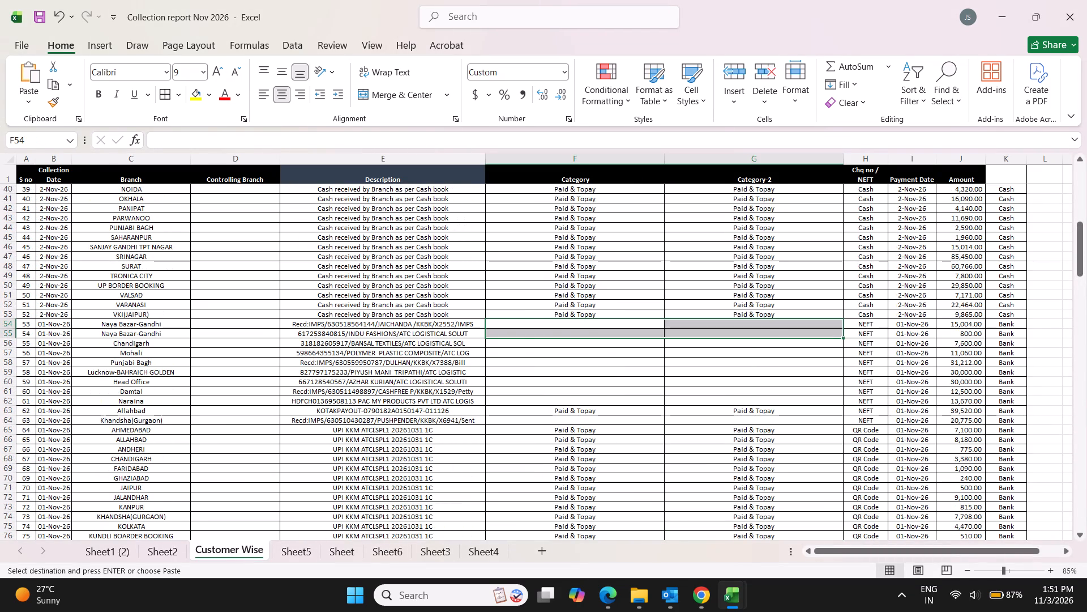
pyautogui.hotkey('ctrl', 'v')
pyautogui.press('Escape')
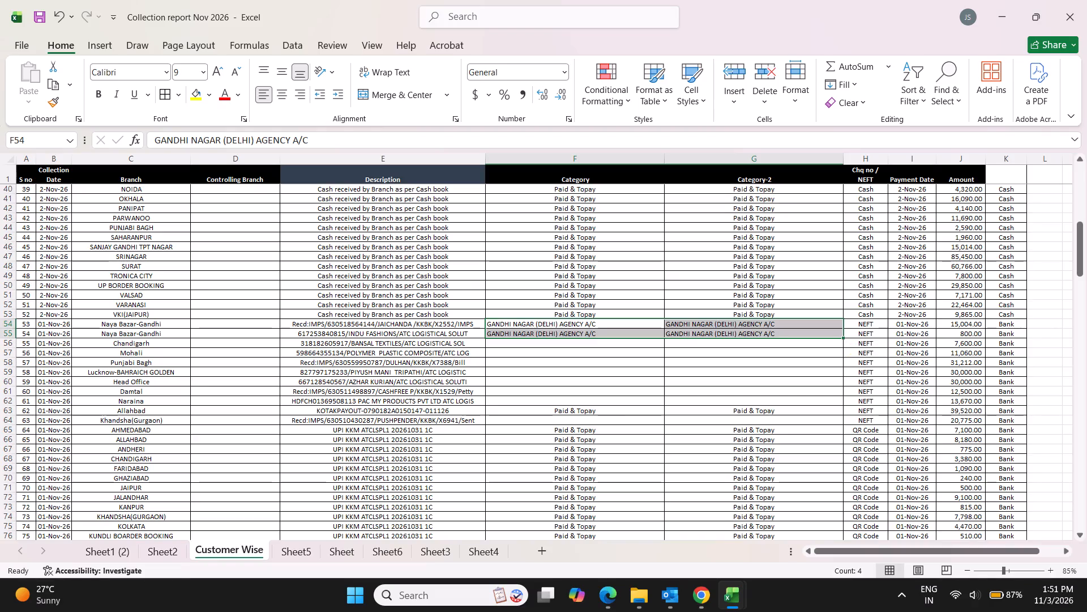
# Search the Final Collection target workbook for the Bansal Textiles payer name copied from the Chandigarh row's description.
pyautogui.click(543, 365)
pyautogui.click(426, 346)
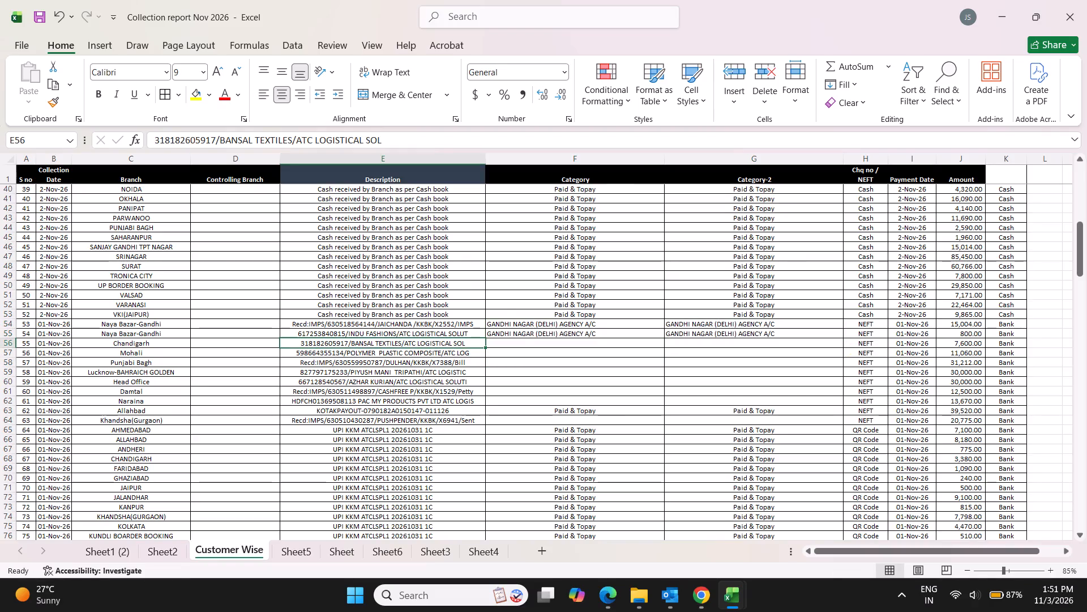
pyautogui.moveTo(220, 135); pyautogui.dragTo(279, 138)
pyautogui.hotkey('ctrl', 'c')
pyautogui.hotkey('alt', 'Tab')
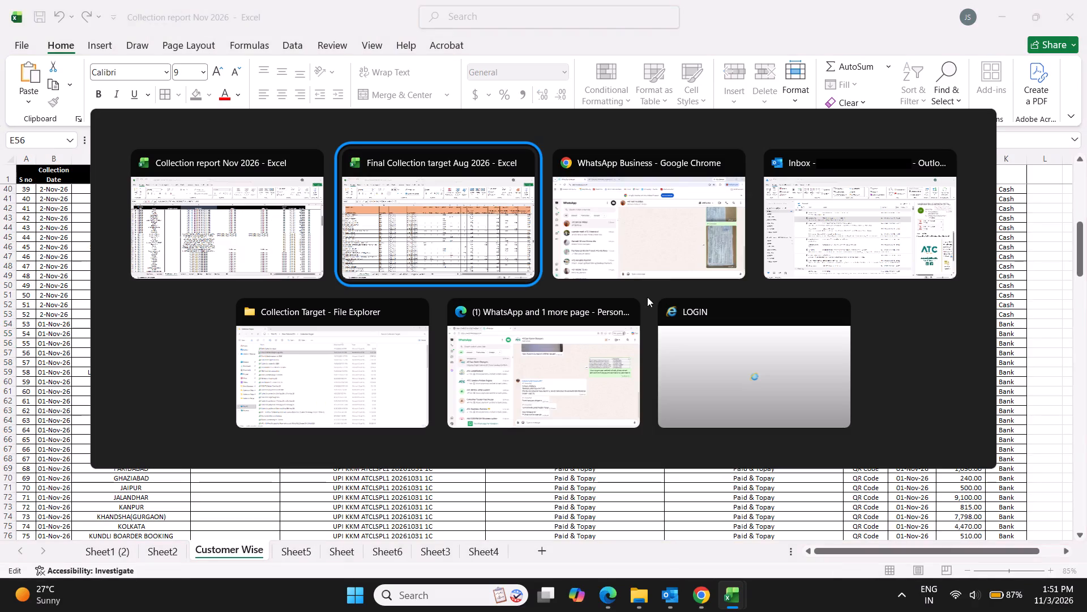
pyautogui.hotkey('ctrl', 'f')
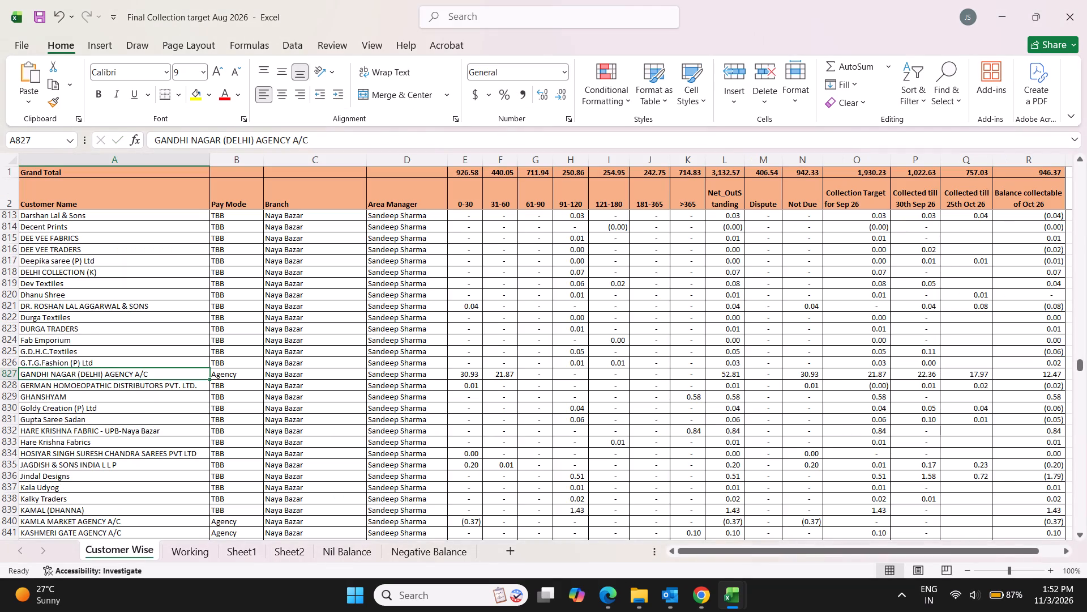
pyautogui.hotkey('ctrl', 'v')
pyautogui.press('Return')
pyautogui.press('Return')
pyautogui.press('Escape')
pyautogui.press('Escape')
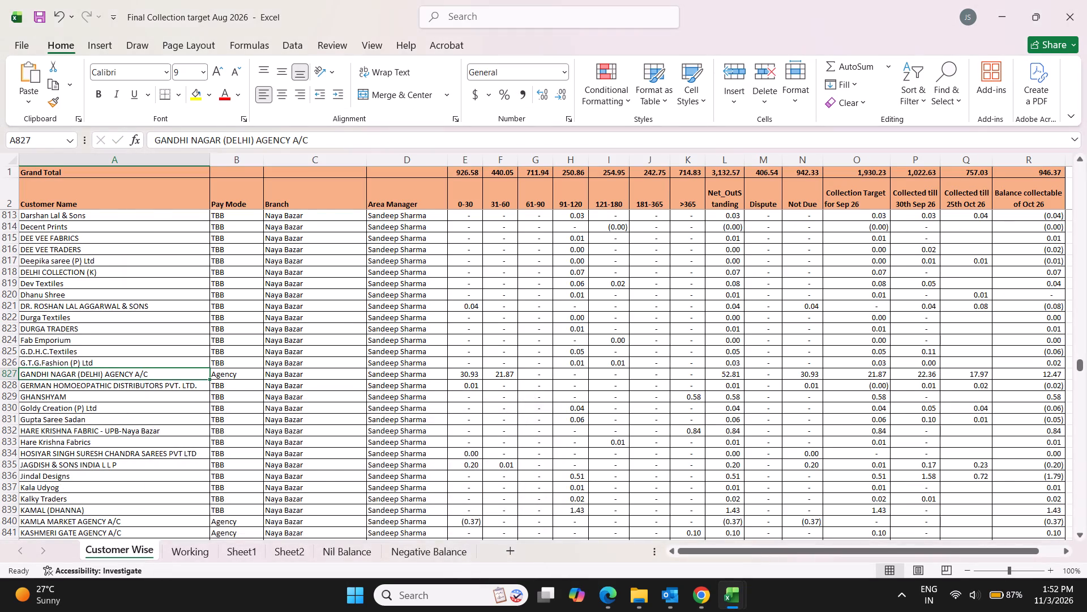
# In the collection report, copy Paid & Topay from the VKI(JAIPUR) row into Category and Category-2 of the Chandigarh Bansal Textiles row.
pyautogui.hotkey('alt', 'Tab')
pyautogui.press('Right')
pyautogui.press('Up')
pyautogui.press('Up')
pyautogui.press('Up')
pyautogui.hotkey('shift', 'Right')
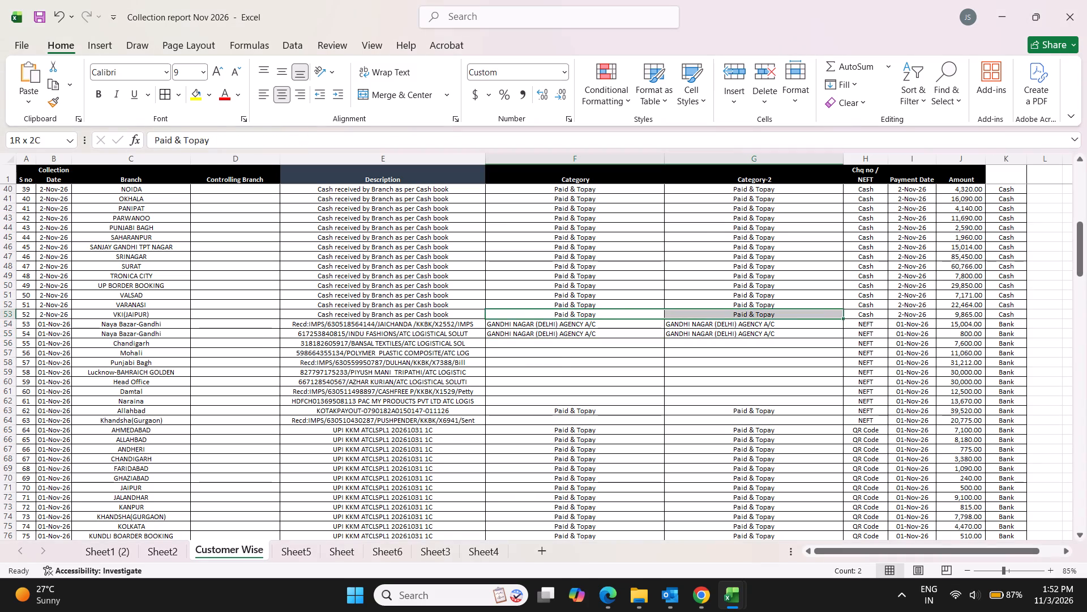
pyautogui.hotkey('ctrl', 'c')
pyautogui.press('Down')
pyautogui.press('Down')
pyautogui.press('Down')
pyautogui.hotkey('ctrl', 'v')
pyautogui.press('Down')
pyautogui.press('Escape')
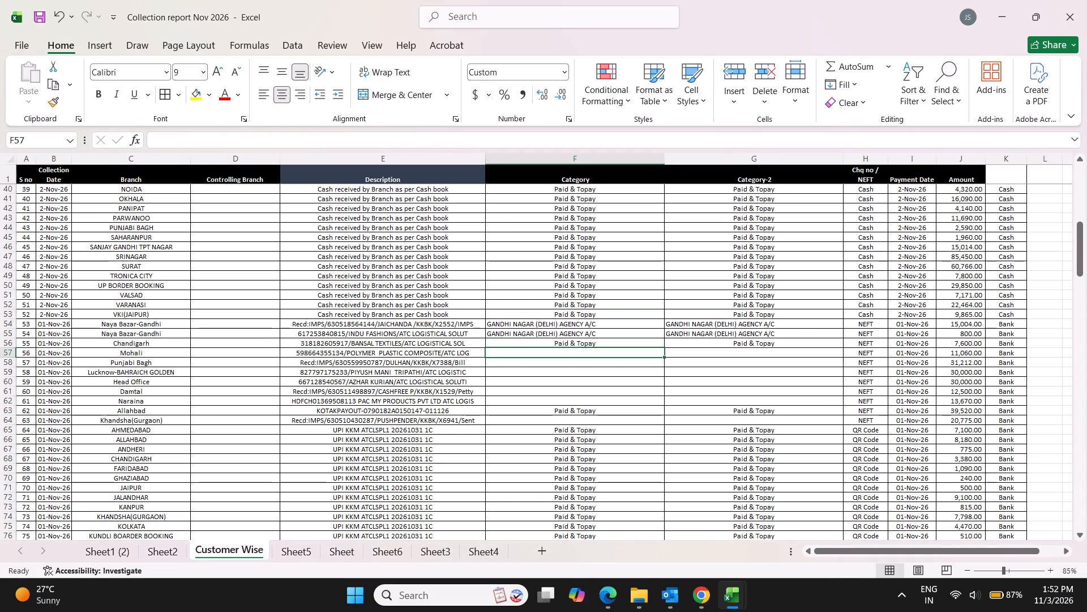
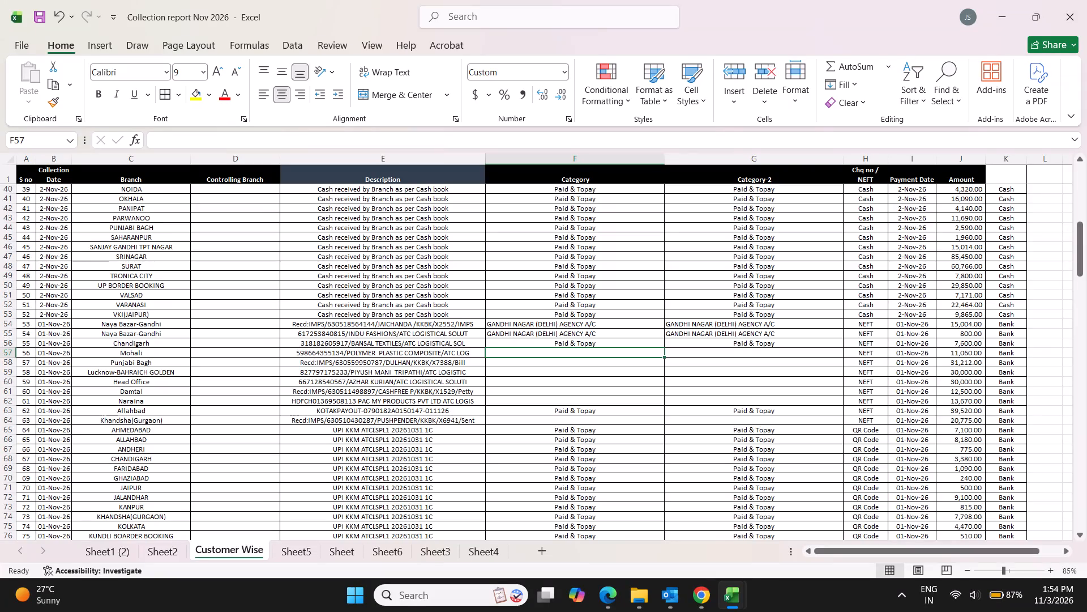
# Fill Paid & Topay from the Chandigarh row down into Category and Category-2 of the Mohali row.
pyautogui.hotkey('shift', 'Right')
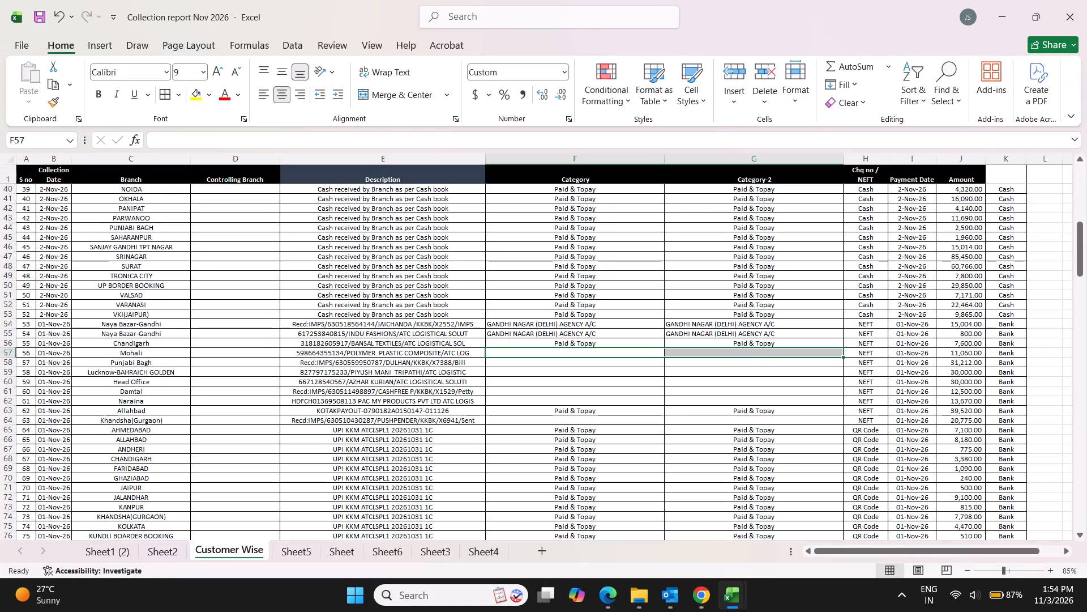
pyautogui.hotkey('ctrl', 'd')
pyautogui.press('Down')
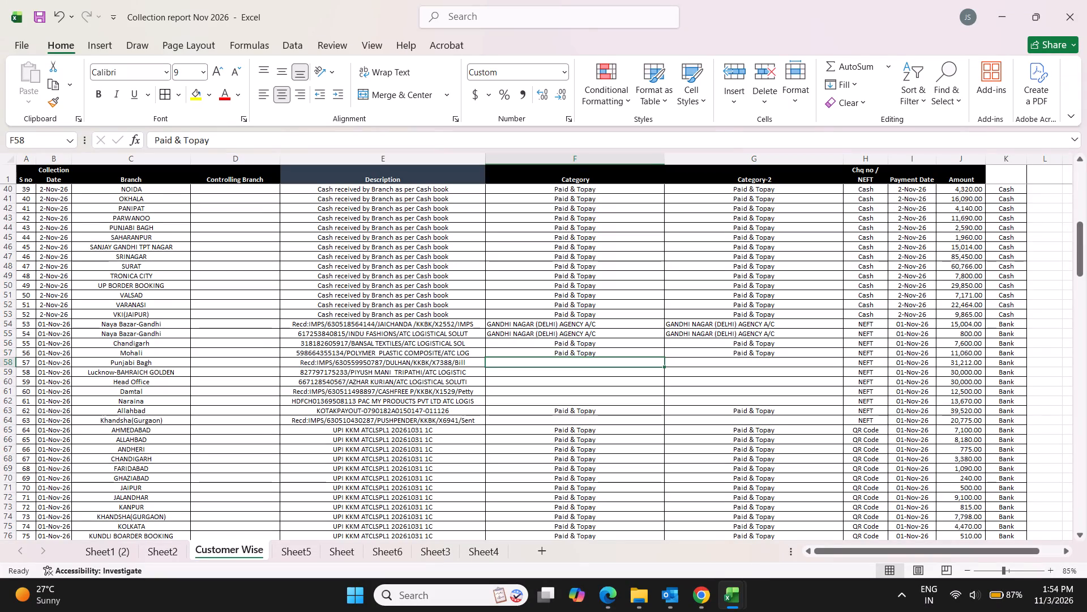
# Search the Final Collection target Aug 2026 workbook for DULHAN and copy the matching Punjabi Bagh customer name.
pyautogui.hotkey('shift', 'Right')
pyautogui.hotkey('alt', 'Tab')
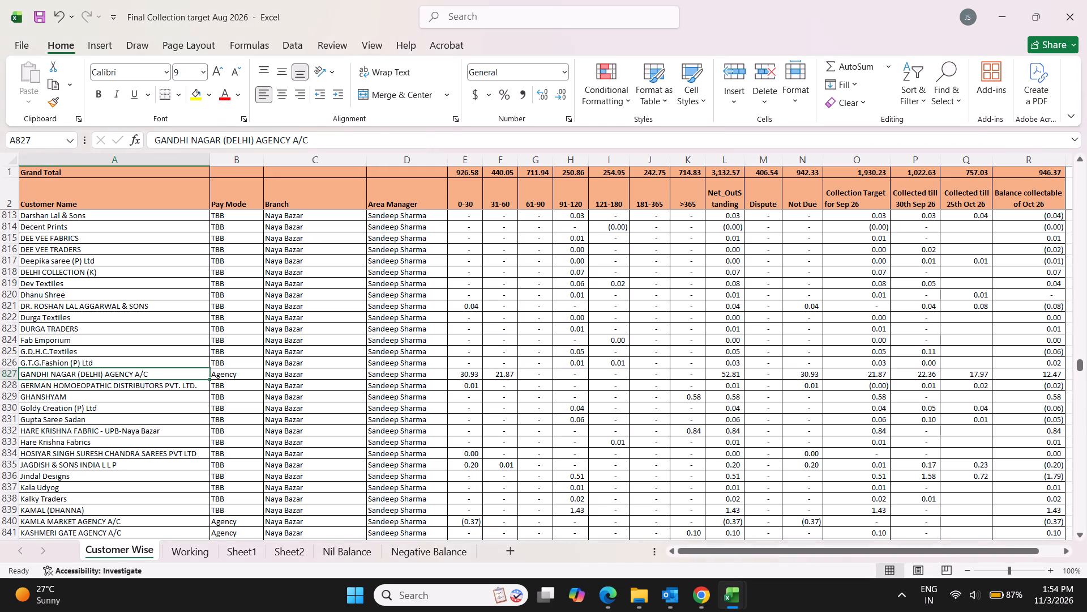
pyautogui.hotkey('ctrl', 'f')
pyautogui.write('DULHAN')
pyautogui.press('Return')
pyautogui.press('Escape')
pyautogui.hotkey('ctrl', 'c')
pyautogui.hotkey('alt', 'Tab')
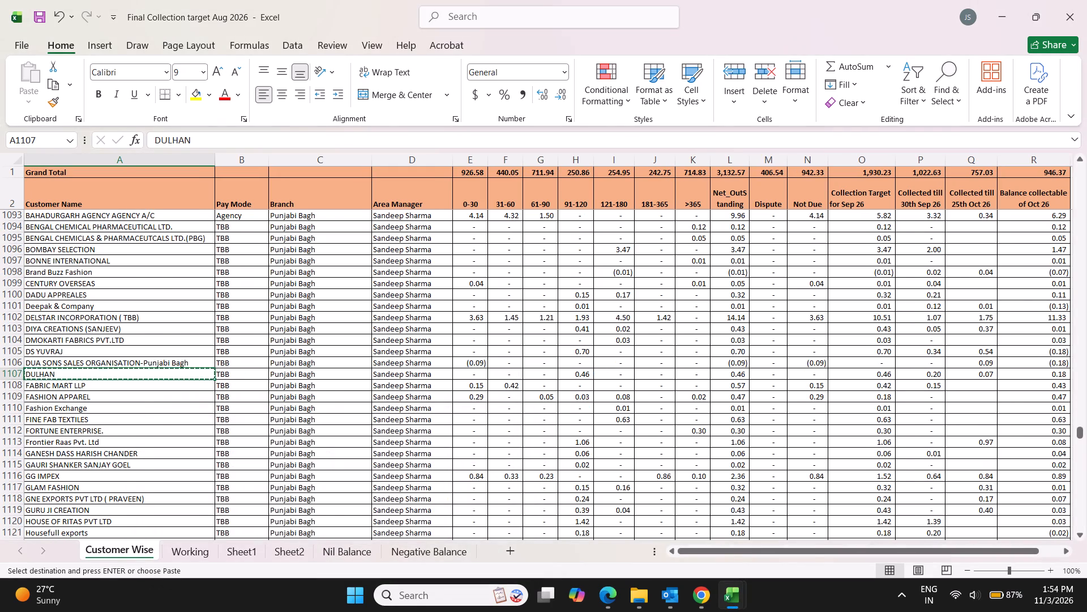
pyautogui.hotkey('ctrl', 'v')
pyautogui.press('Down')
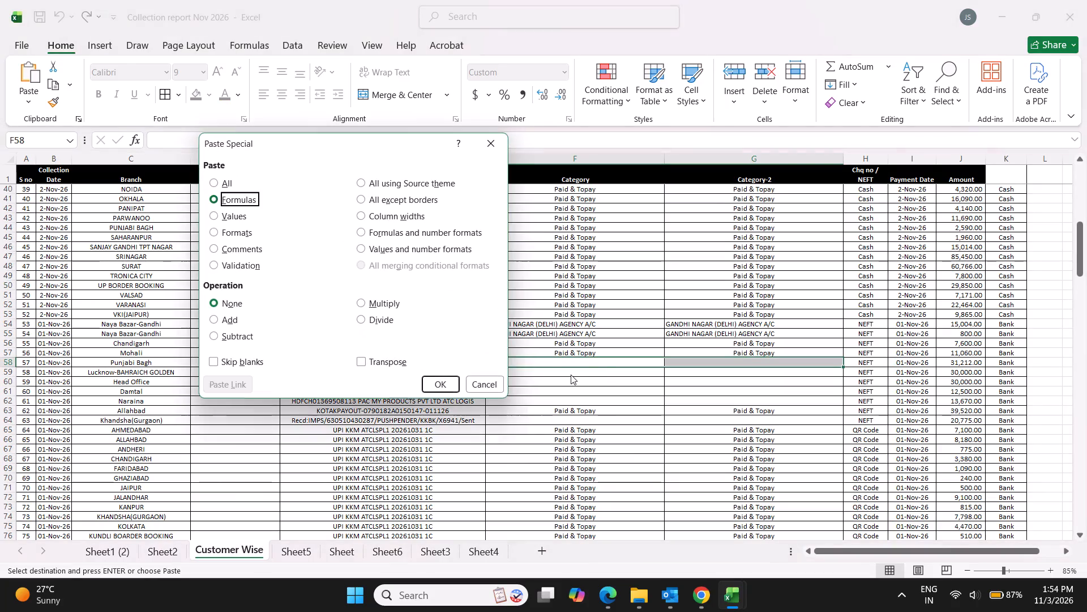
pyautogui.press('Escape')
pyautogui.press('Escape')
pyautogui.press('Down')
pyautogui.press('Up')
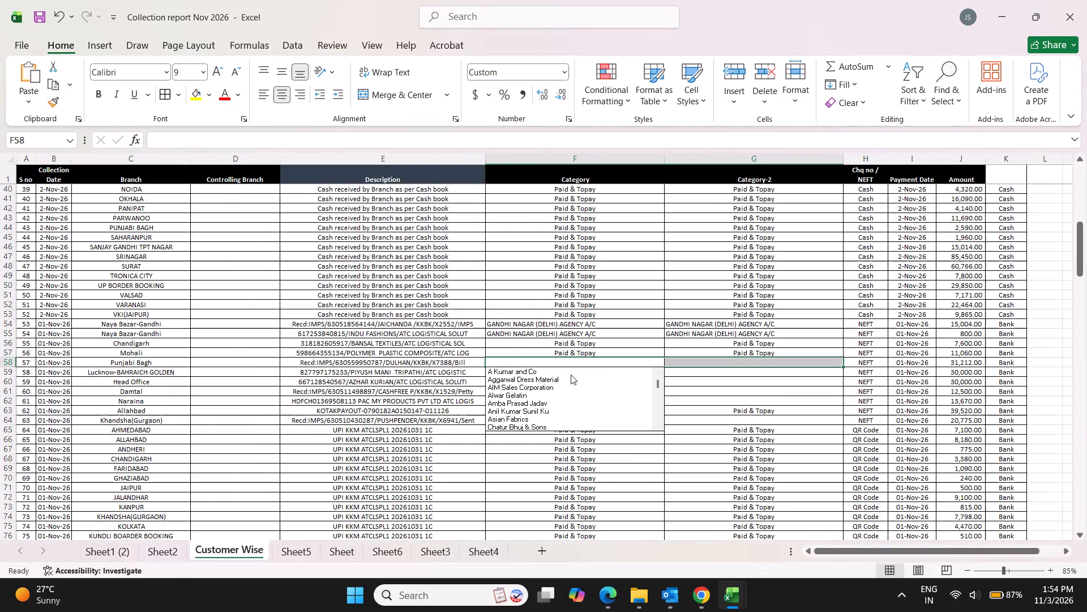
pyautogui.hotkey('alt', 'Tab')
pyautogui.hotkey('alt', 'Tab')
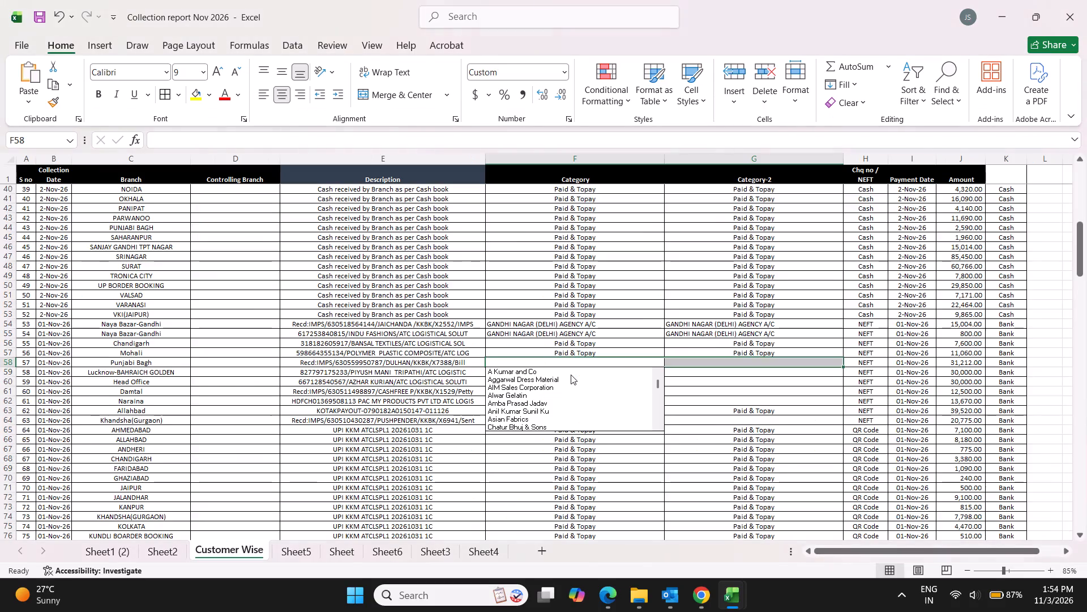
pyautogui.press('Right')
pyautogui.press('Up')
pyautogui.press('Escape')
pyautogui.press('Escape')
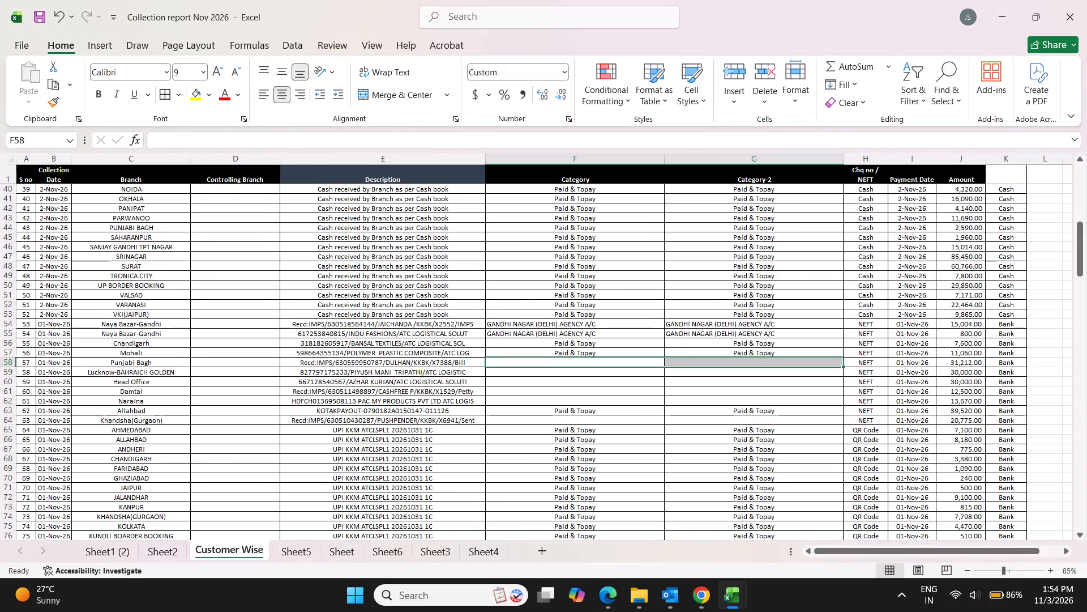
# Copy DULHAN again from the target workbook and paste it into Category and Category-2 of the Punjabi Bagh NEFT row in the collection report.
pyautogui.click(571, 381)
pyautogui.moveTo(593, 363); pyautogui.dragTo(681, 362)
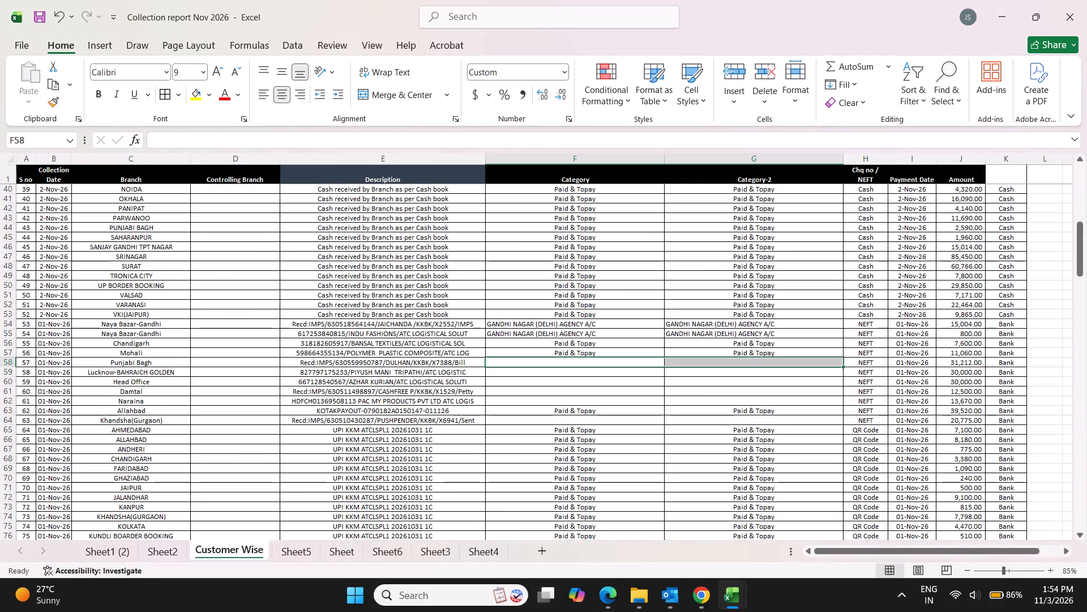
pyautogui.hotkey('ctrl', 'v')
pyautogui.hotkey('alt', 'Tab')
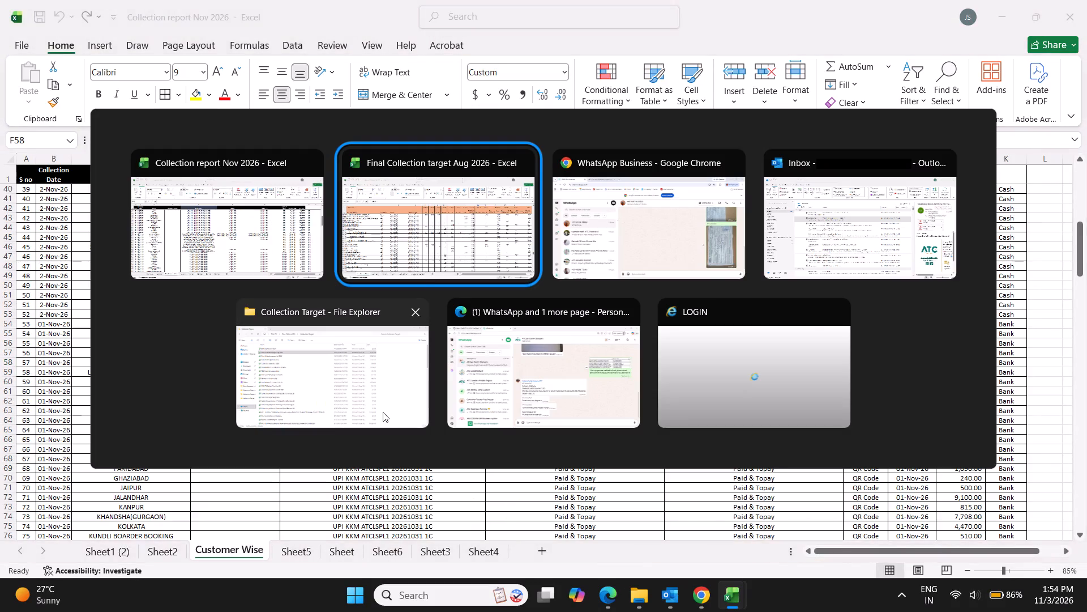
pyautogui.click(480, 234)
pyautogui.hotkey('ctrl', 'c')
pyautogui.hotkey('alt', 'Tab')
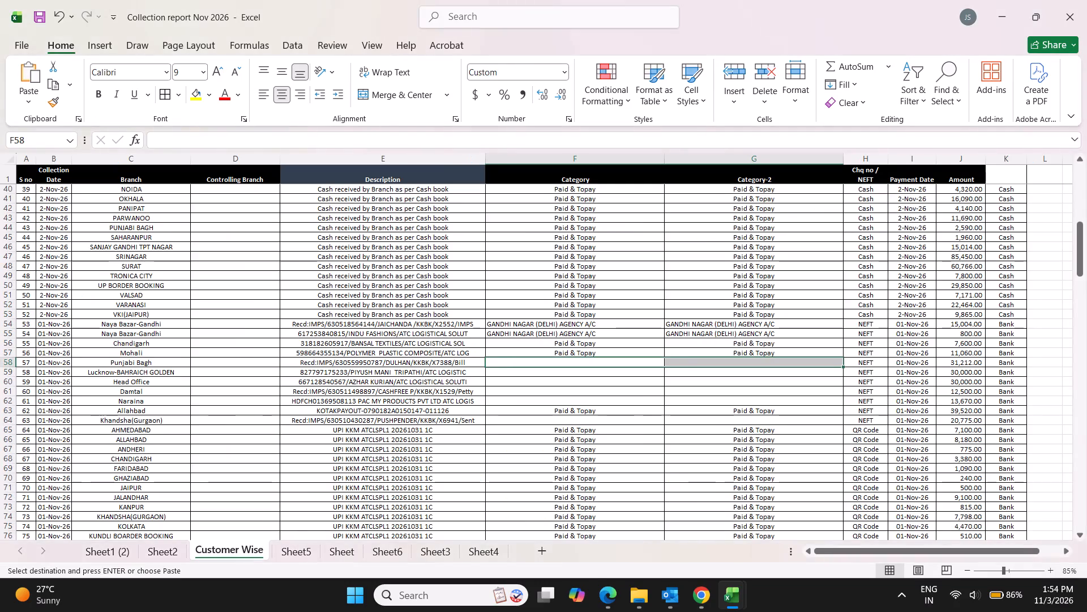
pyautogui.hotkey('ctrl', 'v')
pyautogui.click(582, 399)
# For the 01-Nov-26 Lucknow-BAHRAICH GOLDEN row, search the Final Collection target workbook for BAHA.
pyautogui.click(350, 373)
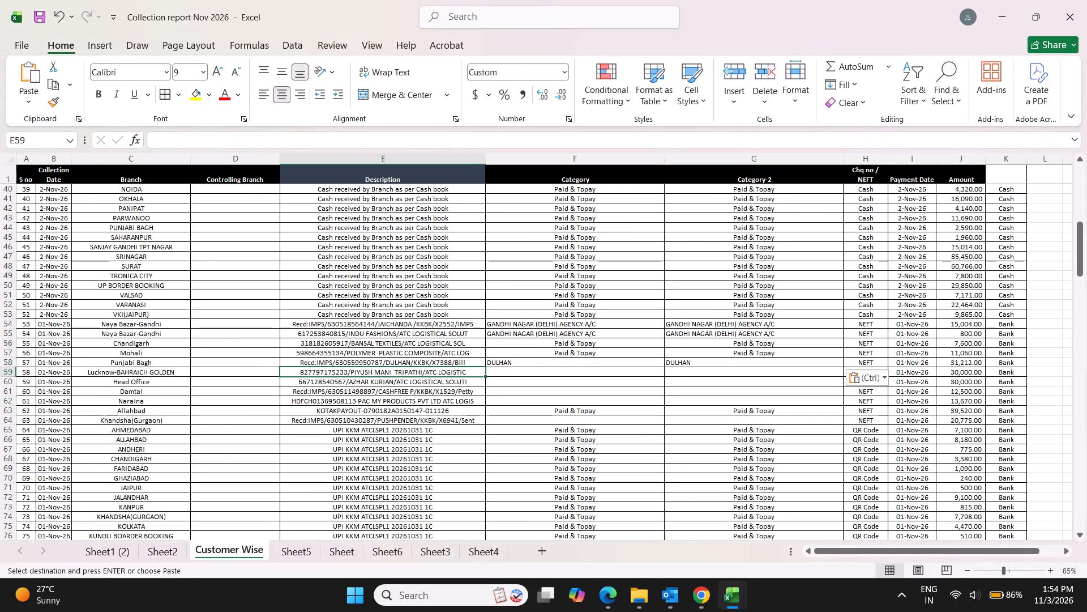
pyautogui.hotkey('alt', 'Tab')
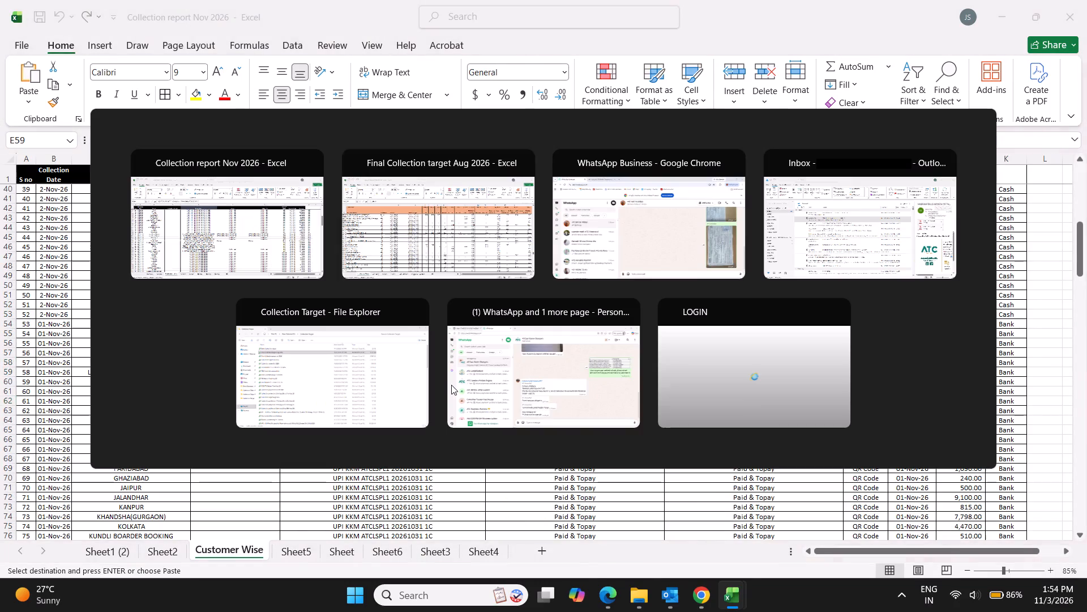
pyautogui.press('Return')
pyautogui.hotkey('ctrl', 'f')
pyautogui.write('BAHA')
pyautogui.press('Return')
pyautogui.press('Escape')
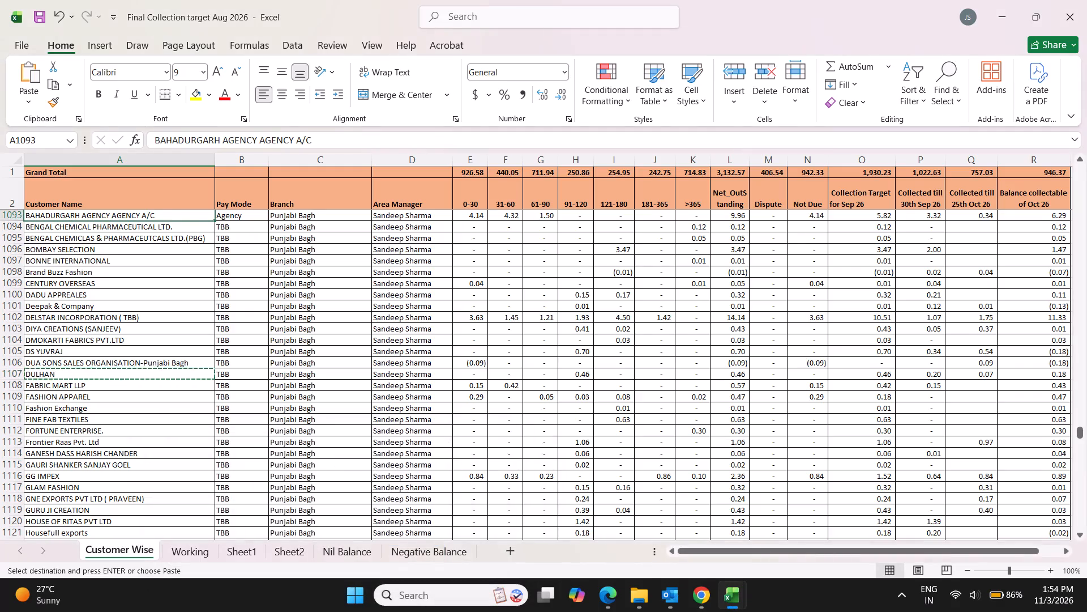
pyautogui.hotkey('ctrl', 'c')
pyautogui.hotkey('alt', 'Tab')
pyautogui.hotkey('alt', 'Tab')
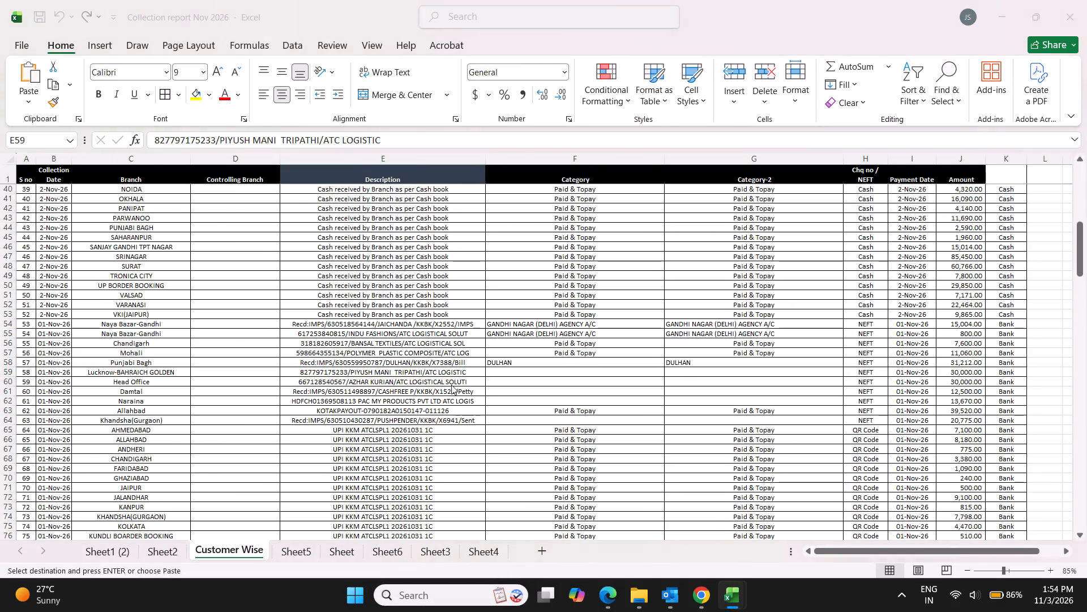
pyautogui.press('Return')
# Extend the customer search in the Final Collection target workbook to BAHARI.
pyautogui.hotkey('ctrl', 'f')
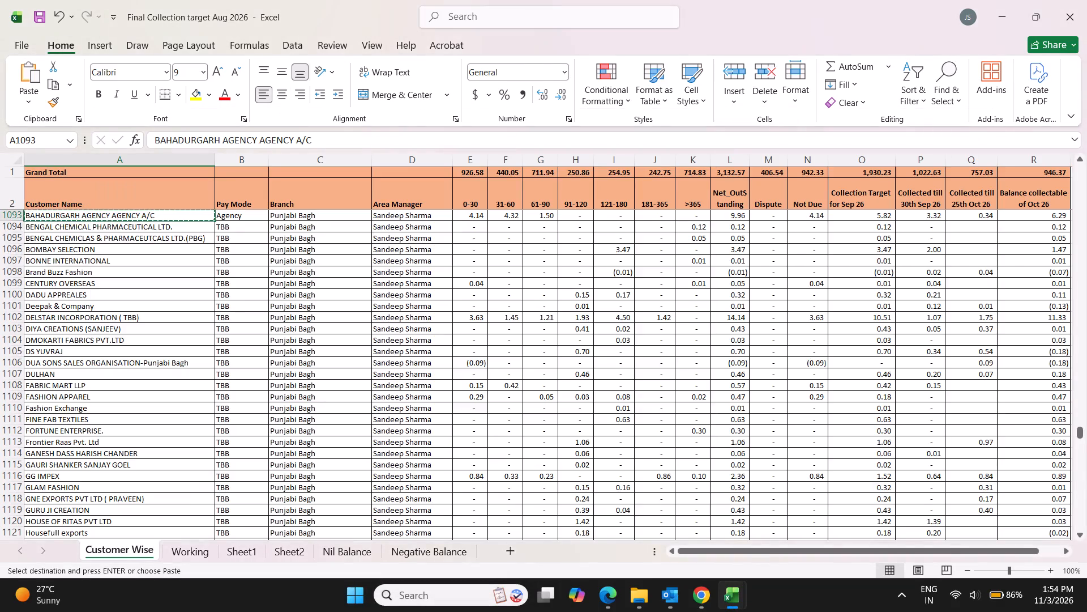
pyautogui.press('Return')
pyautogui.press('Return')
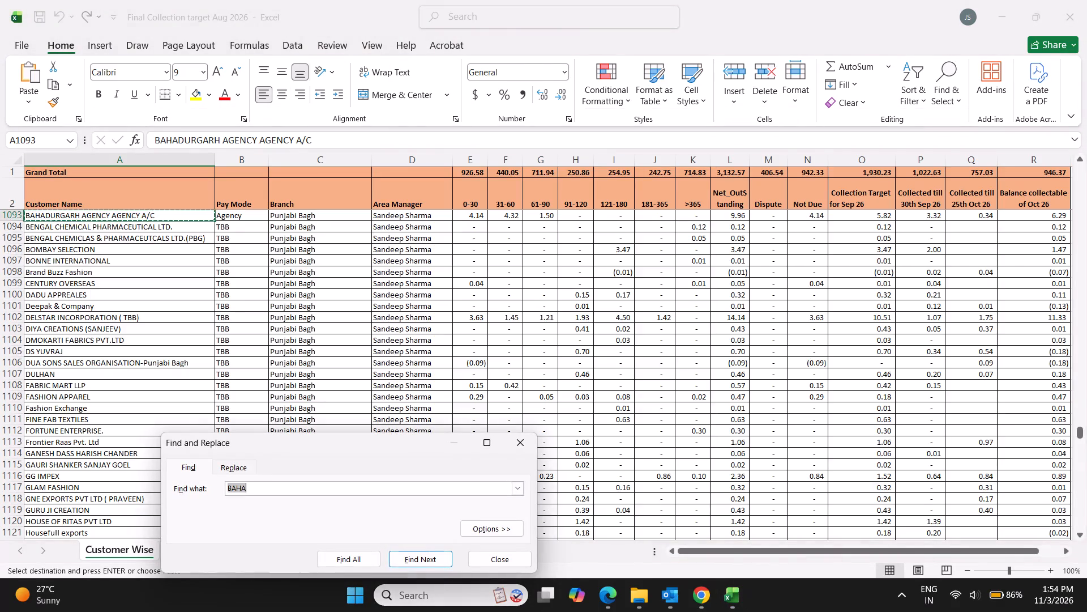
pyautogui.press('Right')
pyautogui.write('RI')
pyautogui.press('Return')
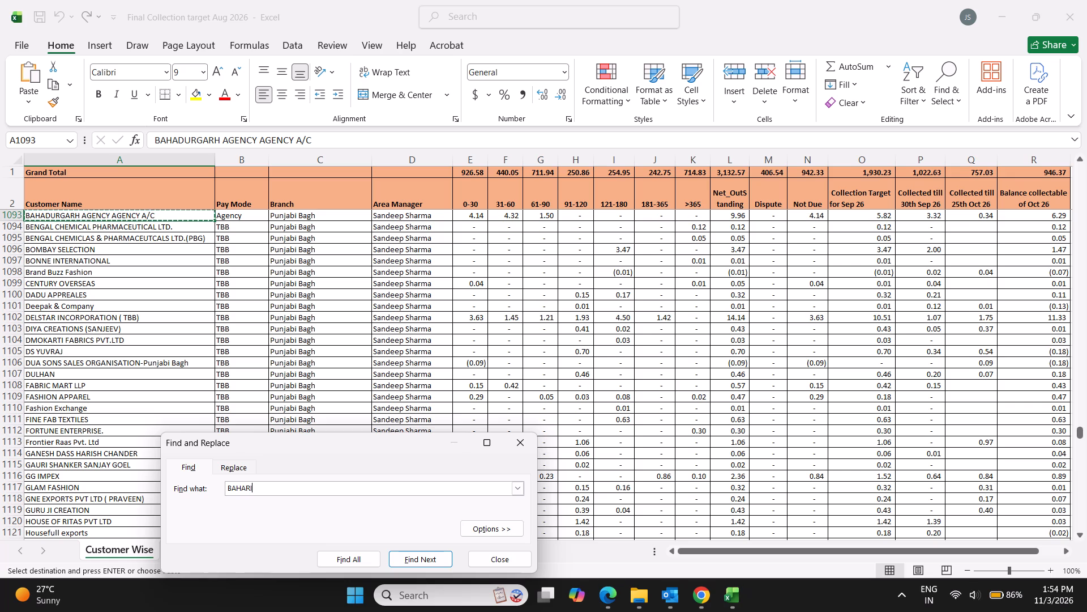
pyautogui.press('Escape')
pyautogui.press('Escape')
pyautogui.press('Escape')
# Search the target workbook for LUCKNOW and copy the Bahraich Golden Transport Company agency's customer name.
pyautogui.hotkey('ctrl', 'f')
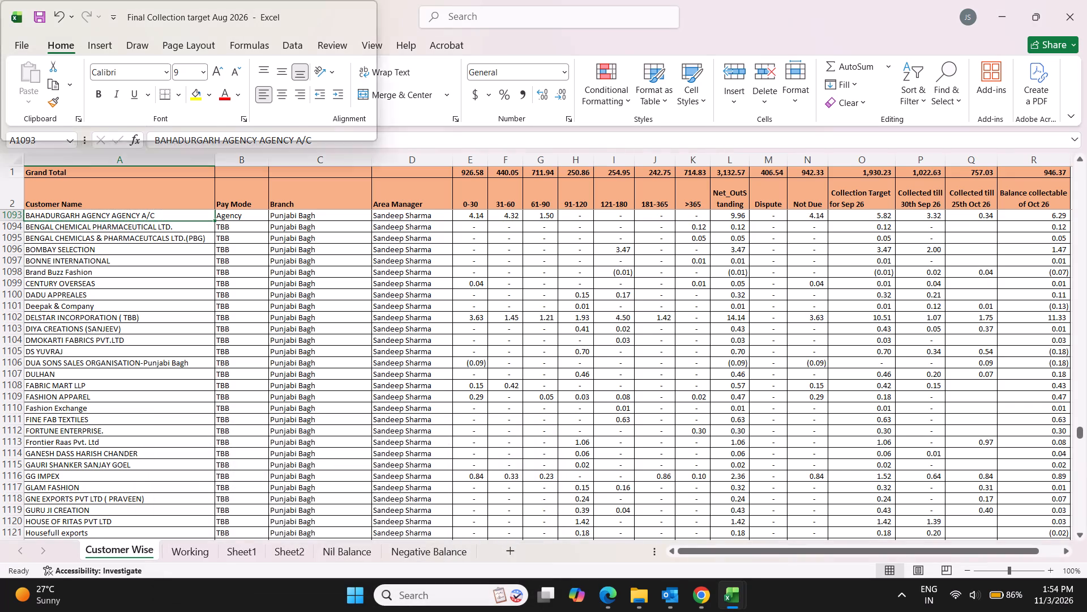
pyautogui.write('LUCKNOW')
pyautogui.press('Return')
pyautogui.press('Escape')
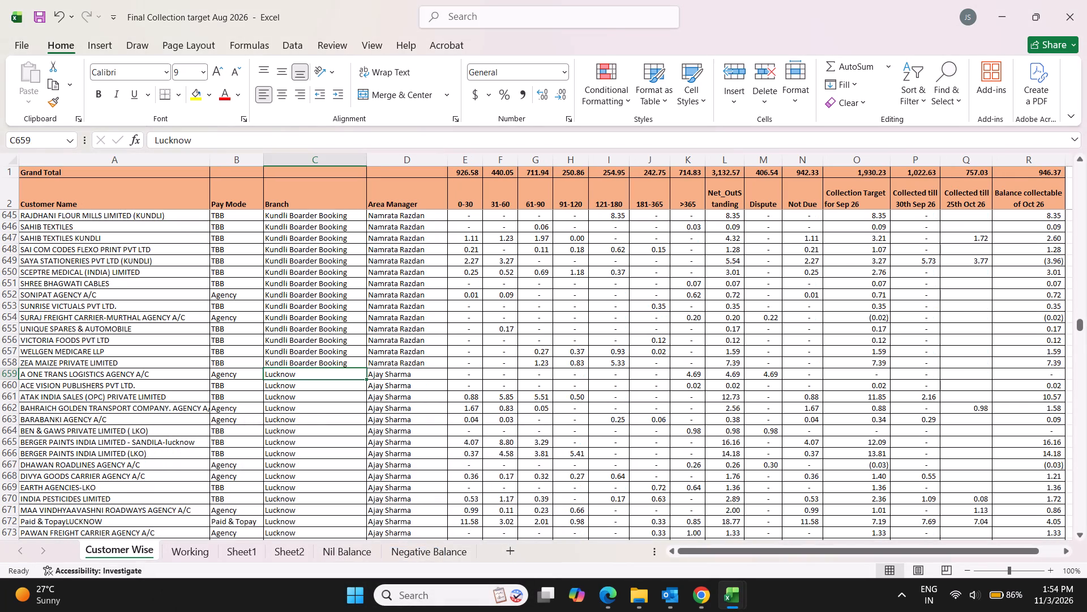
pyautogui.press('Down')
pyautogui.press('Down')
pyautogui.press('Down')
pyautogui.press('Left')
pyautogui.press('Left')
pyautogui.press('Left')
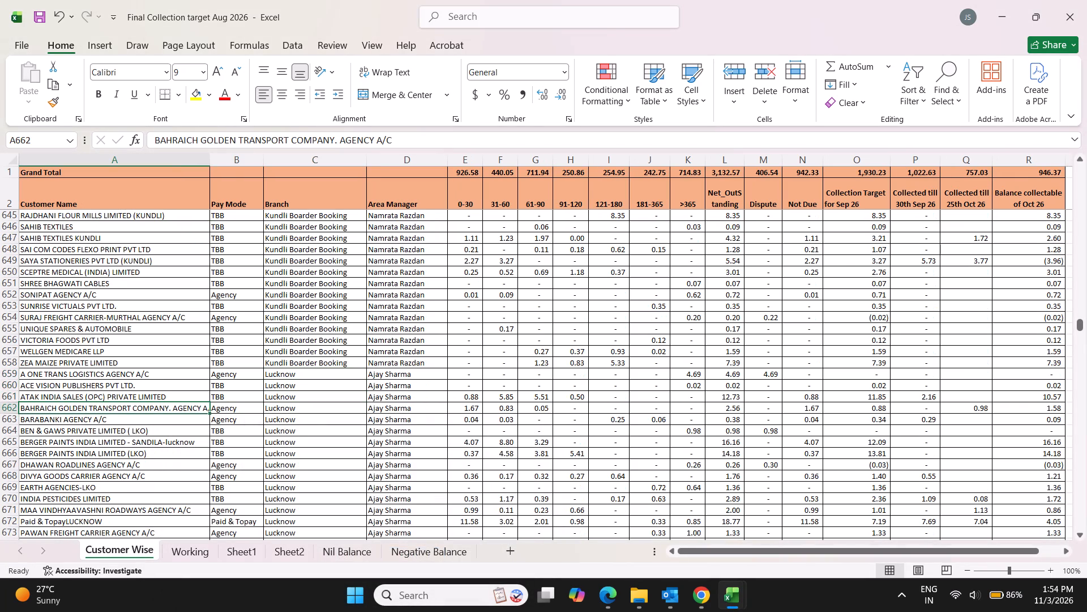
pyautogui.hotkey('ctrl', 'c')
# Paste the copied agency name into Category and Category-2 of the 01-Nov-26 Lucknow-BAHRAICH GOLDEN row in the collection report.
pyautogui.hotkey('alt', 'Tab')
pyautogui.press('Right')
pyautogui.hotkey('shift', 'Right')
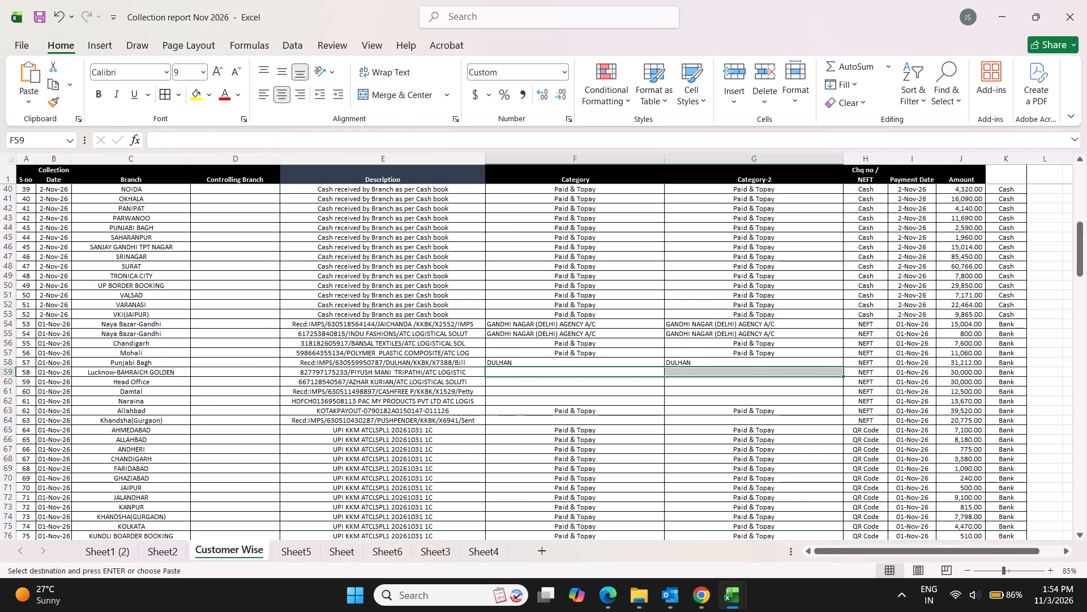
pyautogui.hotkey('ctrl', 'v')
pyautogui.press('Down')
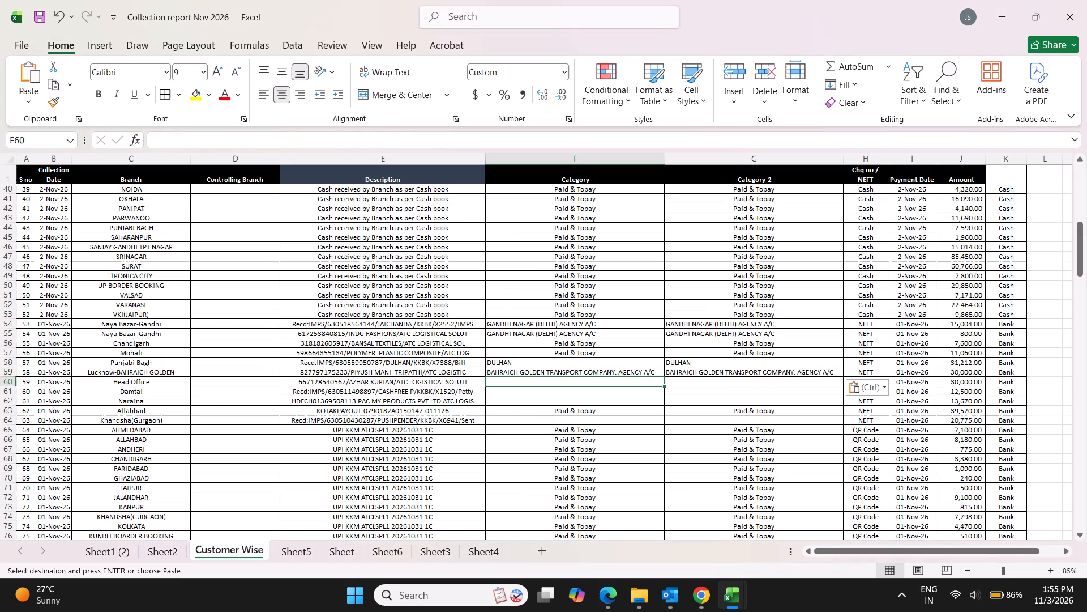
# Copy Paid & Topay from the Mohali row into Category and Category-2 of the 01-Nov-26 Head Office and Damtal rows.
pyautogui.press('Up')
pyautogui.press('Up')
pyautogui.press('Up')
pyautogui.hotkey('shift', 'Right')
pyautogui.hotkey('ctrl', 'c')
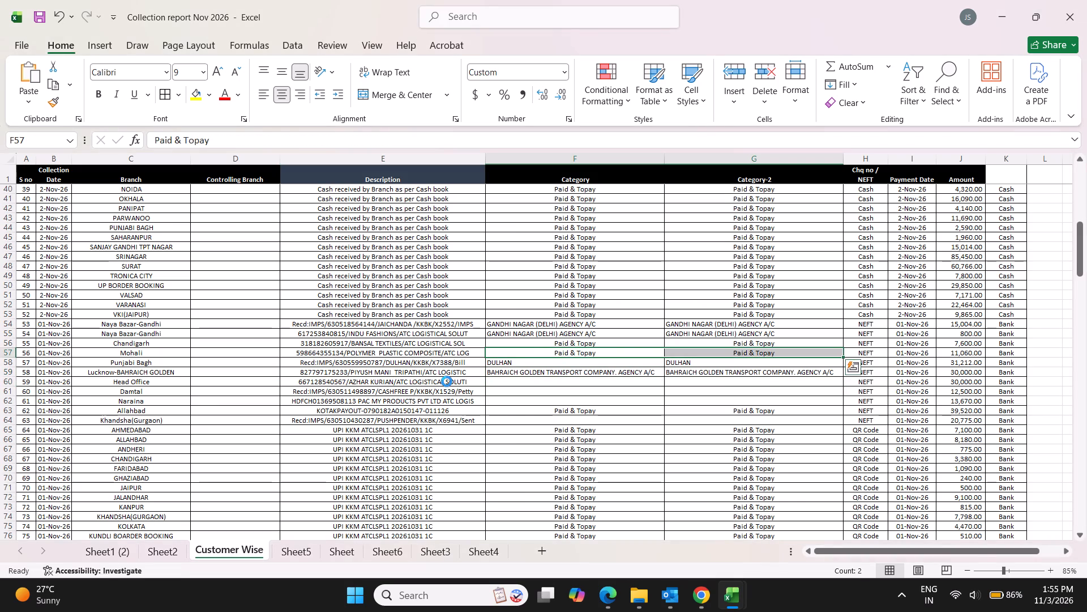
pyautogui.press('Down')
pyautogui.press('Down')
pyautogui.press('Down')
pyautogui.hotkey('ctrl', 'v')
pyautogui.press('Down')
pyautogui.press('Escape')
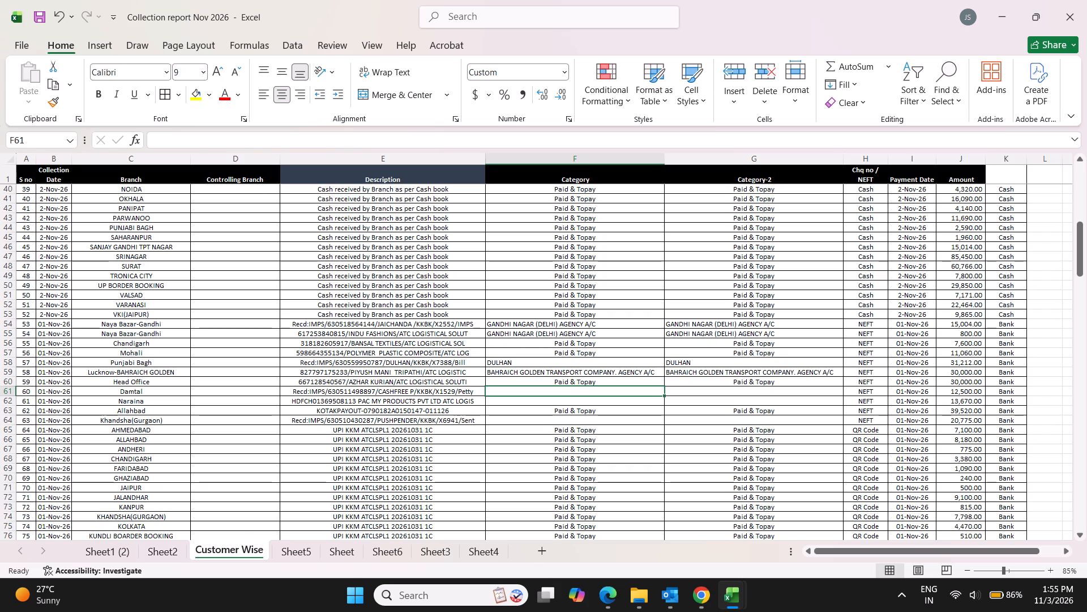
pyautogui.hotkey('shift', 'Right')
pyautogui.hotkey('ctrl', 'd')
pyautogui.press('Down')
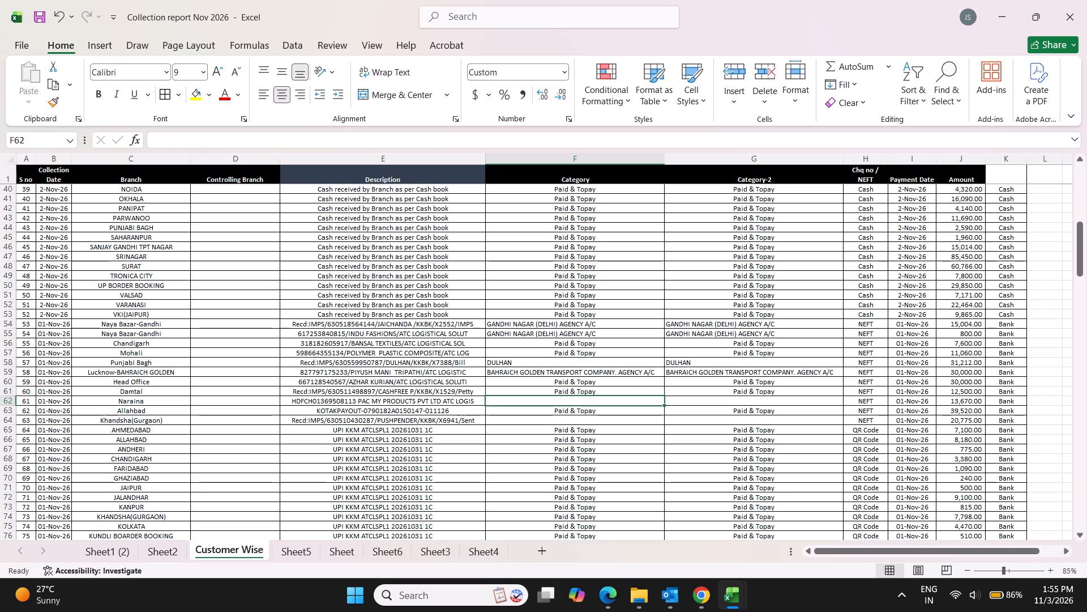
# Search the Final Collection target workbook for PAC MY, the payer in the Naraina row.
pyautogui.hotkey('alt', 'Tab')
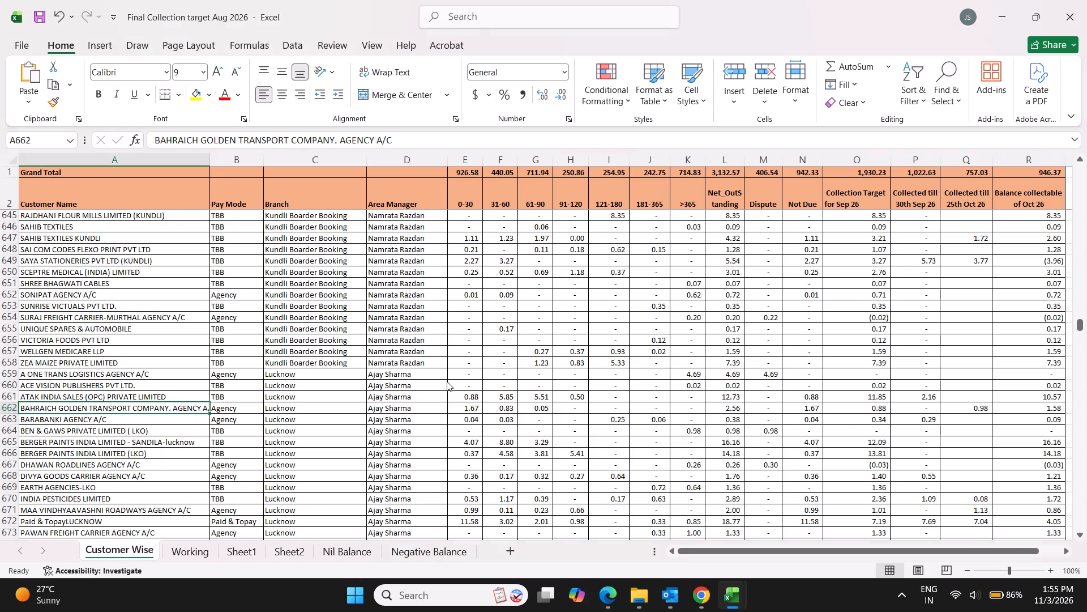
pyautogui.hotkey('ctrl', 'f')
pyautogui.write('PAC MY')
pyautogui.press('Return')
pyautogui.press('Return')
pyautogui.press('Escape')
pyautogui.press('Escape')
pyautogui.press('Escape')
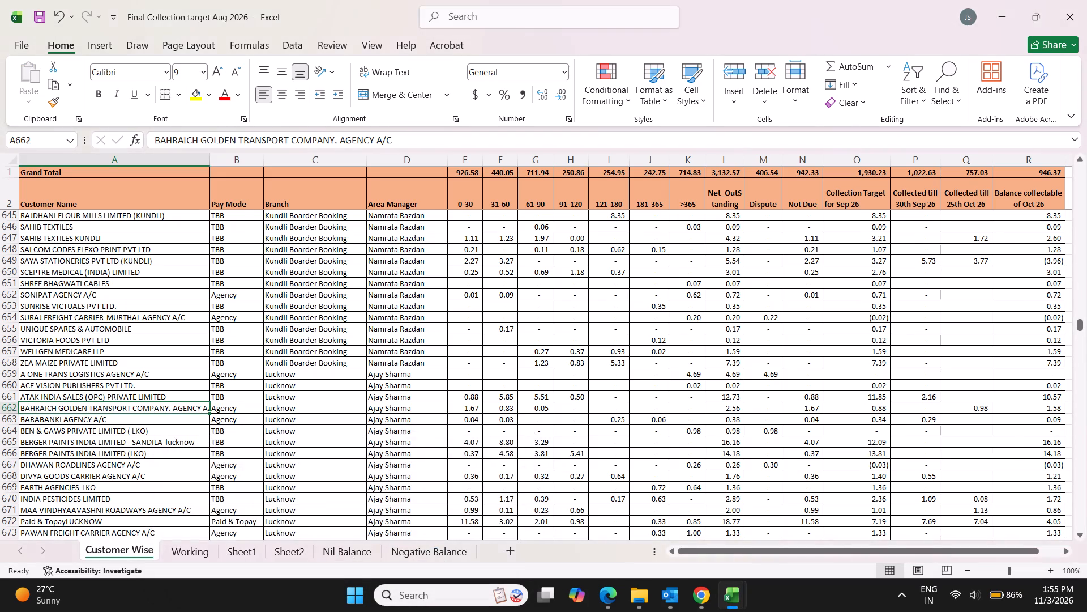
# In the collection report, fill Paid & Topay down into Category and Category-2 of the Naraina and Khandsha(Gurgaon) NEFT rows.
pyautogui.hotkey('alt', 'Tab')
pyautogui.hotkey('shift', 'Right')
pyautogui.hotkey('ctrl', 'd')
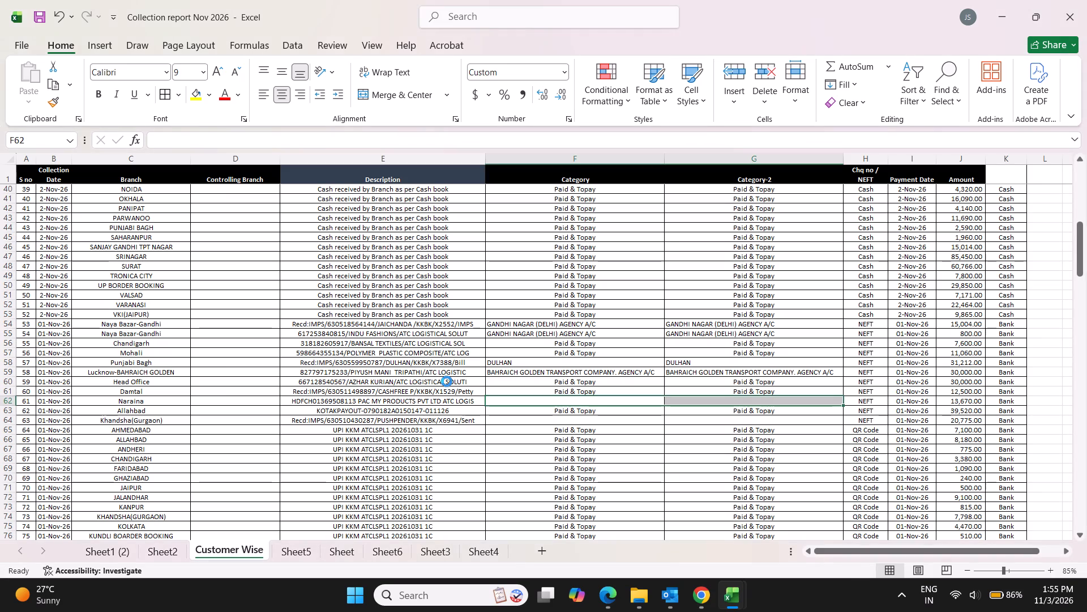
pyautogui.press('Down')
pyautogui.press('Down')
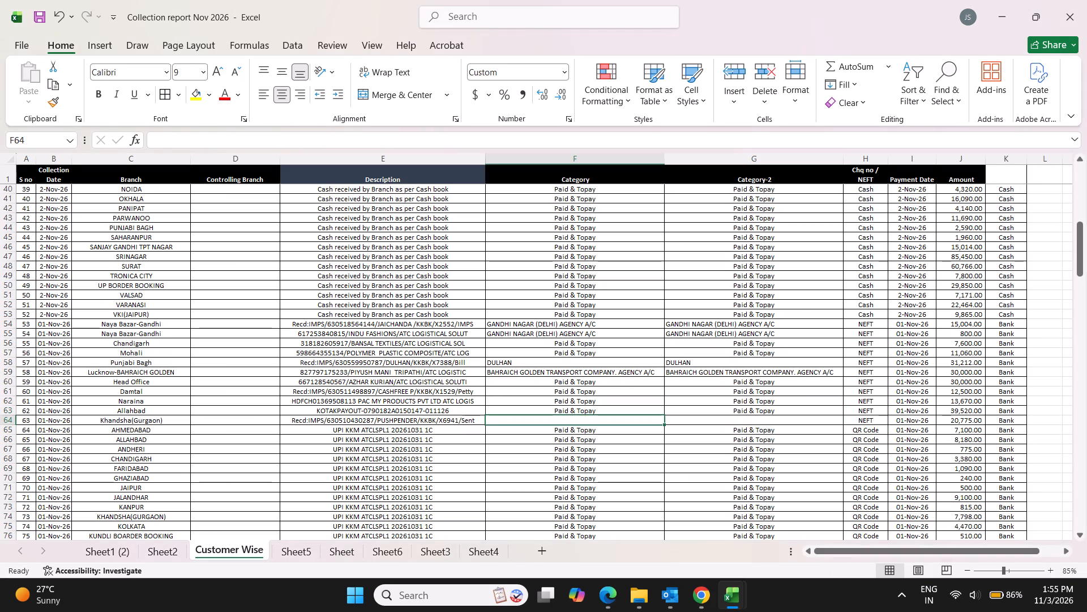
pyautogui.hotkey('shift', 'Right')
pyautogui.hotkey('ctrl', 'd')
pyautogui.press('Down')
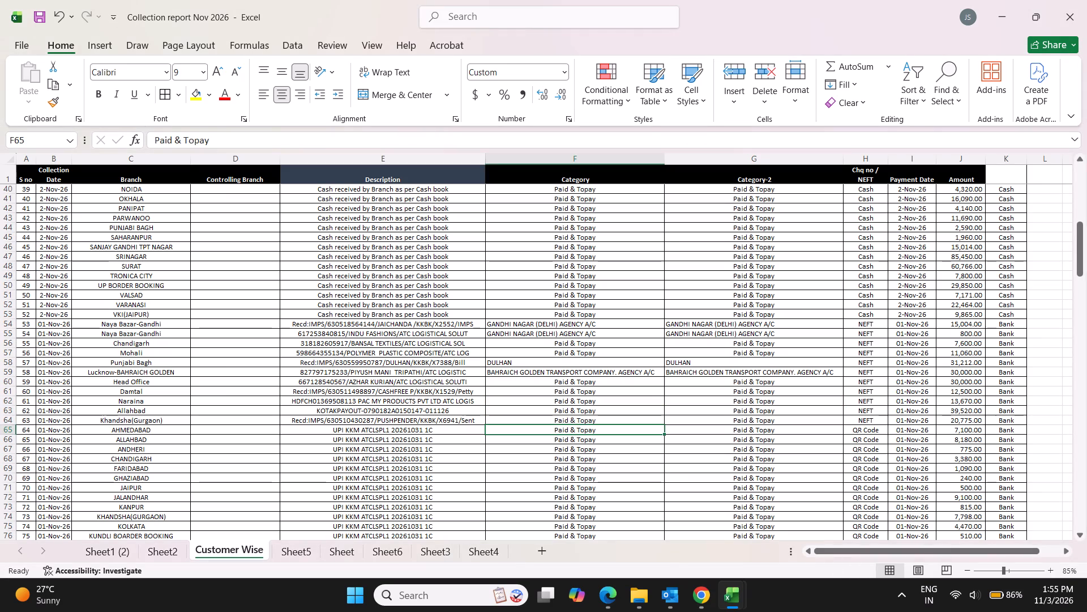
# For the Chandigarh-Derabassi NEFT row, search the Final Collection target workbook for DERABASIS.
pyautogui.scroll(-6, 645, 448)
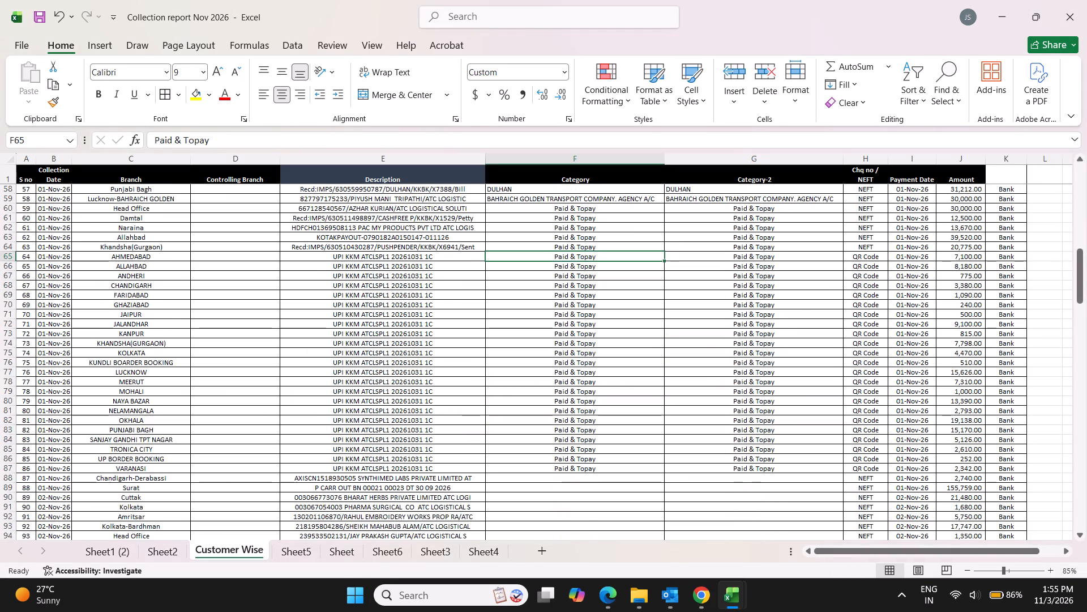
pyautogui.scroll(-7, 645, 445)
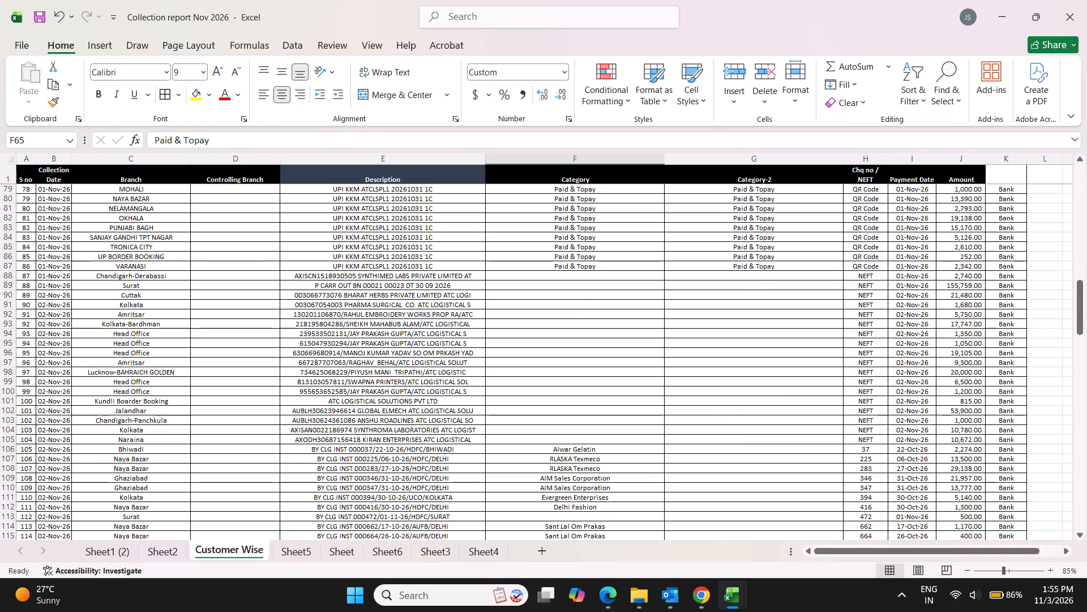
pyautogui.click(370, 274)
pyautogui.hotkey('alt', 'Tab')
pyautogui.hotkey('ctrl', 'f')
pyautogui.write('DERABASIS')
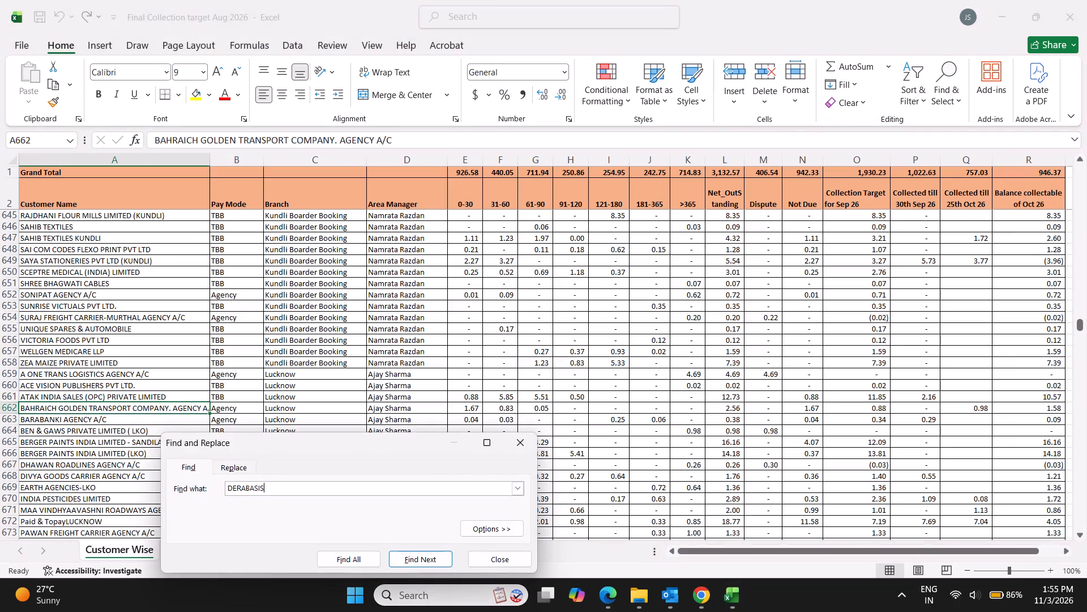
pyautogui.press('Return')
pyautogui.press('BackSpace')
pyautogui.press('Return')
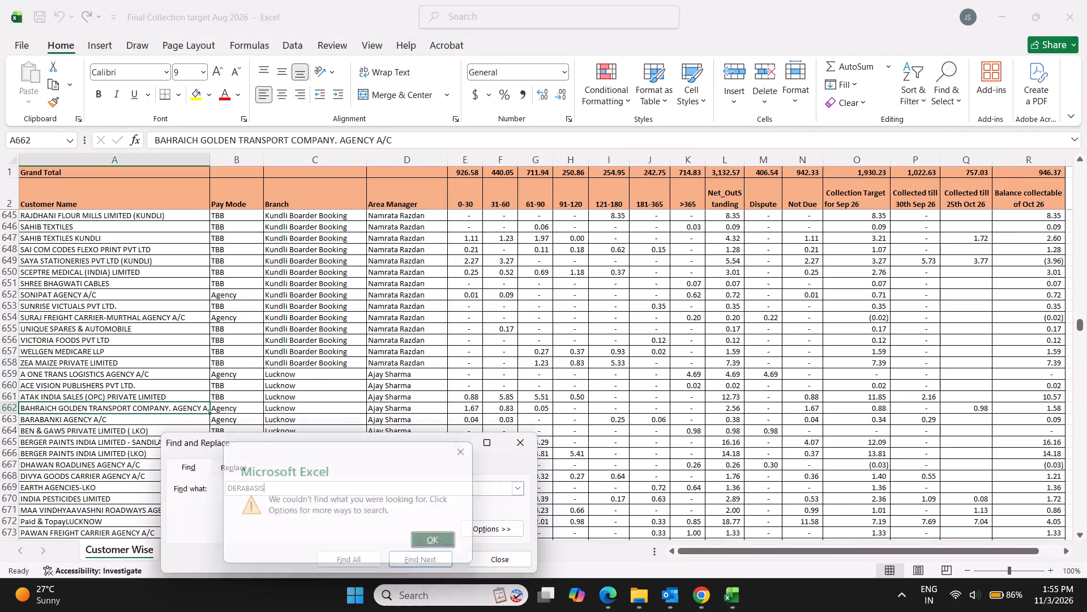
pyautogui.press('Escape')
# Shorten the search text to DERABAS, find the Derabassi agency under Chandigarh and copy its customer name.
pyautogui.hotkey('ctrl', 'f')
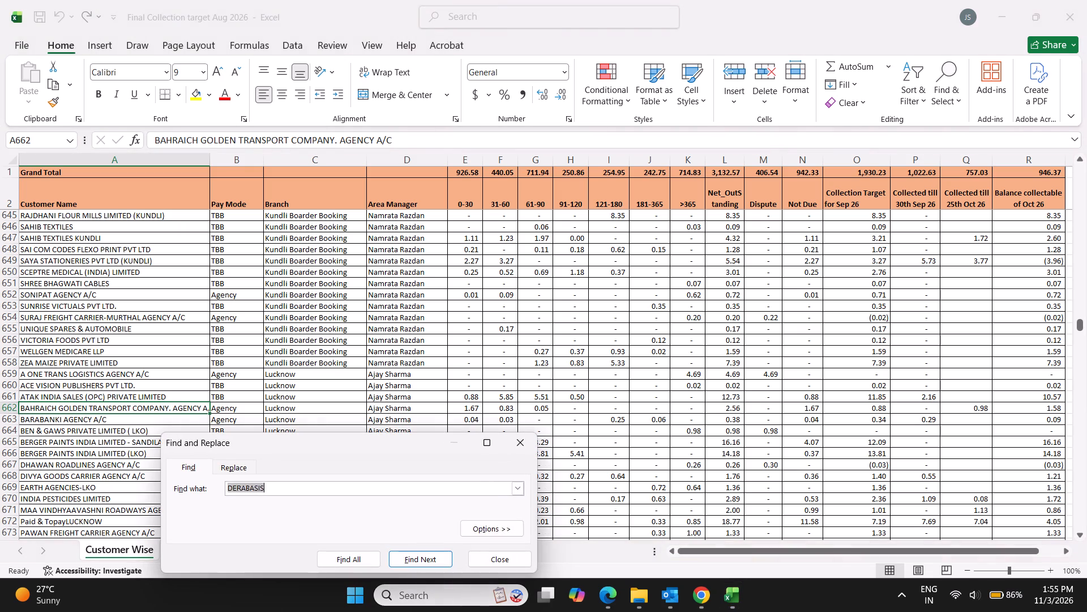
pyautogui.press('Right')
pyautogui.press('BackSpace')
pyautogui.press('BackSpace')
pyautogui.press('Return')
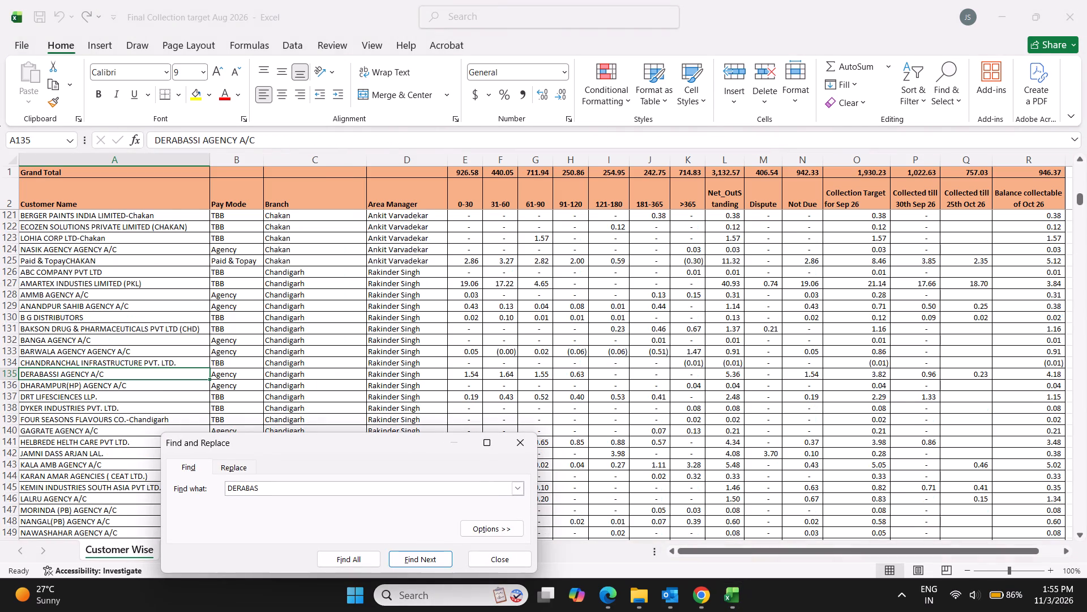
pyautogui.press('Escape')
pyautogui.hotkey('ctrl', 'c')
# Paste DERABASSI AGENCY A/C into Category and Category-2 of the Chandigarh-Derabassi row in the collection report.
pyautogui.hotkey('alt', 'Tab')
pyautogui.press('Right')
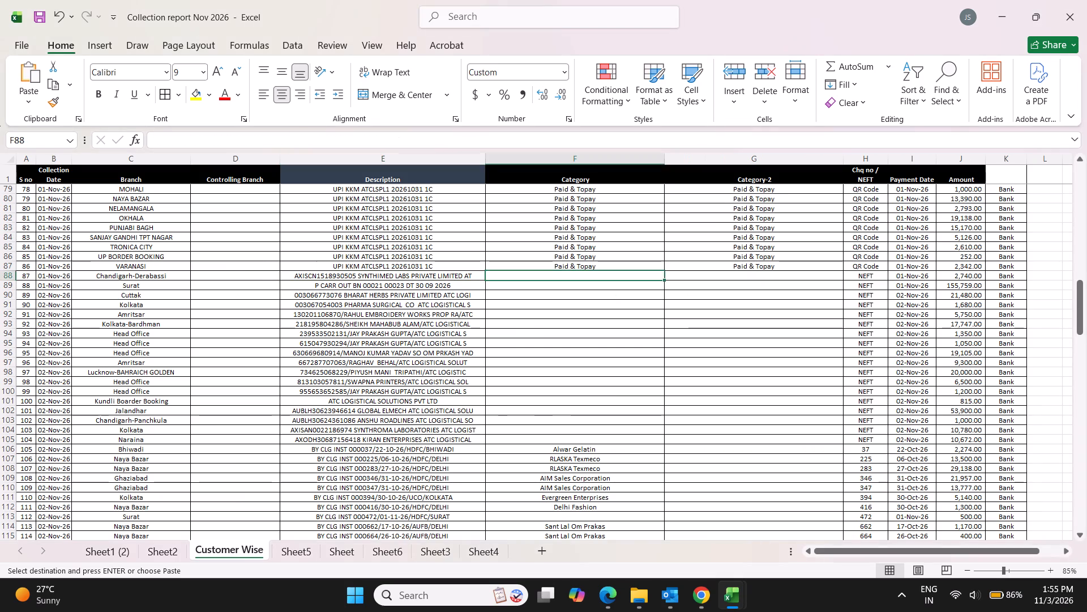
pyautogui.hotkey('shift', 'Right')
pyautogui.hotkey('ctrl', 'v')
pyautogui.press('Down')
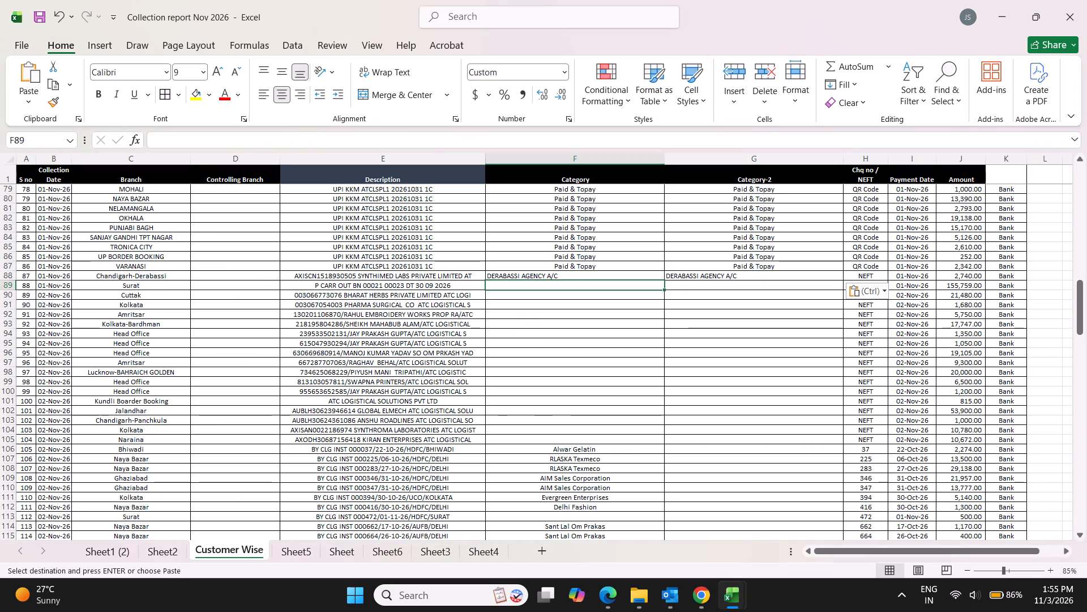
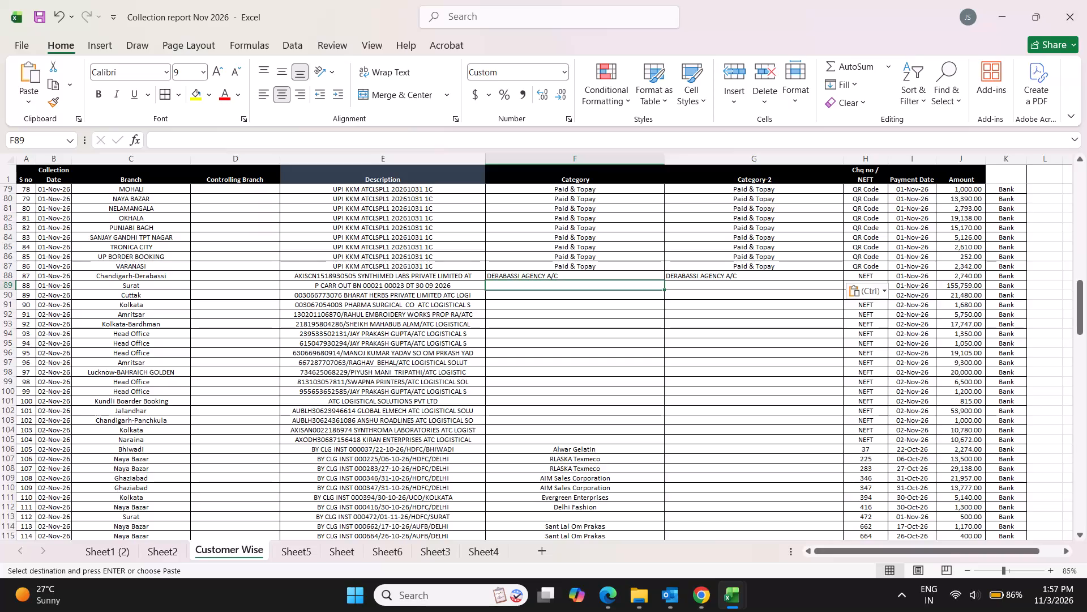
# For the Surat row, search the Final Collection target workbook for SURAT and copy the customer name PLASTIBLENDS INDIA LIMITED -SURAT.
pyautogui.hotkey('alt', 'Tab')
pyautogui.hotkey('ctrl', 'f')
pyautogui.write('SURAT')
pyautogui.press('Return')
pyautogui.press('Escape')
pyautogui.press('Left')
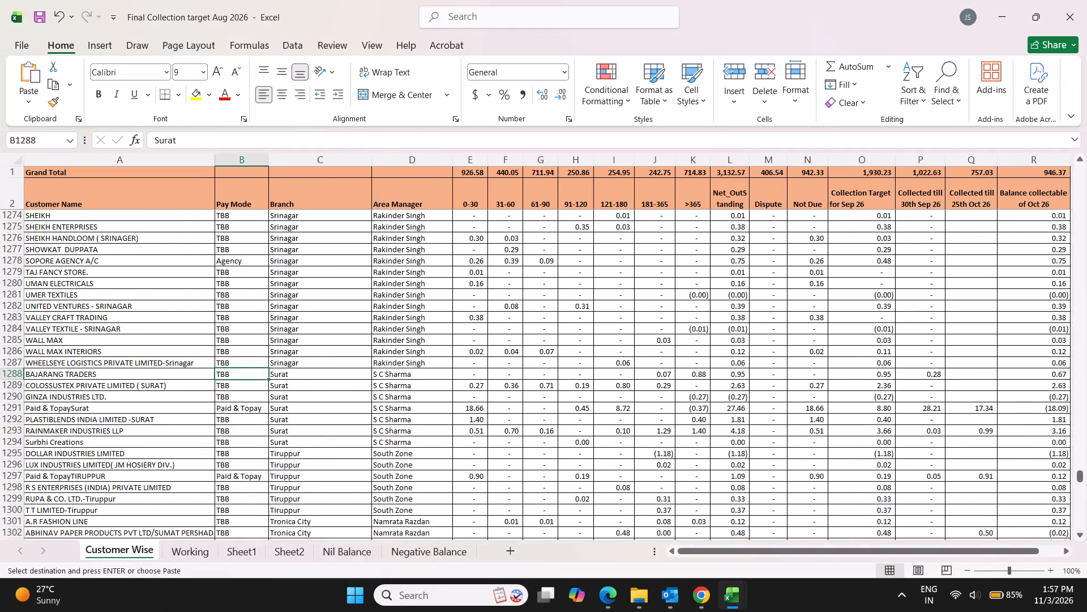
pyautogui.press('Left')
pyautogui.press('Down')
pyautogui.press('Down')
pyautogui.press('Down')
pyautogui.press('Down')
pyautogui.hotkey('ctrl', 'c')
# Paste PLASTIBLENDS INDIA LIMITED -SURAT into Category and Category-2 of the Surat row in the collection report.
pyautogui.hotkey('alt', 'Tab')
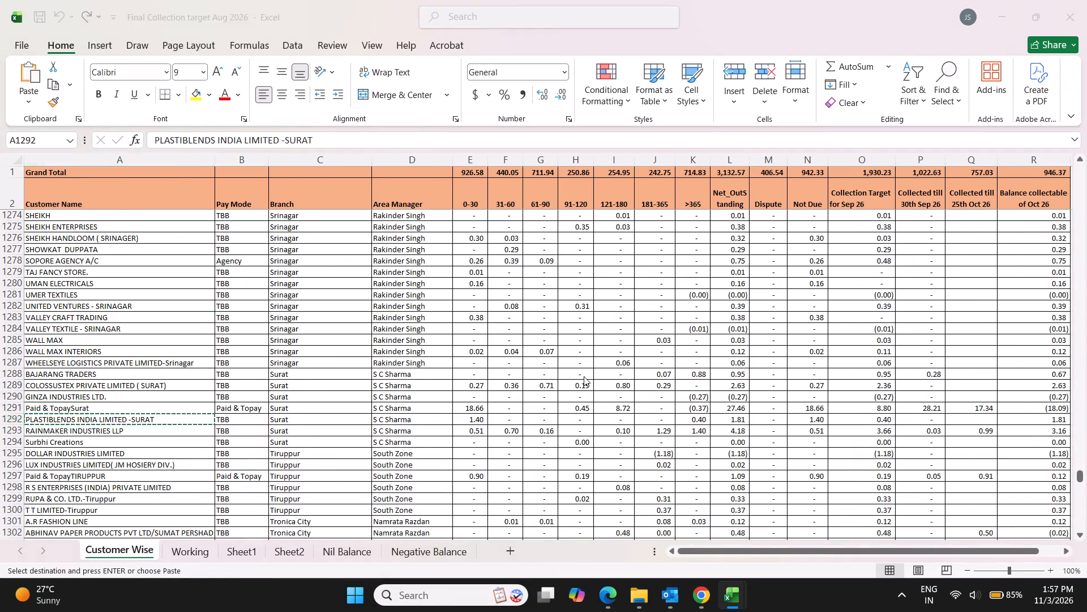
pyautogui.hotkey('shift', 'Right')
pyautogui.hotkey('ctrl', 'v')
pyautogui.press('Down')
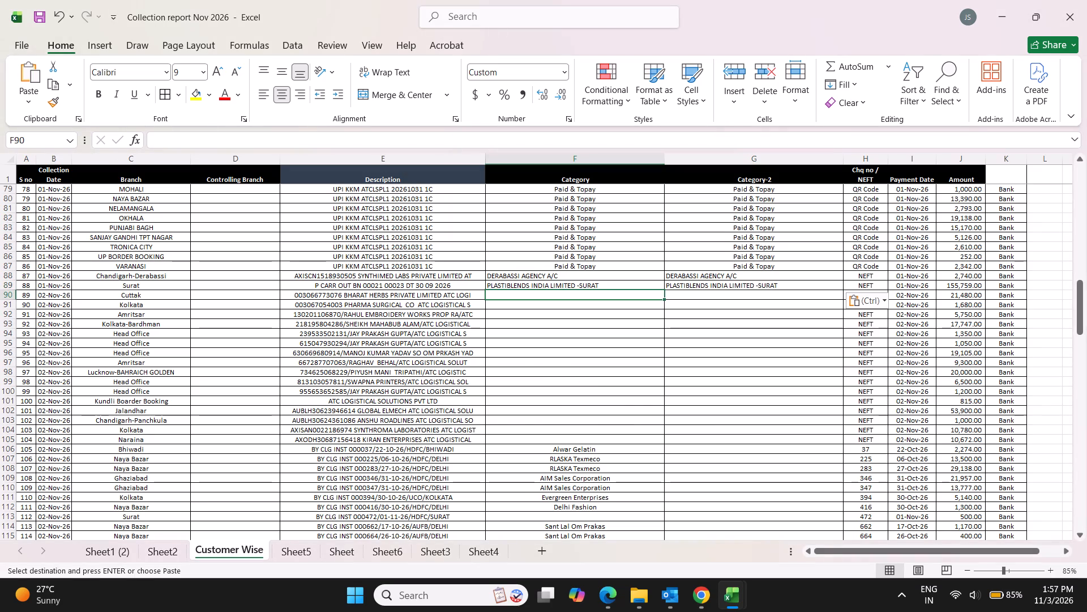
# Copy Paid & Topay from the VARANASI row into Category and Category-2 of the 02-Nov Cuttak, Kolkata and Amritsar NEFT rows 90 to 92.
pyautogui.press('Up')
pyautogui.press('Up')
pyautogui.press('Up')
pyautogui.hotkey('shift', 'Right')
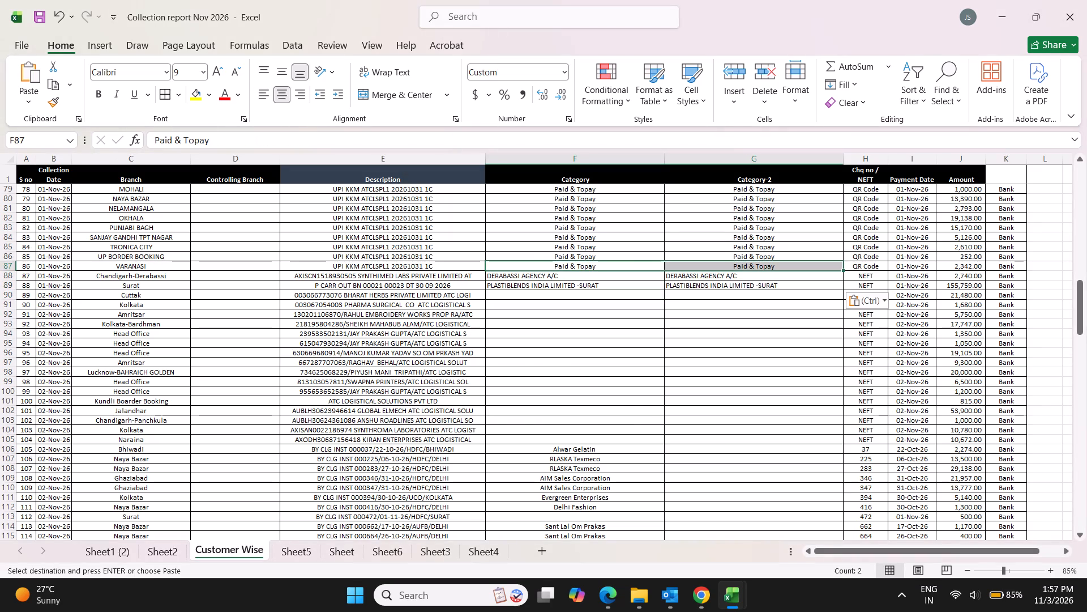
pyautogui.hotkey('ctrl', 'c')
pyautogui.press('Down')
pyautogui.press('Down')
pyautogui.press('Down')
pyautogui.hotkey('ctrl', 'v')
pyautogui.press('Down')
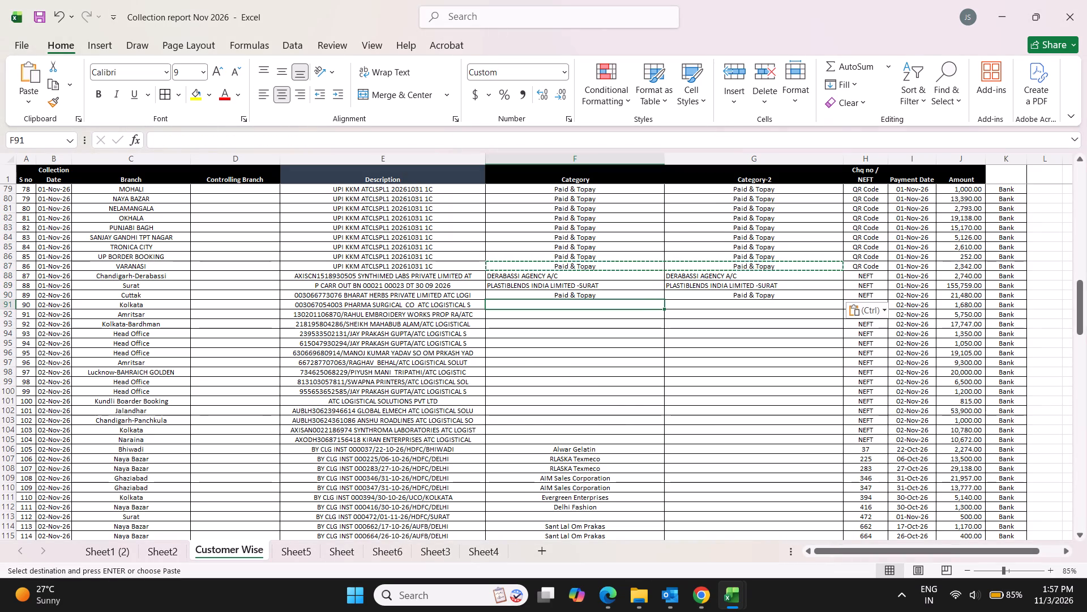
pyautogui.hotkey('ctrl', 'v')
pyautogui.press('Down')
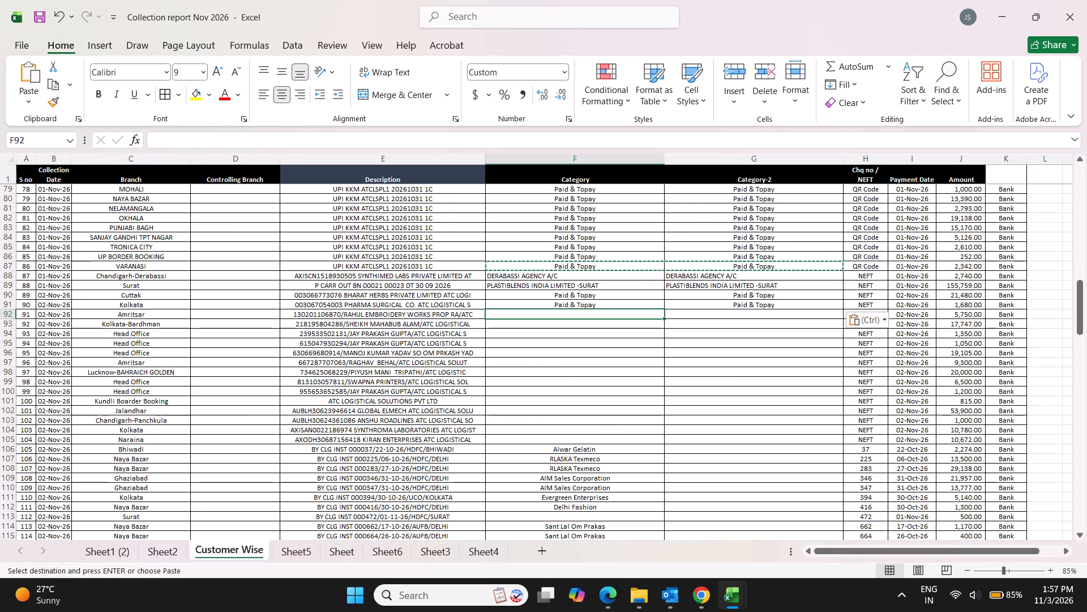
pyautogui.hotkey('ctrl', 'v')
pyautogui.press('Down')
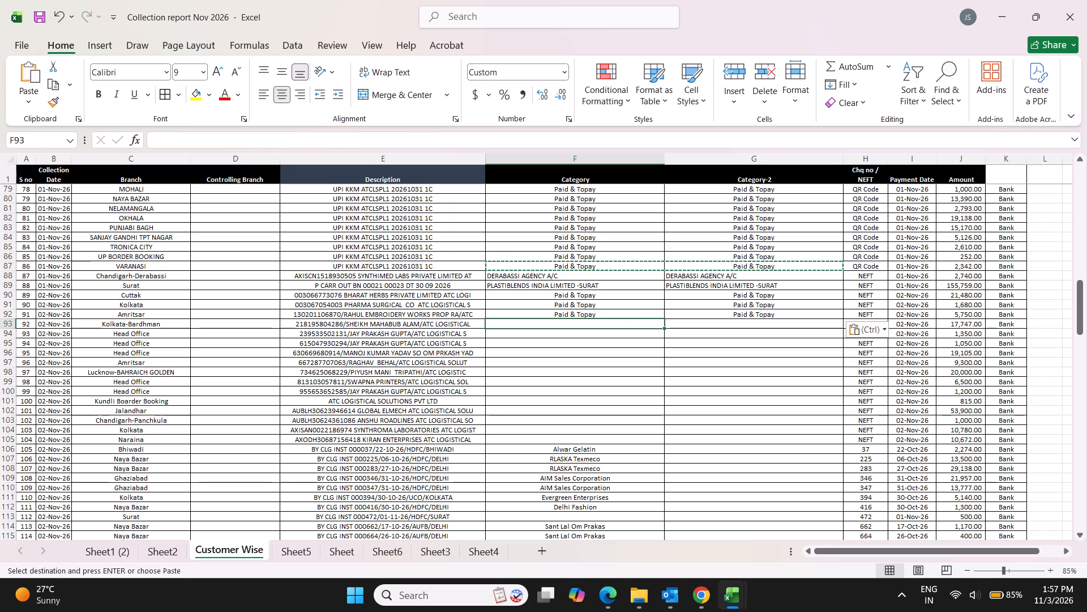
# For the Kolkata-Bardhman row, search the Final Collection target workbook for BARDHMAN, shortening the text to BARDHMA.
pyautogui.hotkey('alt', 'Tab')
pyautogui.hotkey('ctrl', 'f')
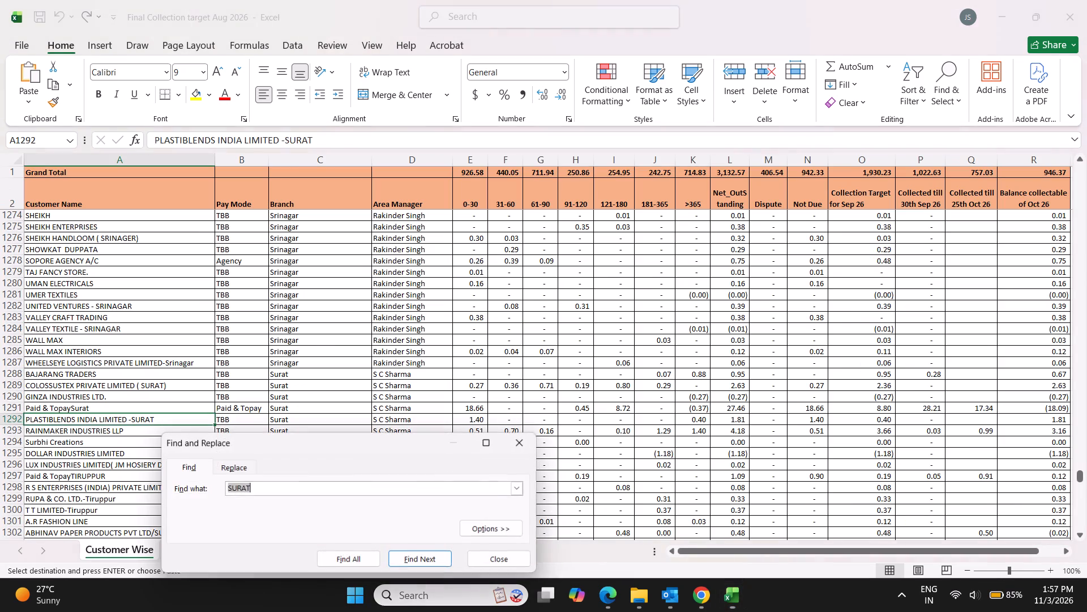
pyautogui.write('BARDHMAN')
pyautogui.press('Return')
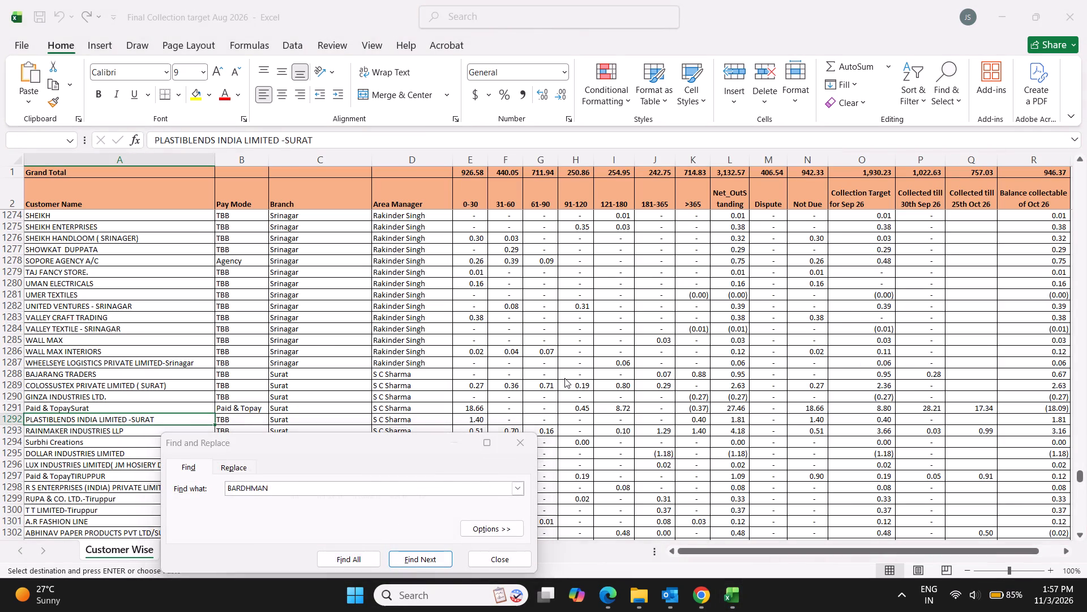
pyautogui.press('Escape')
pyautogui.press('BackSpace')
pyautogui.press('Return')
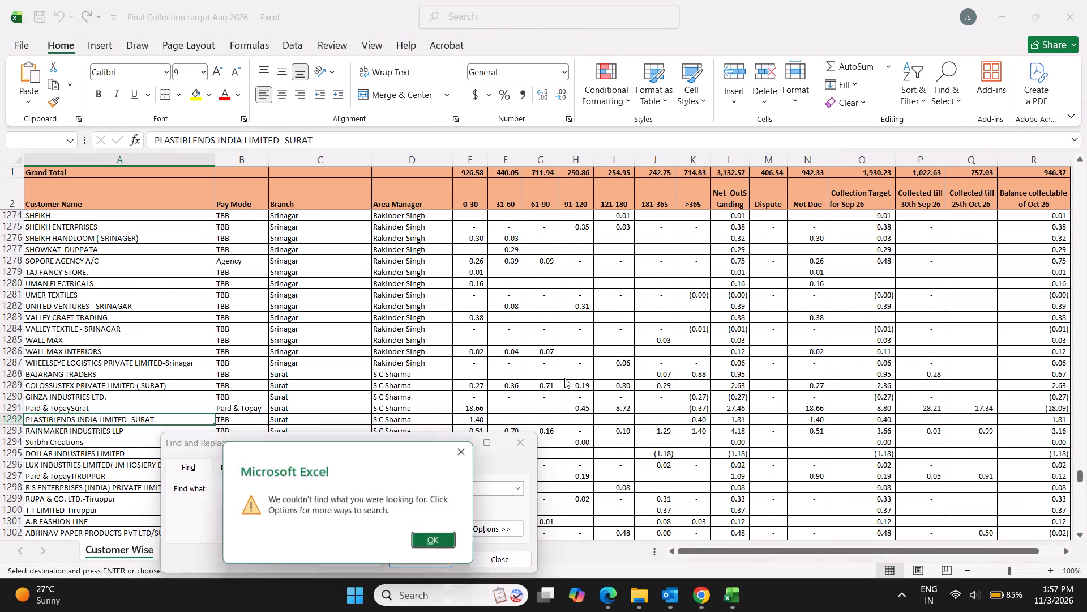
# Shorten the search text to BARD, find the Bardhaman agency under Kolkata and copy its customer name.
pyautogui.press('Return')
pyautogui.press('BackSpace')
pyautogui.press('BackSpace')
pyautogui.press('BackSpace')
pyautogui.press('Return')
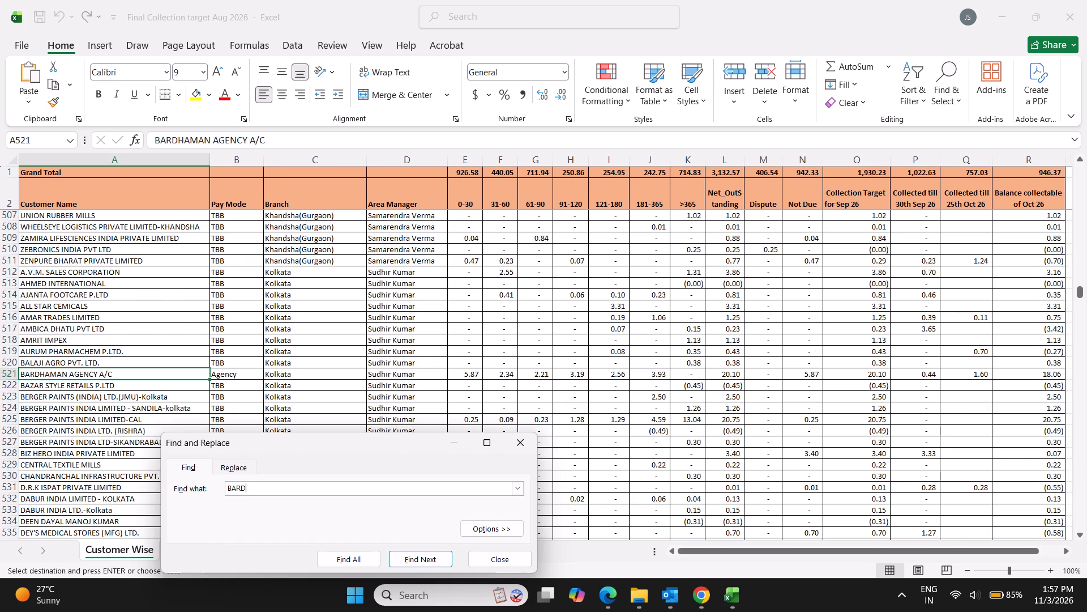
pyautogui.press('Escape')
pyautogui.hotkey('ctrl', 'c')
# Paste BARDHAMAN AGENCY A/C into Category and Category-2 of the Kolkata-Bardhman row in the collection report.
pyautogui.hotkey('alt', 'Tab')
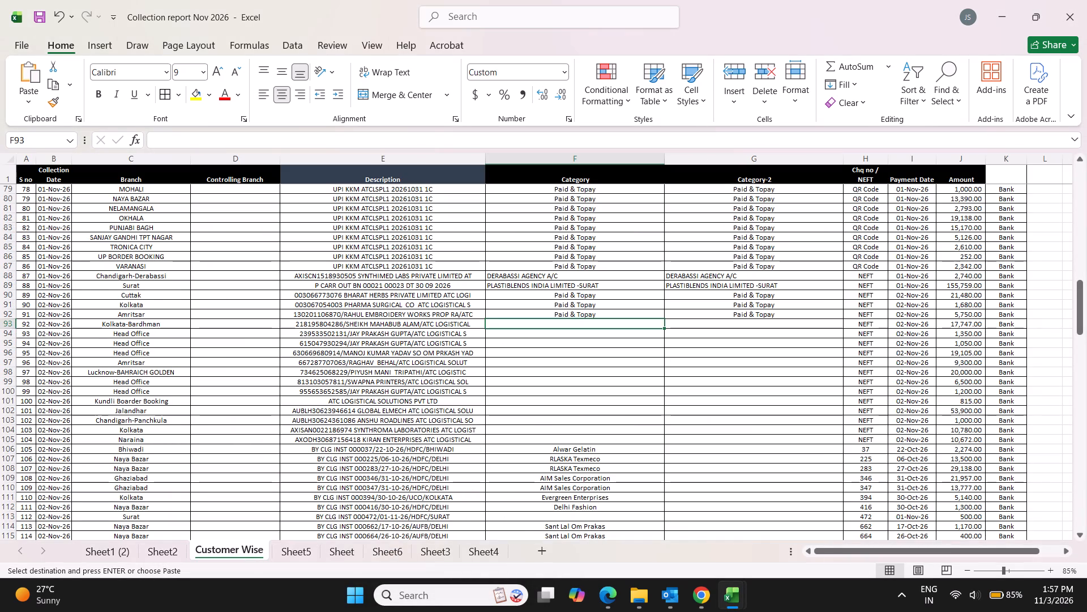
pyautogui.hotkey('shift', 'Right')
pyautogui.hotkey('ctrl', 'v')
pyautogui.press('Down')
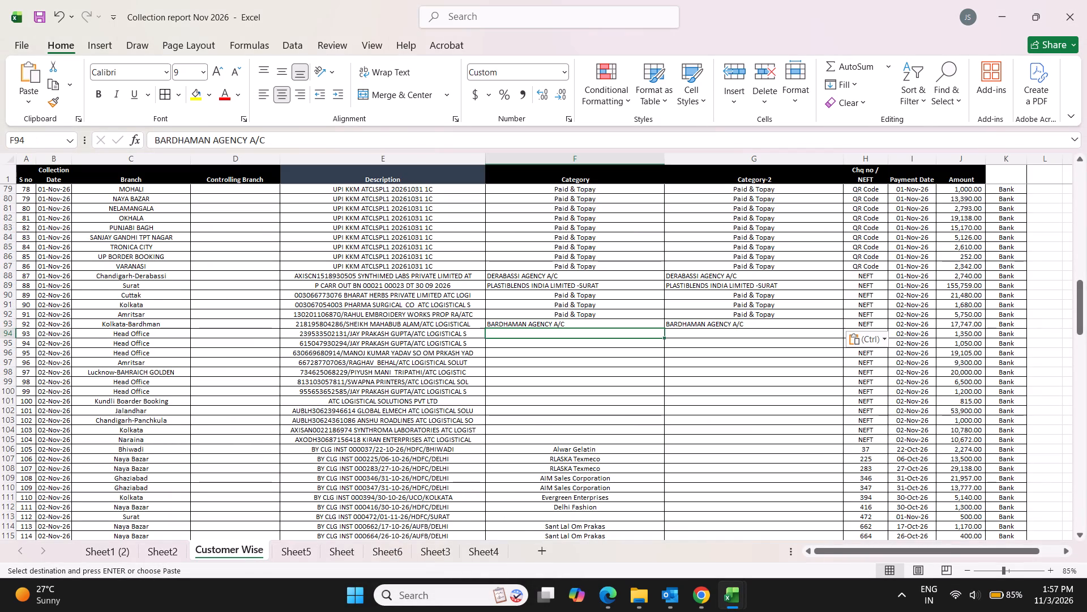
# Copy Paid & Topay into Category and Category-2 of the three Head Office rows and the Amritsar row below Kolkata-Bardhman.
pyautogui.press('Up')
pyautogui.press('Up')
pyautogui.hotkey('shift', 'Right')
pyautogui.hotkey('ctrl', 'c')
pyautogui.press('Down')
pyautogui.press('Down')
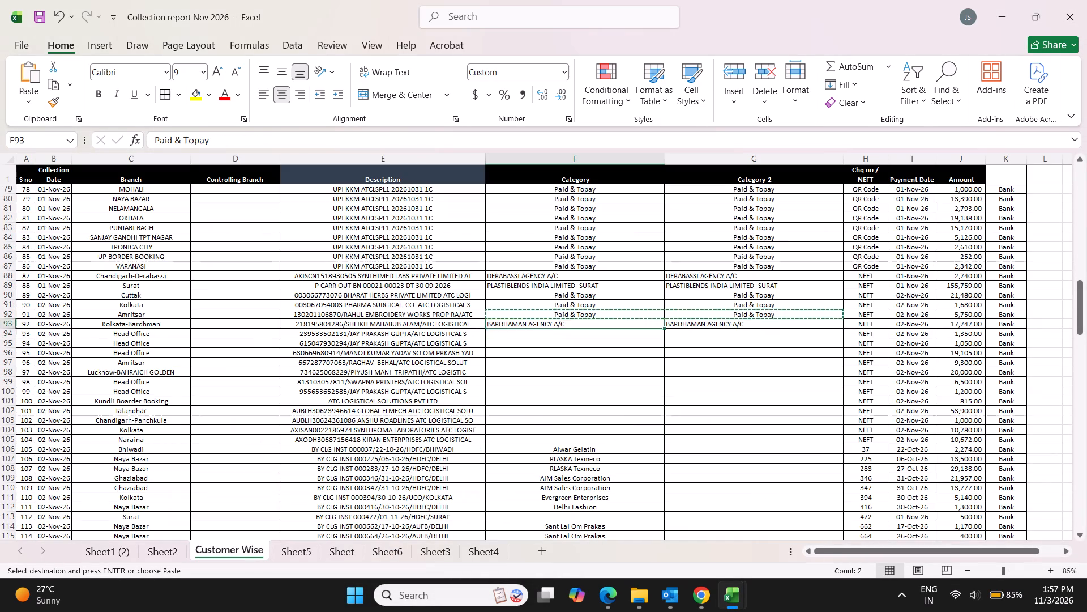
pyautogui.hotkey('shift', 'Down')
pyautogui.hotkey('shift', 'Down')
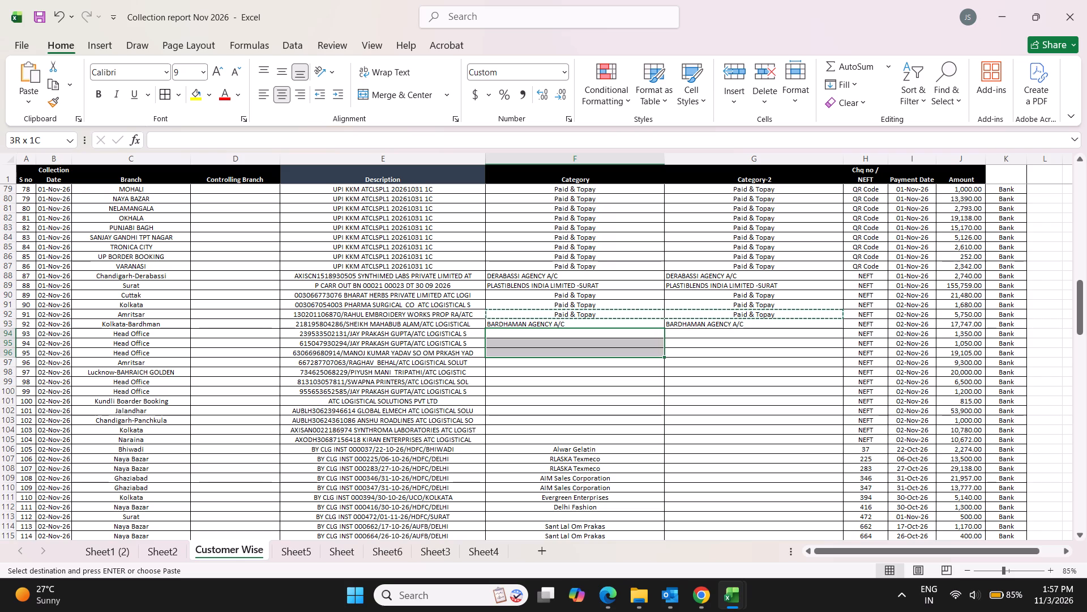
pyautogui.hotkey('shift', 'Down')
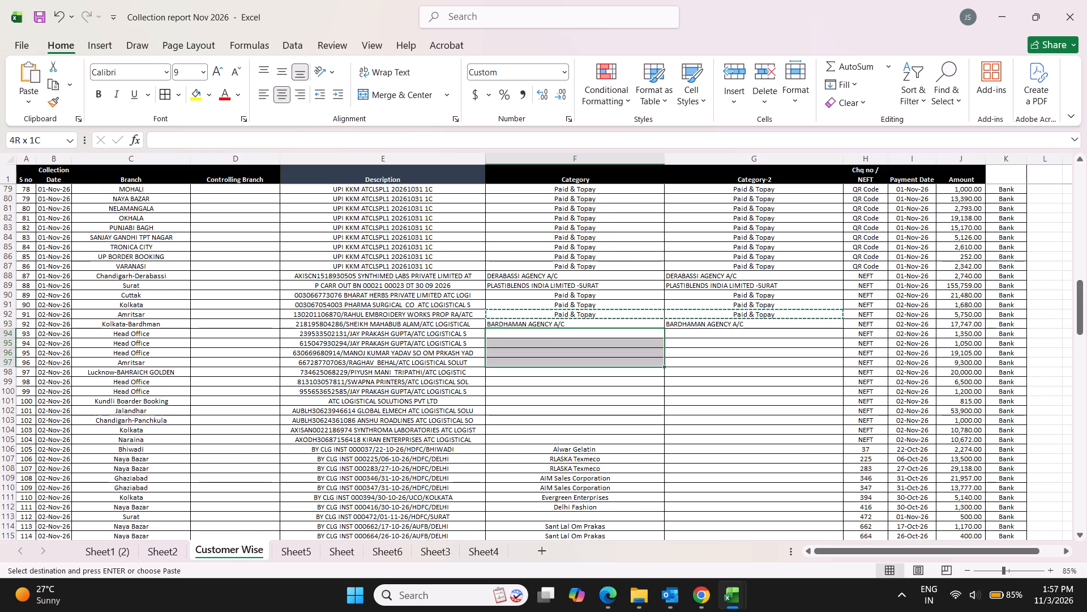
pyautogui.hotkey('shift', 'Right')
pyautogui.hotkey('ctrl', 'v')
# Copy BAHRAICH GOLDEN TRANSPORT COMPANY. AGENCY A/C from the 01-Nov Lucknow-BAHRAICH GOLDEN row into both category cells of its 02-Nov row.
pyautogui.press('Up')
pyautogui.press('Up')
pyautogui.press('Up')
pyautogui.press('Up')
pyautogui.press('Up')
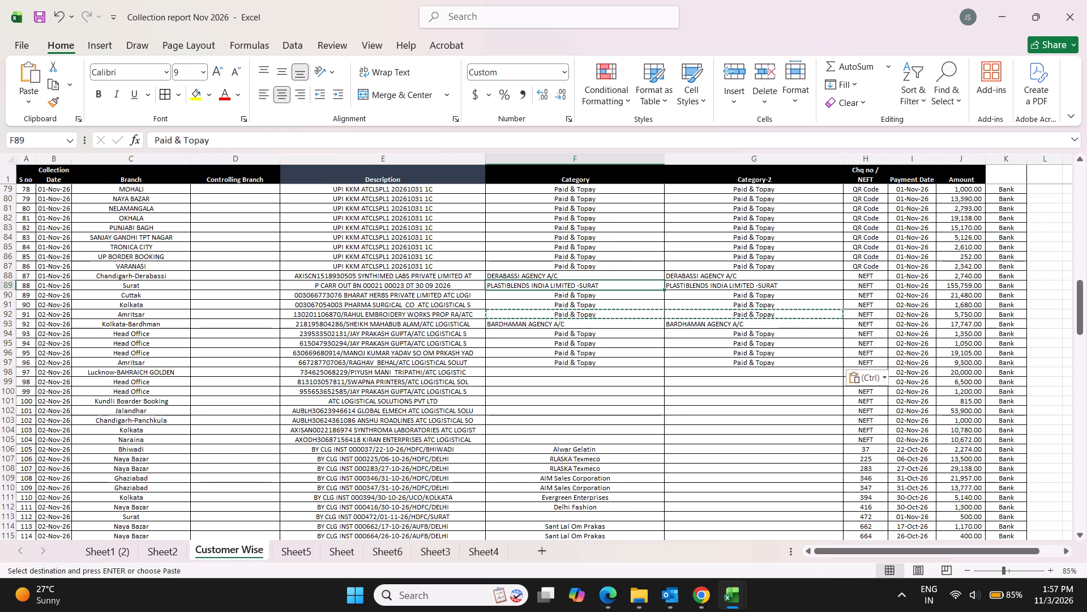
pyautogui.press('Up')
pyautogui.press('Up')
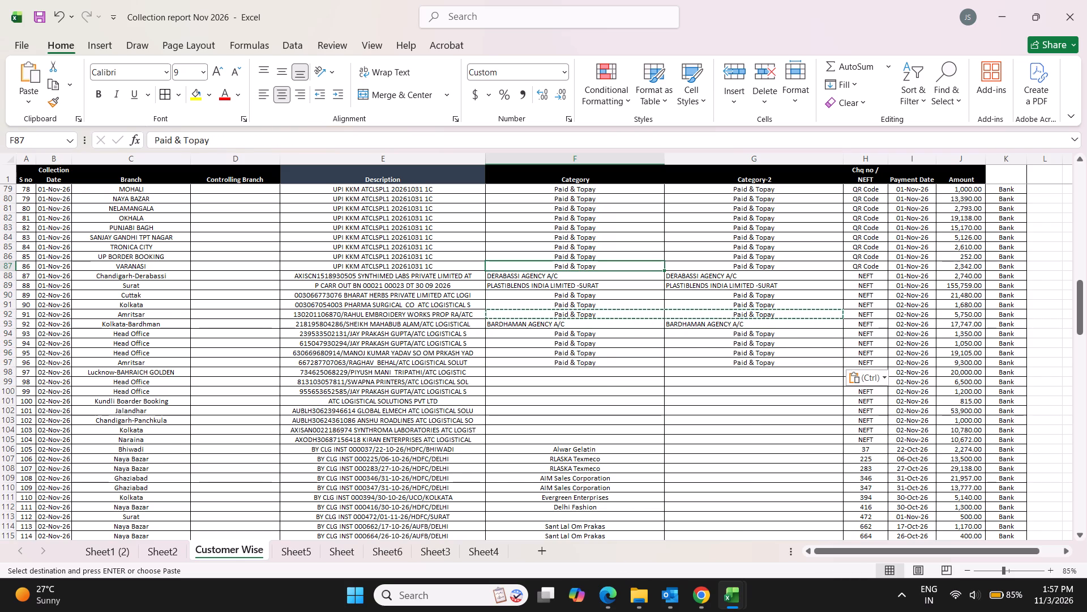
pyautogui.scroll(8, 581, 353)
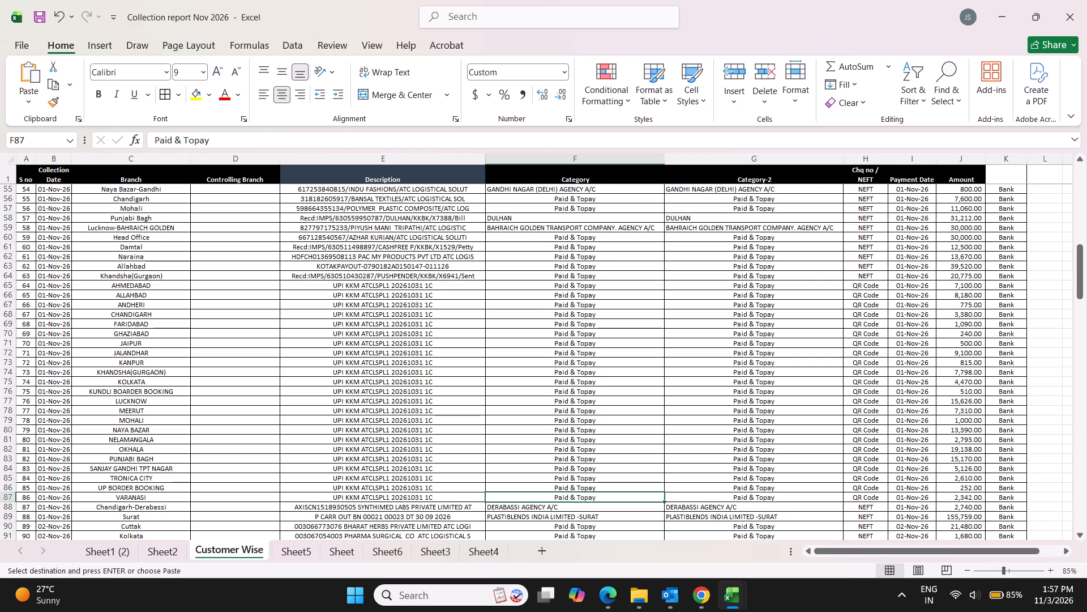
pyautogui.moveTo(631, 228); pyautogui.dragTo(718, 226)
pyautogui.hotkey('ctrl', 'c')
pyautogui.scroll(-12, 636, 346)
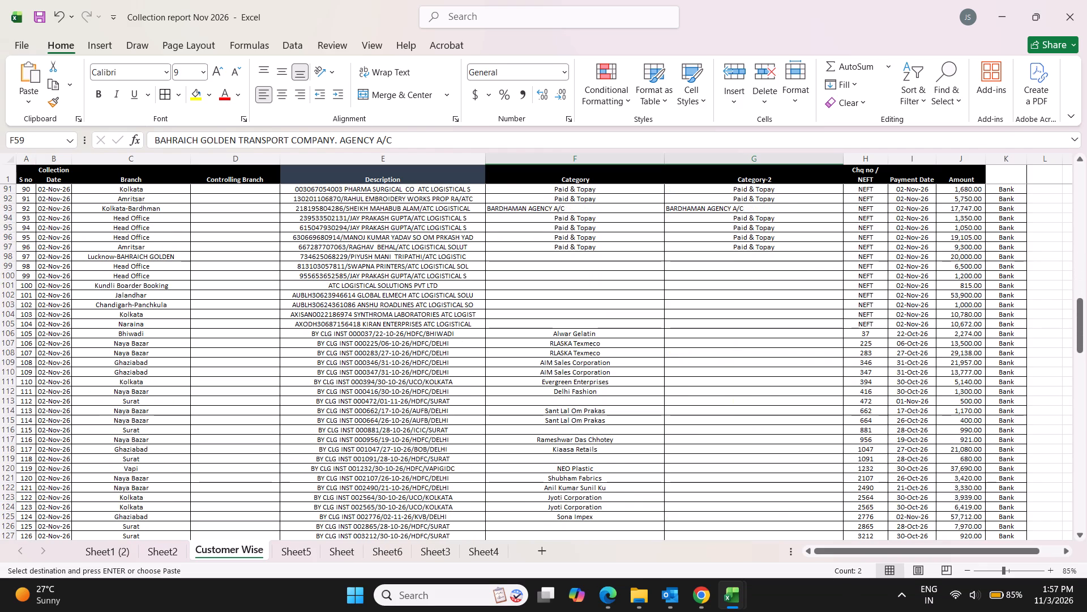
pyautogui.click(536, 256)
pyautogui.hotkey('ctrl', 'v')
pyautogui.click(539, 314)
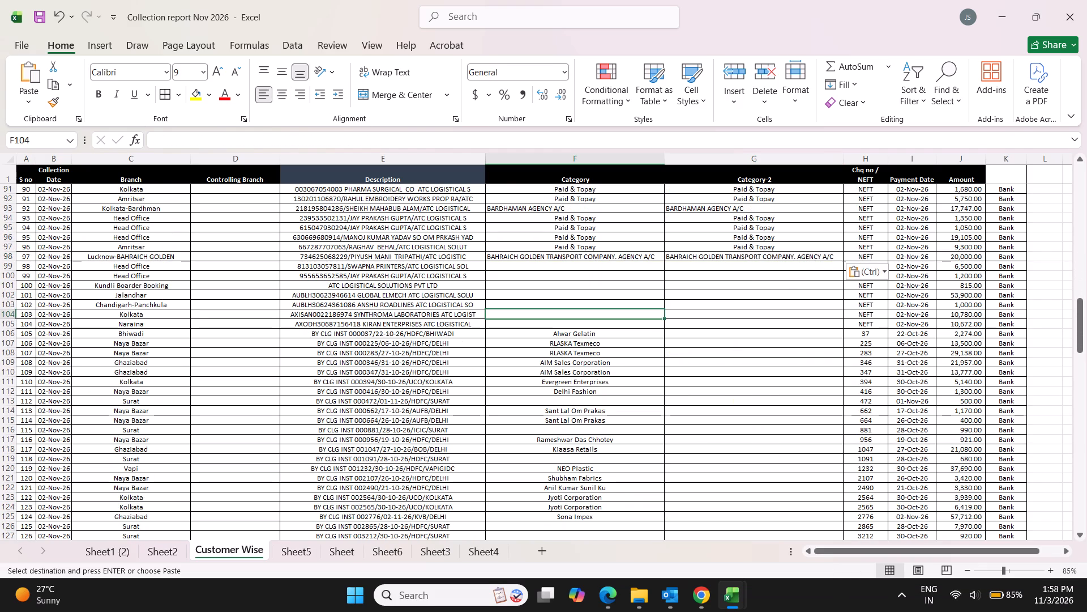
# Copy Paid & Topay into Category and Category-2 of the next two Head Office rows, Kundli Boarder Booking and Jalandhar.
pyautogui.moveTo(600, 249); pyautogui.dragTo(708, 248)
pyautogui.hotkey('ctrl', 'c')
pyautogui.moveTo(588, 267); pyautogui.dragTo(589, 270)
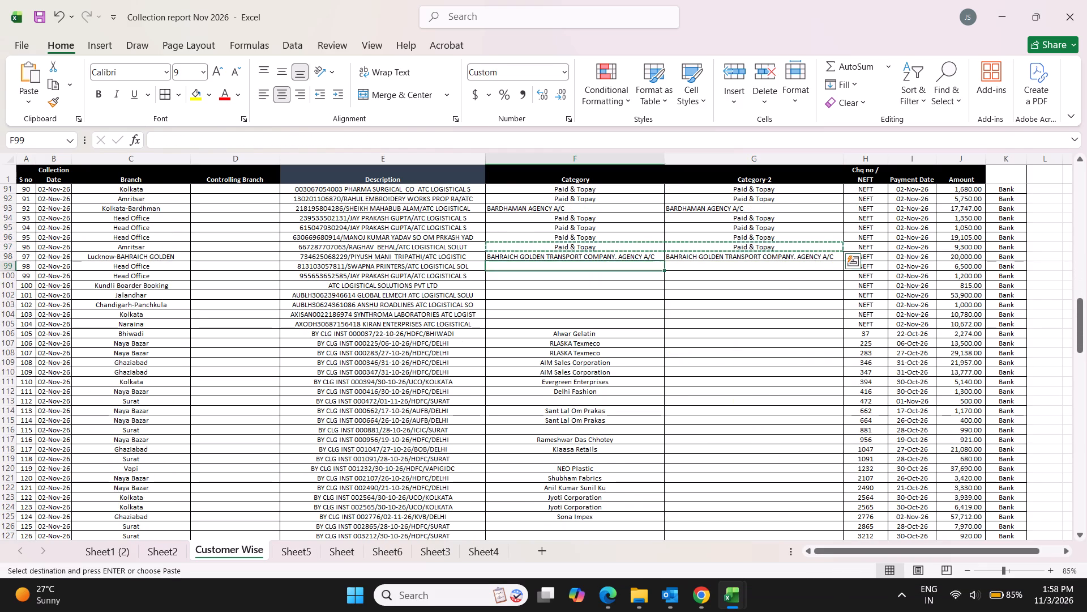
pyautogui.moveTo(589, 270); pyautogui.dragTo(700, 274)
pyautogui.hotkey('ctrl', 'v')
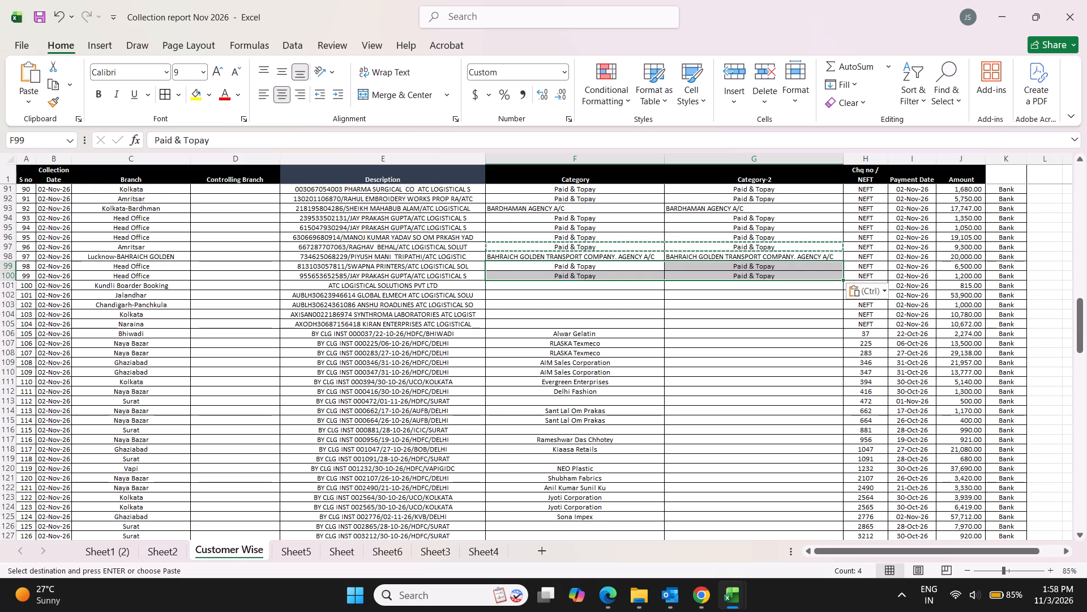
pyautogui.moveTo(562, 284); pyautogui.dragTo(708, 282)
pyautogui.hotkey('ctrl', 'v')
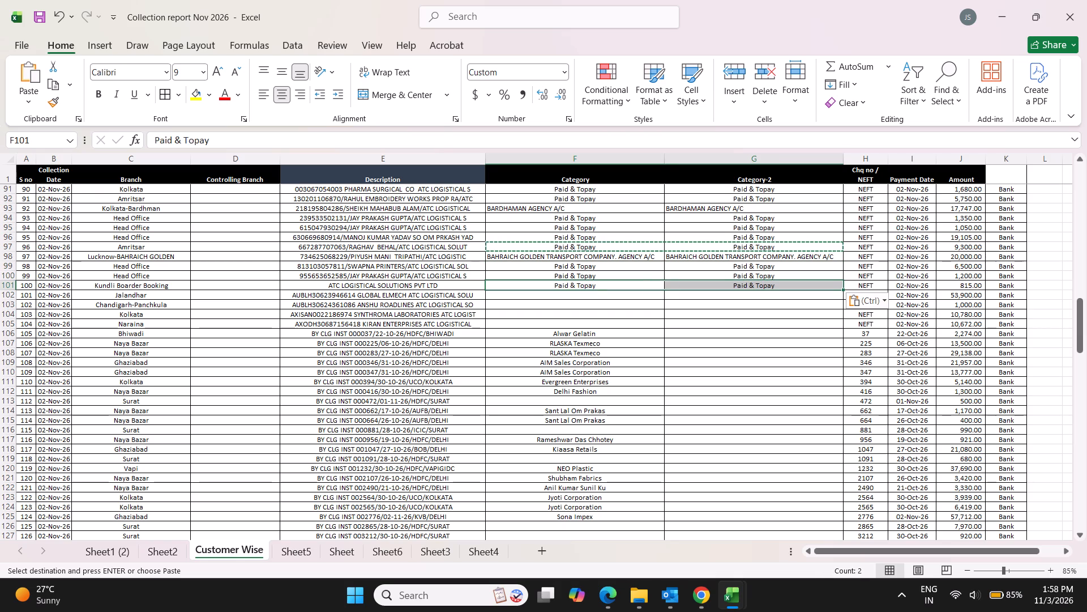
pyautogui.moveTo(560, 294); pyautogui.dragTo(772, 292)
pyautogui.hotkey('ctrl', 'v')
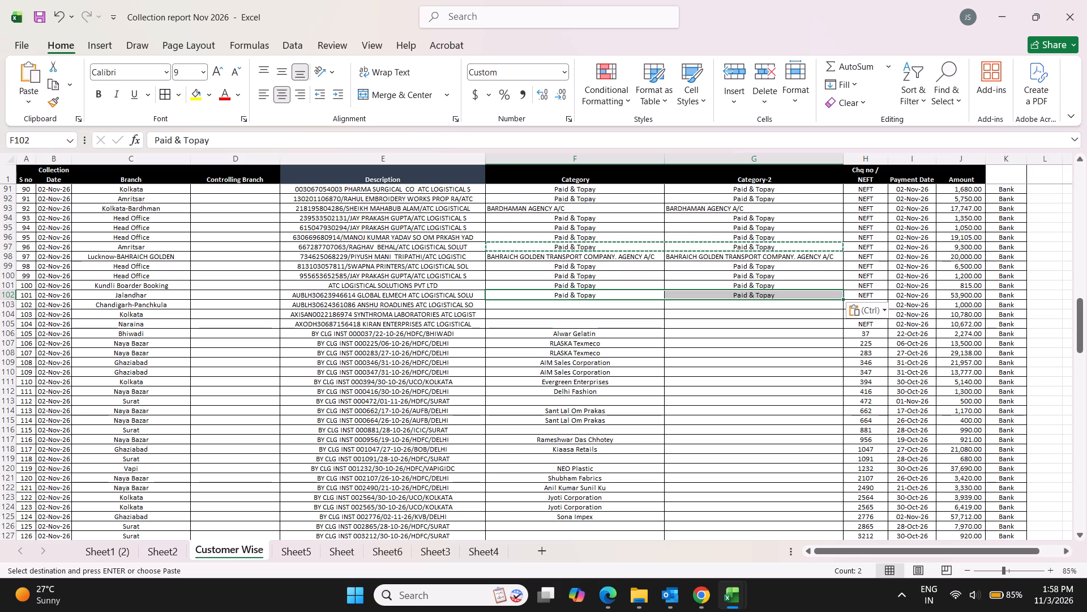
# Search the target workbook for PANCHKULA and copy PANCHKULA AGENCY A/C into Category and Category-2 of the report's Chandigarh-Panchkula row.
pyautogui.hotkey('alt', 'Tab')
pyautogui.hotkey('ctrl', 'f')
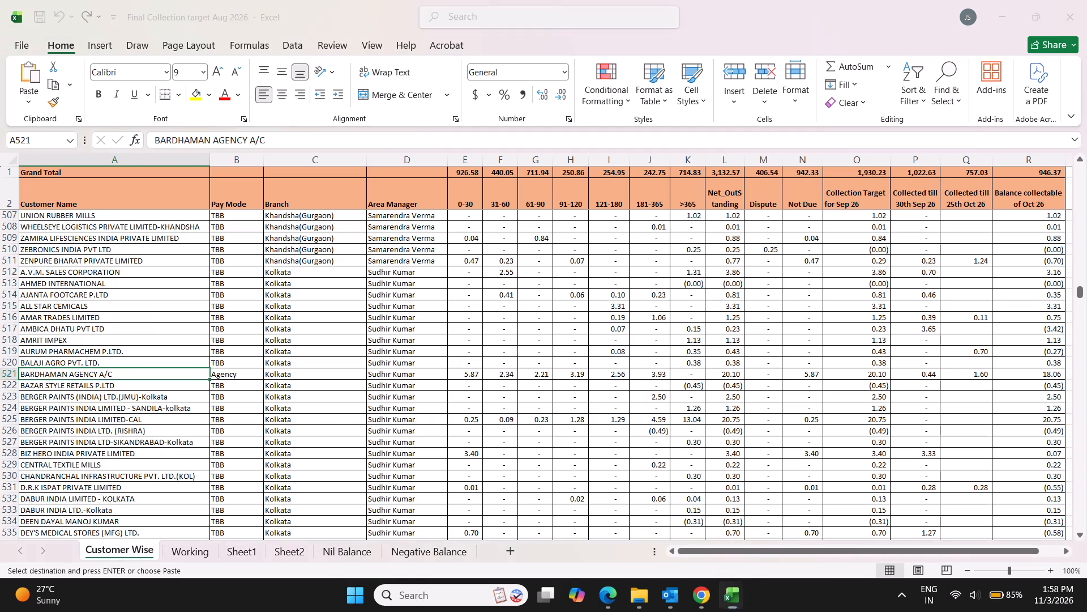
pyautogui.write('PANCHKULA')
pyautogui.press('Return')
pyautogui.press('Escape')
pyautogui.hotkey('ctrl', 'c')
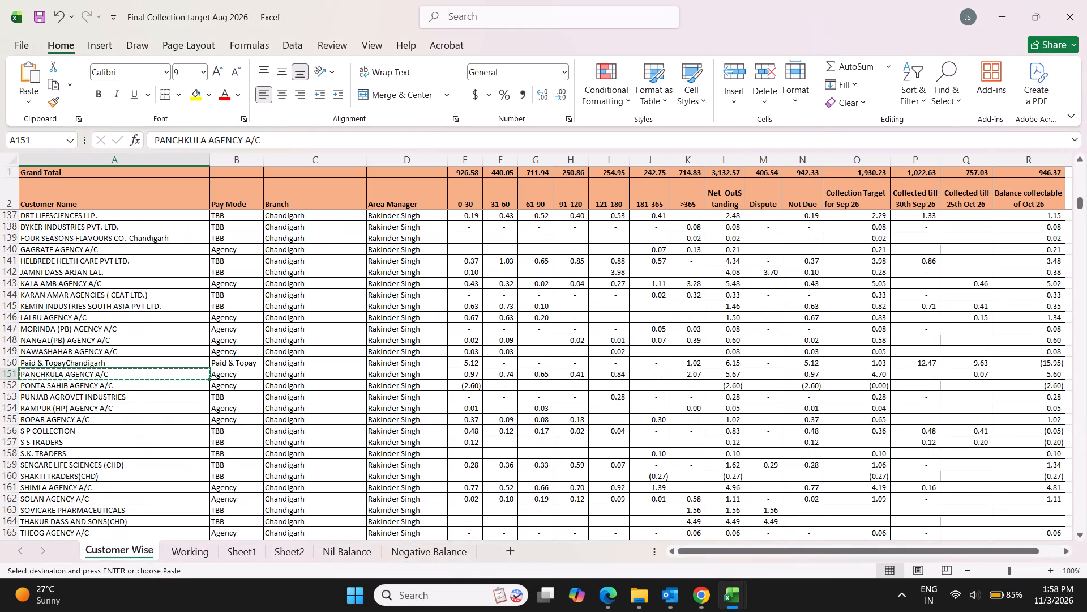
pyautogui.hotkey('alt', 'Tab')
pyautogui.press('Down')
pyautogui.hotkey('shift', 'Right')
pyautogui.hotkey('ctrl', 'v')
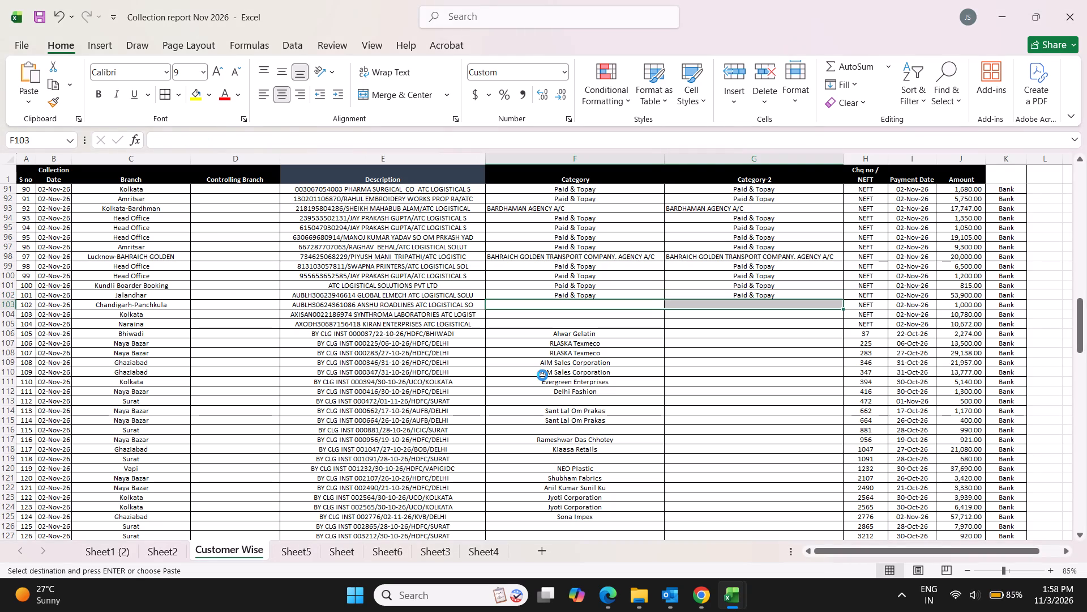
pyautogui.press('Down')
# Copy Paid & Topay from the Jalandhar row into Category and Category-2 of the Kolkata and Naraina NEFT rows 104 and 105.
pyautogui.press('Up')
pyautogui.press('Up')
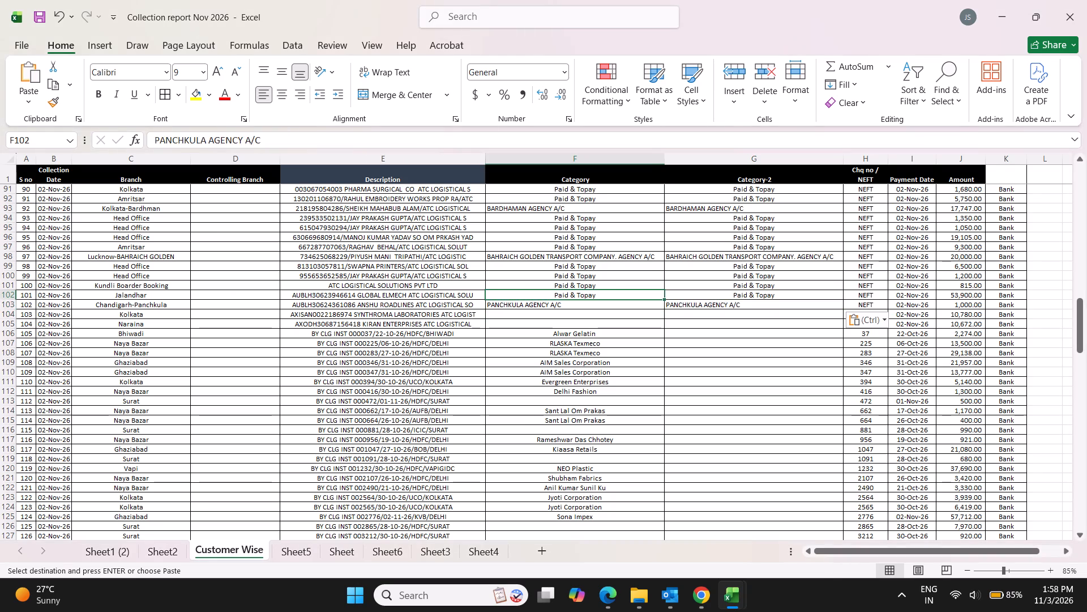
pyautogui.hotkey('shift', 'Right')
pyautogui.hotkey('ctrl', 'c')
pyautogui.press('Down')
pyautogui.press('Down')
pyautogui.hotkey('ctrl', 'v')
pyautogui.press('Down')
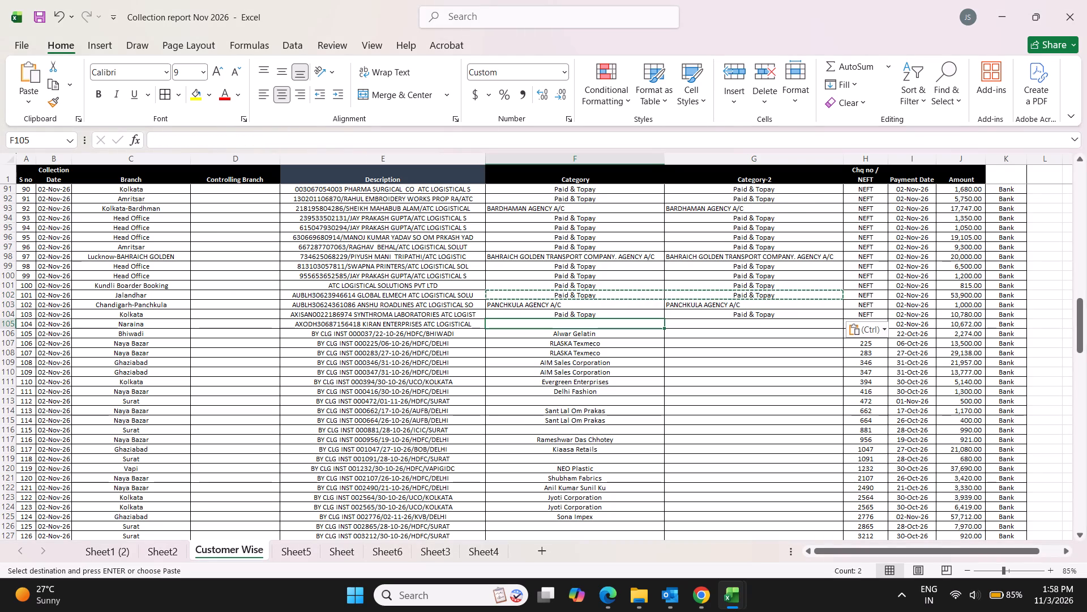
pyautogui.hotkey('ctrl', 'v')
pyautogui.press('Down')
# Search the Final Collection target workbook for KIRAN to check the Naraina payer, and return to the collection report.
pyautogui.hotkey('alt', 'Tab')
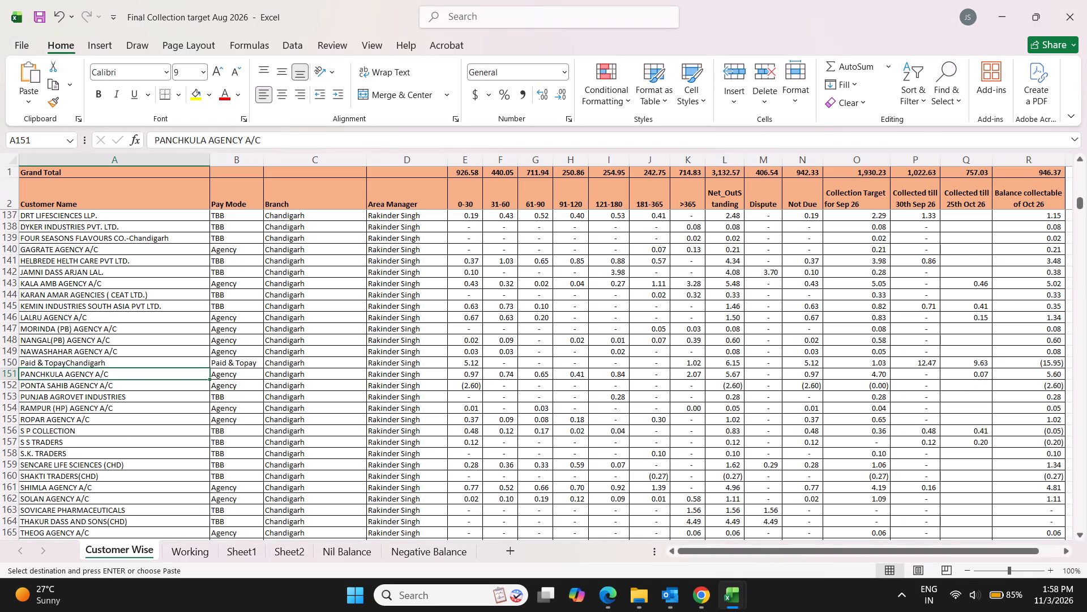
pyautogui.hotkey('ctrl', 'f')
pyautogui.write('KIRAN')
pyautogui.press('Return')
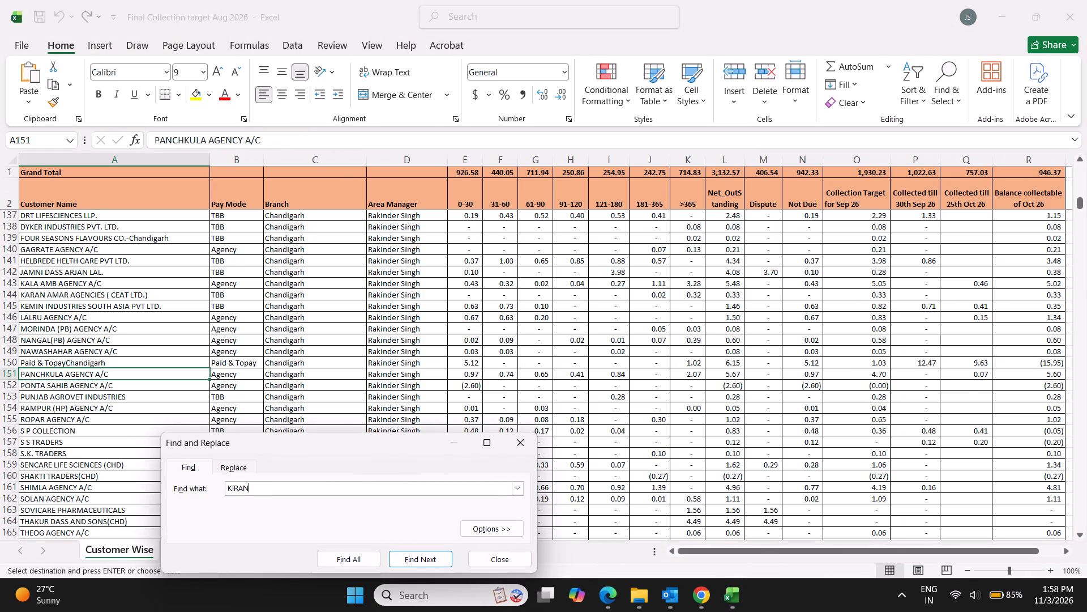
pyautogui.press('Return')
pyautogui.press('Escape')
pyautogui.press('Escape')
pyautogui.hotkey('alt', '`')
pyautogui.hotkey('alt', 'Tab')
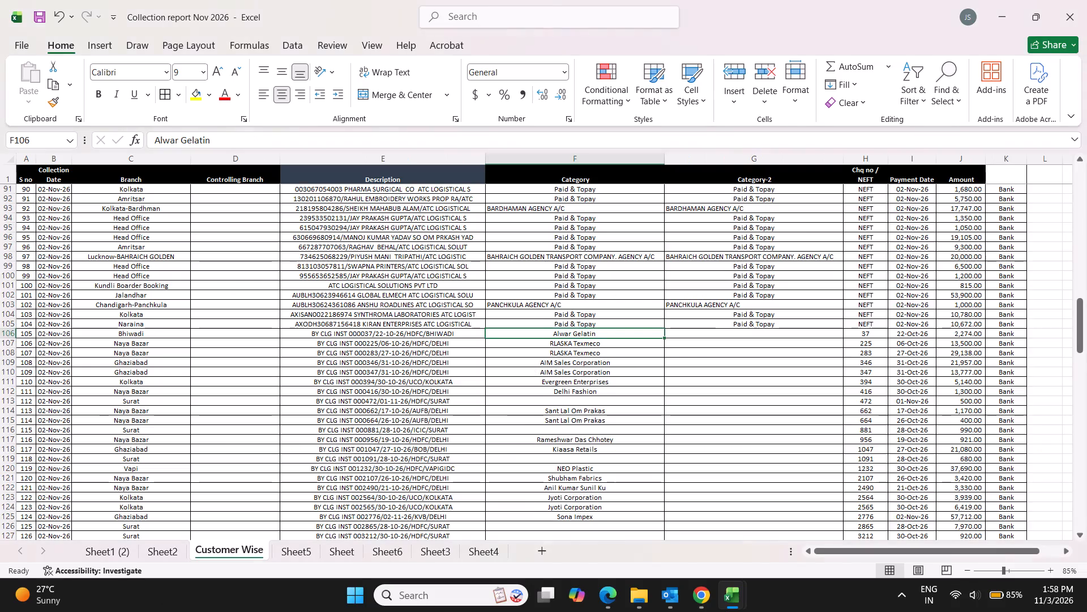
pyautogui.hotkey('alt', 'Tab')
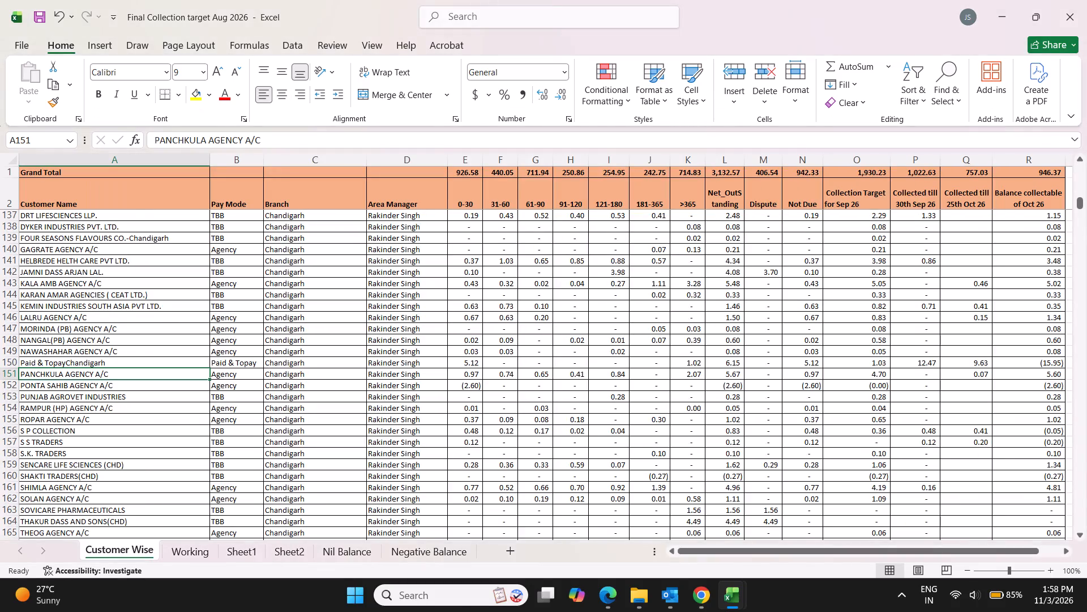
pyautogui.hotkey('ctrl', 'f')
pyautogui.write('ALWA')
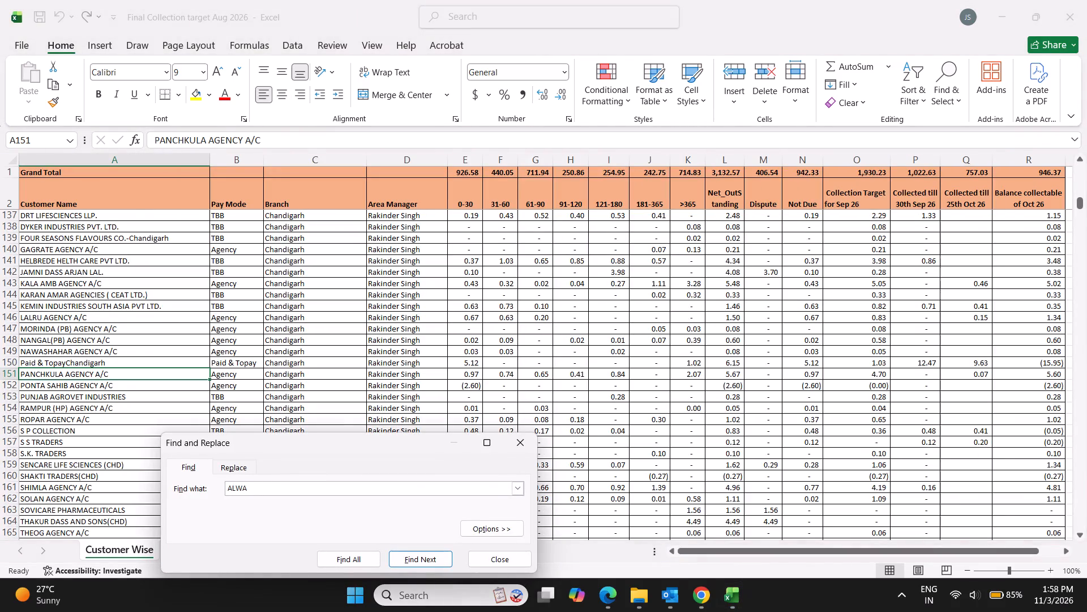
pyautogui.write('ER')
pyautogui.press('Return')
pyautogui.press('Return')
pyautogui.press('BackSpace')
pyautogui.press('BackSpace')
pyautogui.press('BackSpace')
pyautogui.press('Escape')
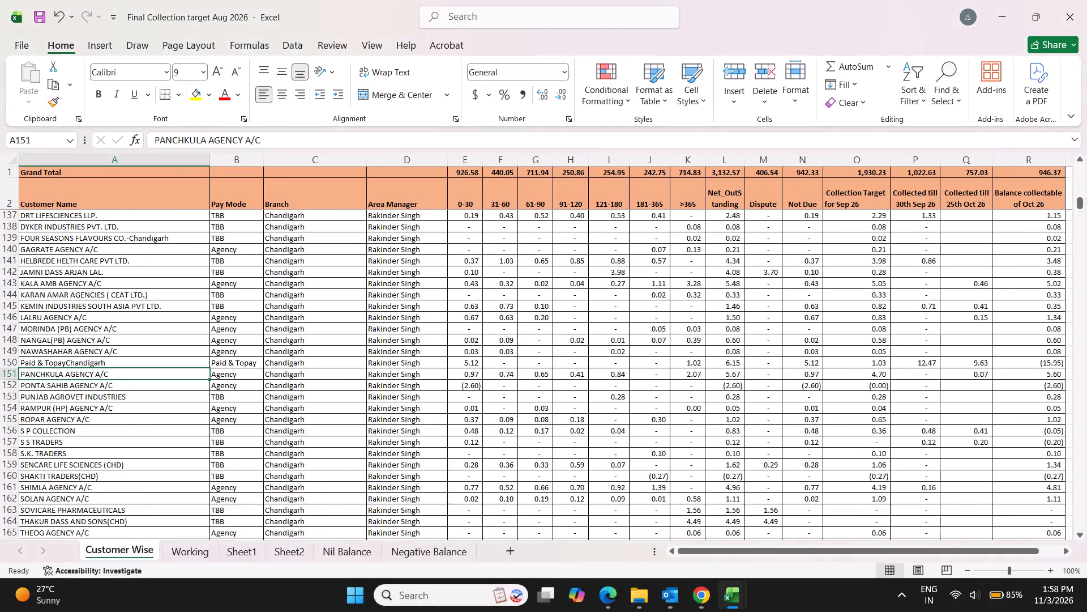
# Look up Alwar Gelatin in the target workbook and copy ALWAR GELATIN & CHEMICALS PVT. LTD. into Category and Category-2 of the report's Bhiwadi row.
pyautogui.hotkey('alt', 'Tab')
pyautogui.hotkey('ctrl', 'c')
pyautogui.hotkey('alt', 'Tab')
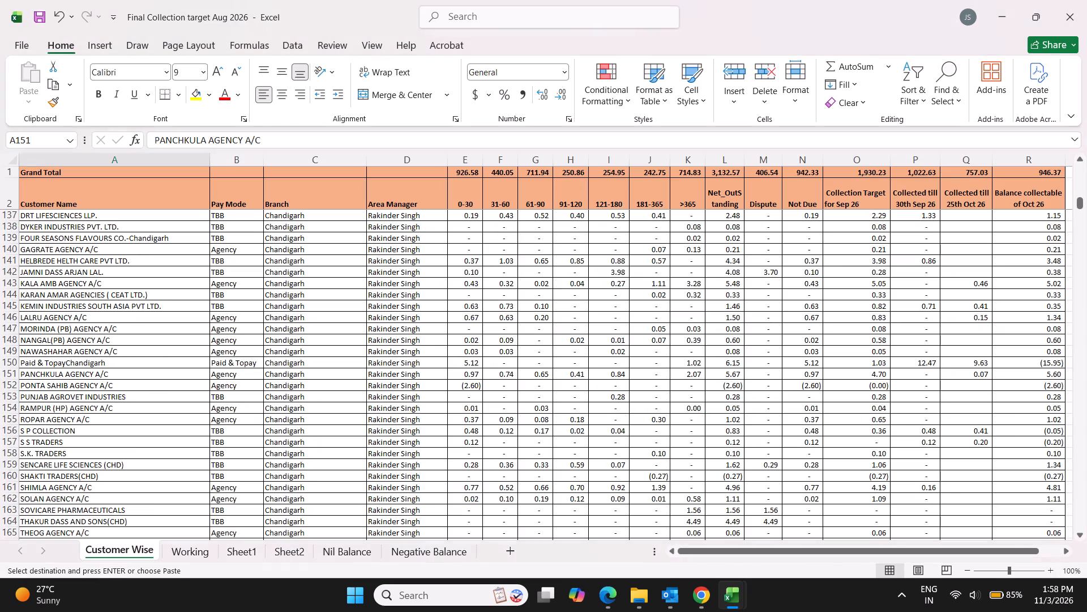
pyautogui.hotkey('ctrl', 'f')
pyautogui.hotkey('ctrl', 'v')
pyautogui.press('Return')
pyautogui.press('Escape')
pyautogui.hotkey('ctrl', 'c')
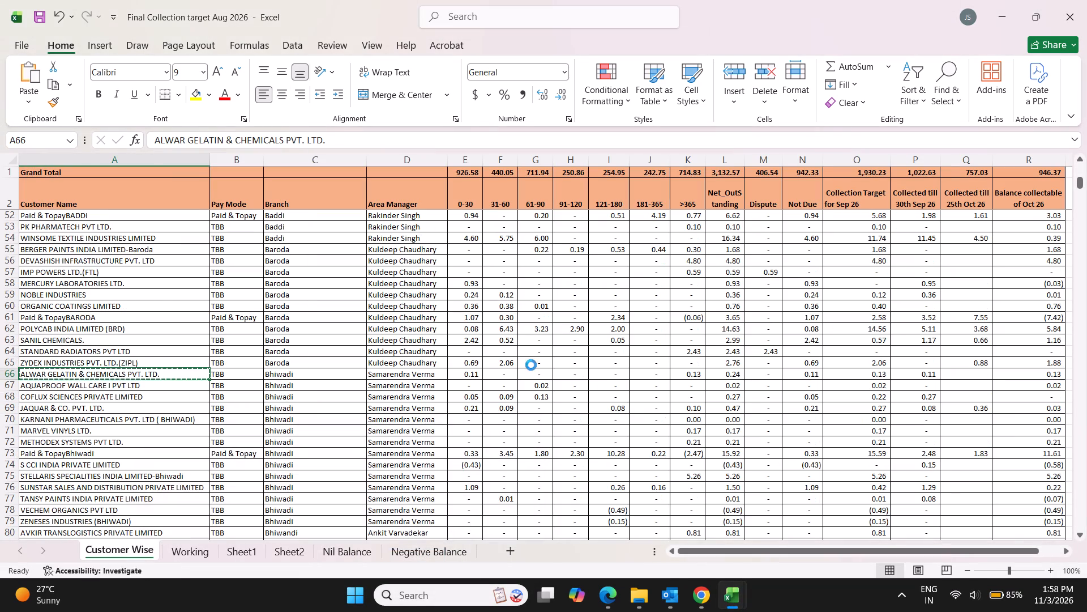
pyautogui.hotkey('alt', 'Tab')
pyautogui.hotkey('shift', 'Right')
pyautogui.hotkey('ctrl', 'v')
pyautogui.press('Down')
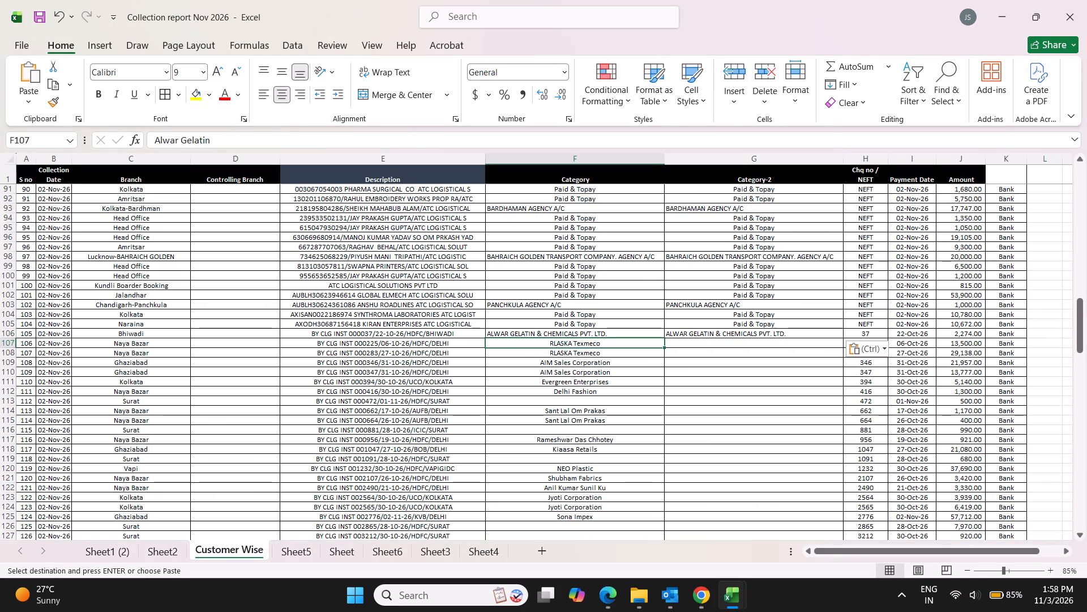
# Search the target workbook for NAYA BAZAR and check that branch's customers for RLASKA Texmeco, returning to the collection report.
pyautogui.hotkey('alt', 'Tab')
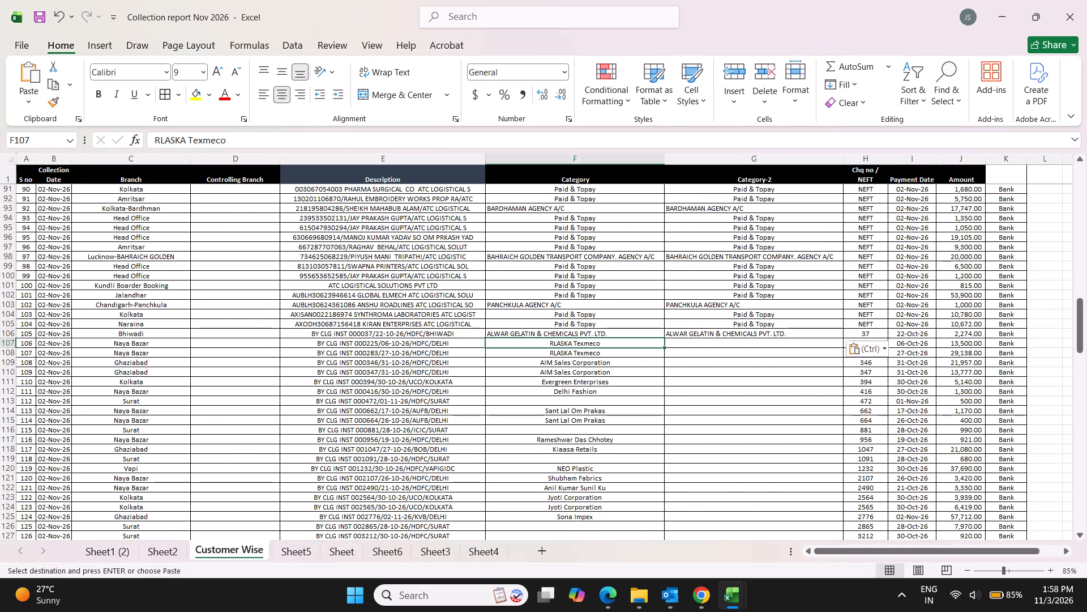
pyautogui.hotkey('ctrl', 'f')
pyautogui.write('NAYA BAZAR')
pyautogui.press('Return')
pyautogui.press('Escape')
pyautogui.press('Escape')
pyautogui.scroll(-5, 194, 342)
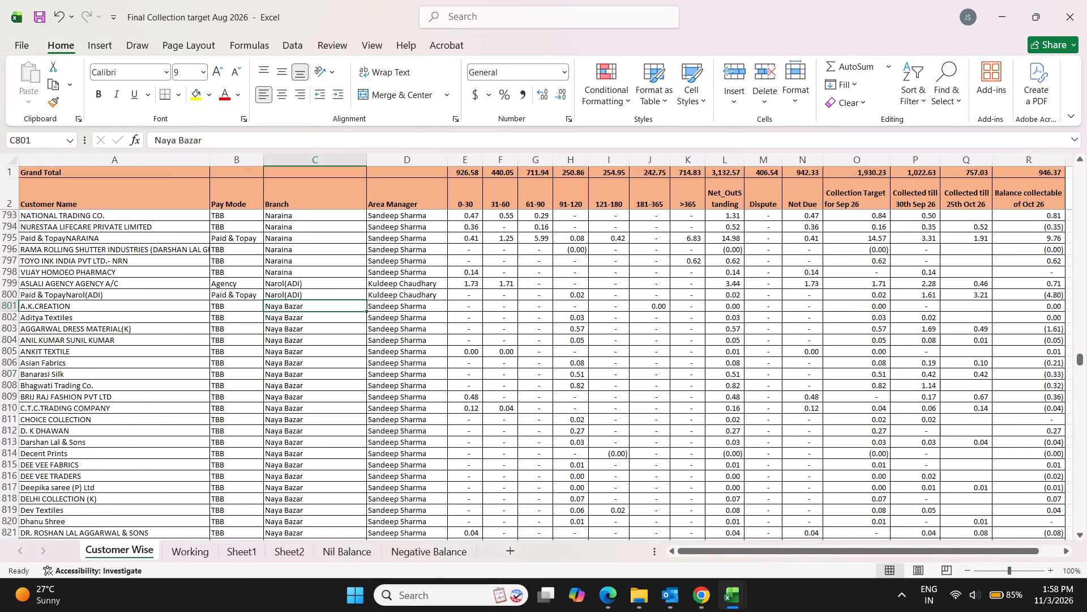
pyautogui.scroll(-3, 194, 342)
pyautogui.scroll(-16, 260, 365)
pyautogui.hotkey('alt', 'Tab')
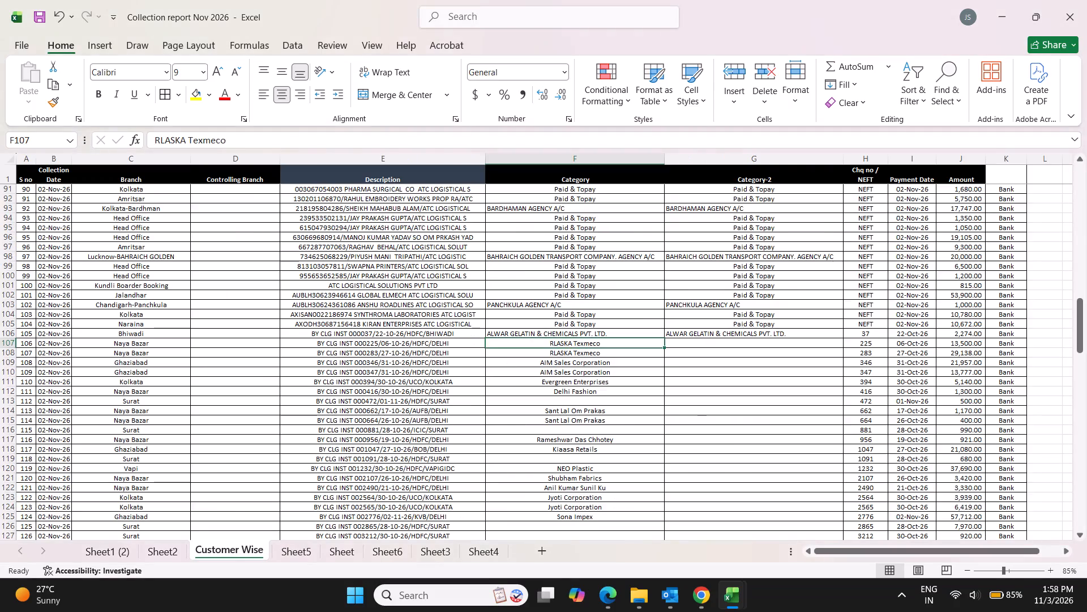
pyautogui.hotkey('alt', 'Tab')
pyautogui.scroll(-2, 271, 402)
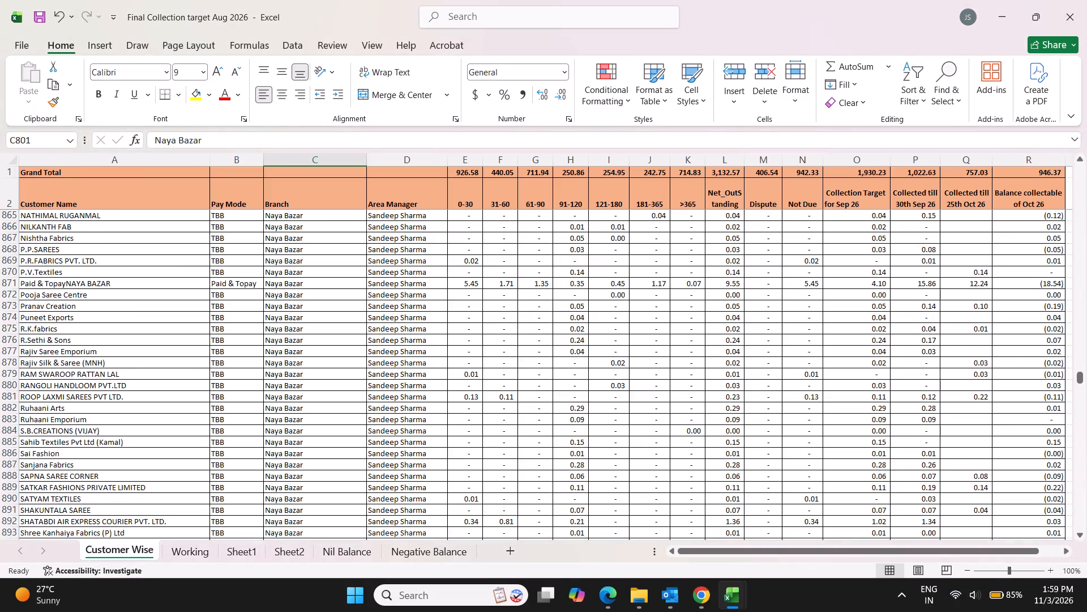
pyautogui.hotkey('alt', 'Tab')
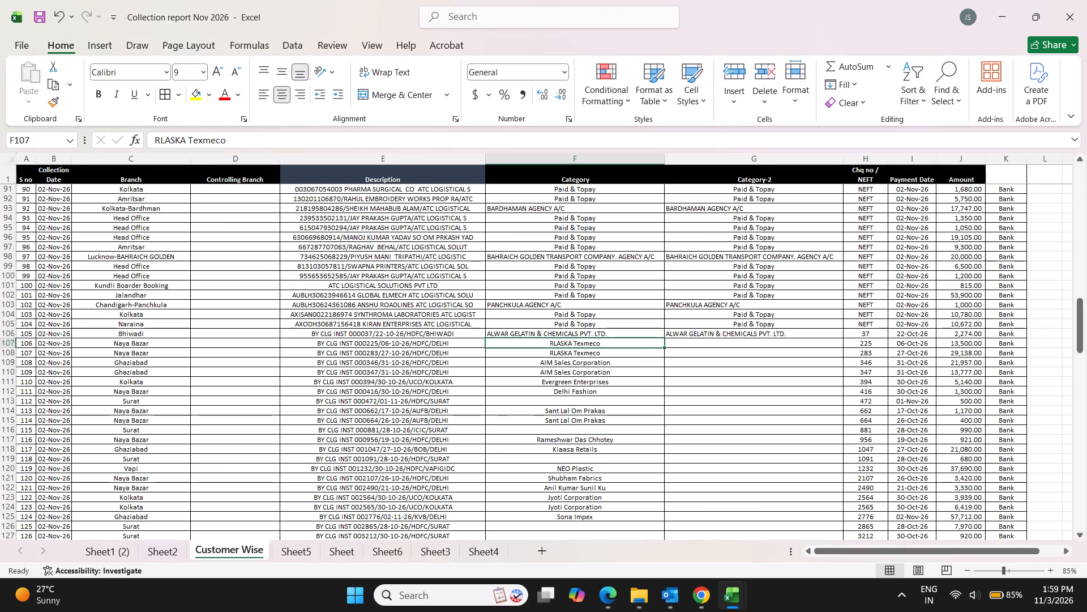
# Copy Paid & Topay from the Naraina row into Category and Category-2 of the two Naya Bazar RLASKA Texmeco rows, 107 and 108.
pyautogui.moveTo(597, 324); pyautogui.dragTo(733, 324)
pyautogui.hotkey('ctrl', 'c')
pyautogui.moveTo(593, 345); pyautogui.dragTo(688, 350)
pyautogui.hotkey('ctrl', 'v')
# Search the target workbook for AIM SALE and GHAZIABAD to check the payer of report row 109, and return to the report.
pyautogui.click(615, 360)
pyautogui.hotkey('alt', 'Tab')
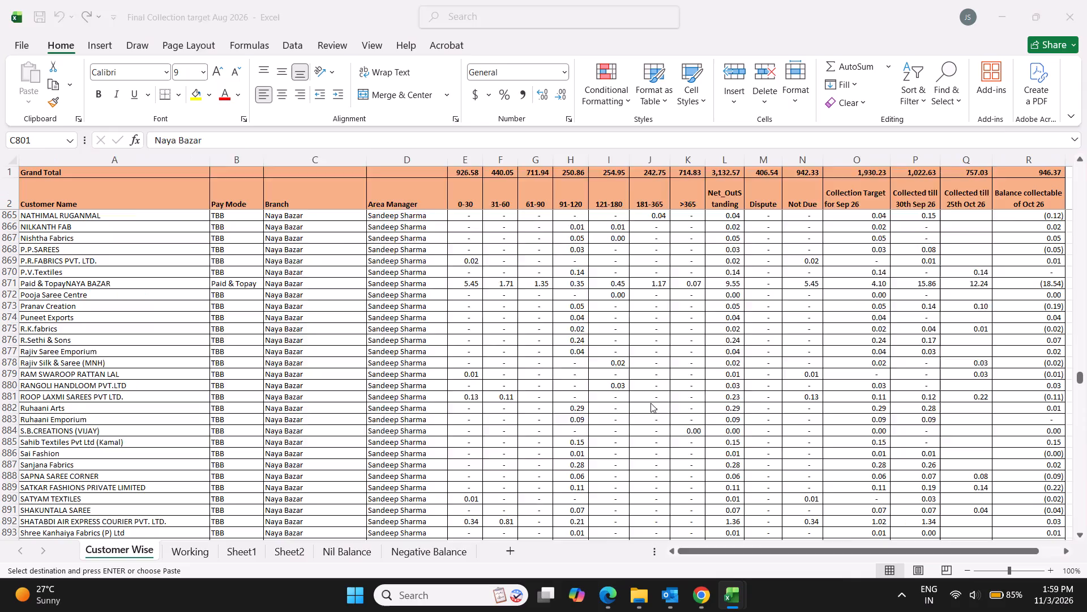
pyautogui.hotkey('ctrl', 'f')
pyautogui.write('AIM SALE')
pyautogui.press('Return')
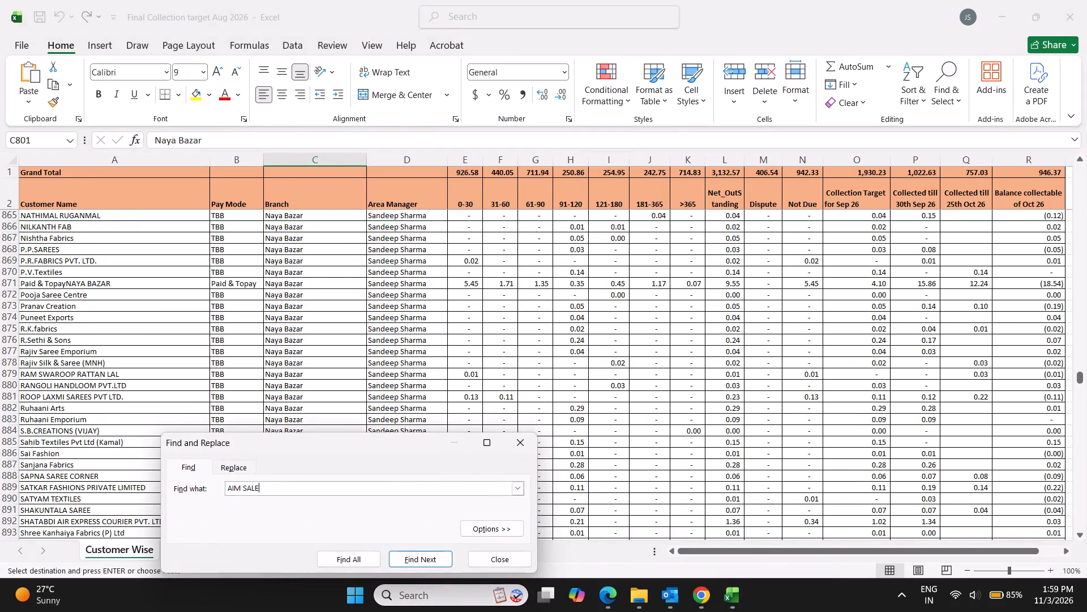
pyautogui.press('Return')
pyautogui.press('Escape')
pyautogui.press('Escape')
pyautogui.hotkey('ctrl', 'f')
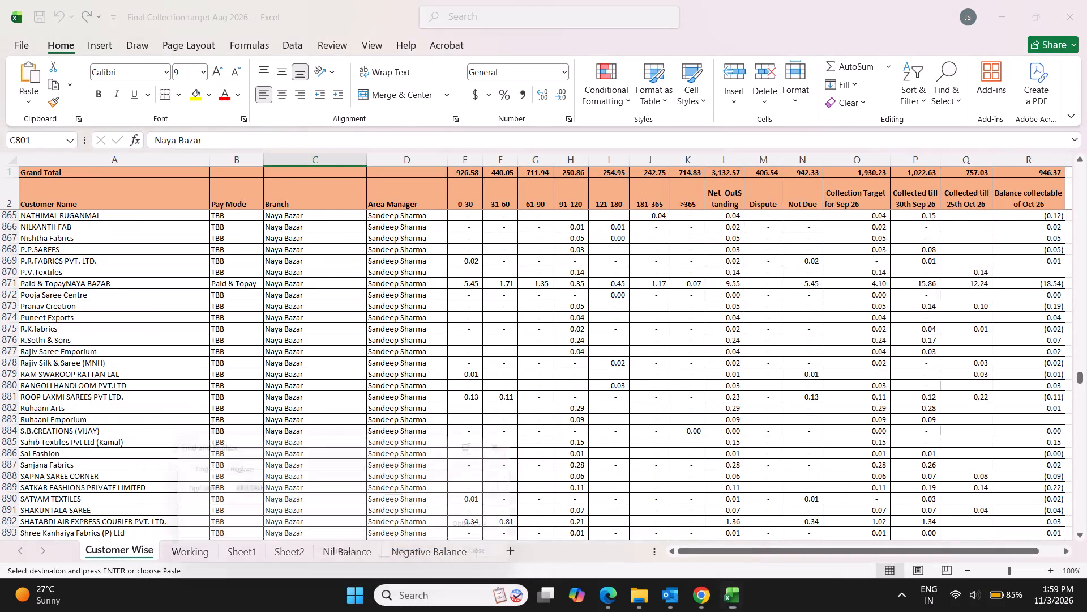
pyautogui.write('GHAZIABAD')
pyautogui.press('Return')
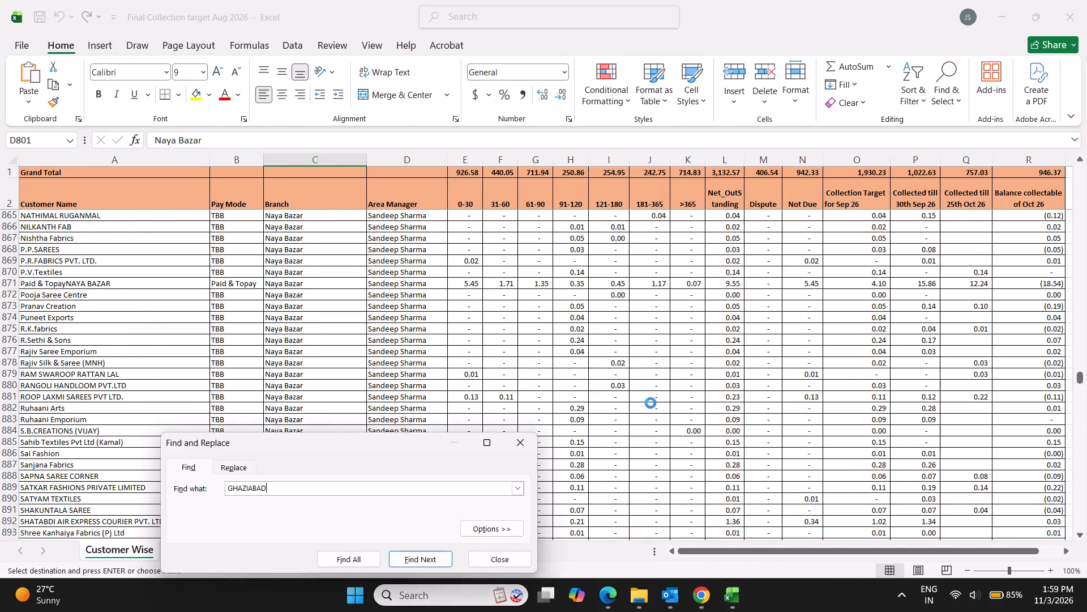
pyautogui.press('Escape')
pyautogui.press('Down')
pyautogui.press('Down')
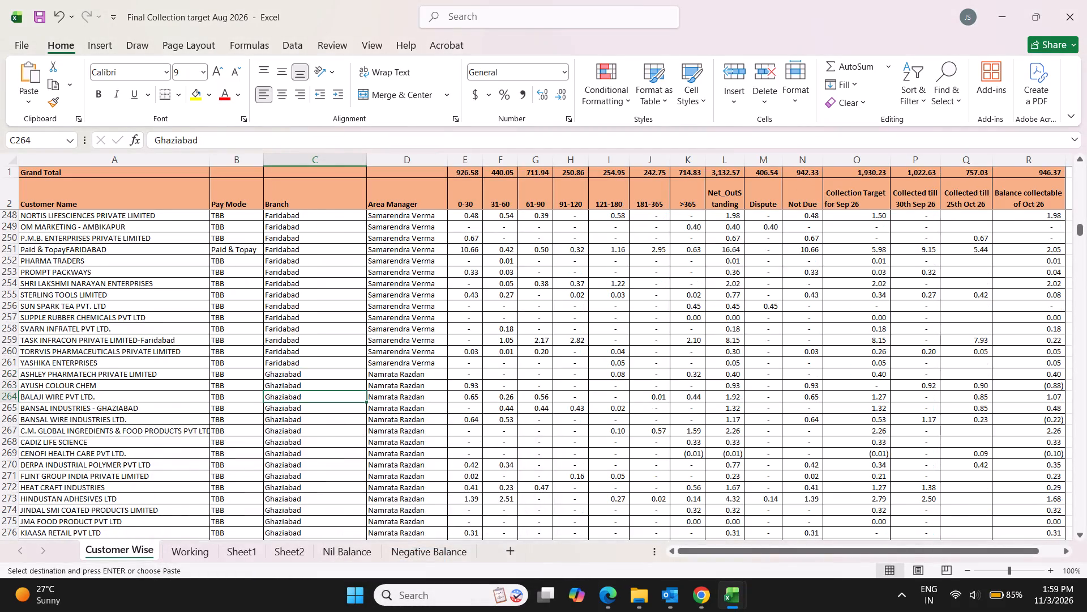
pyautogui.hotkey('alt', 'Tab')
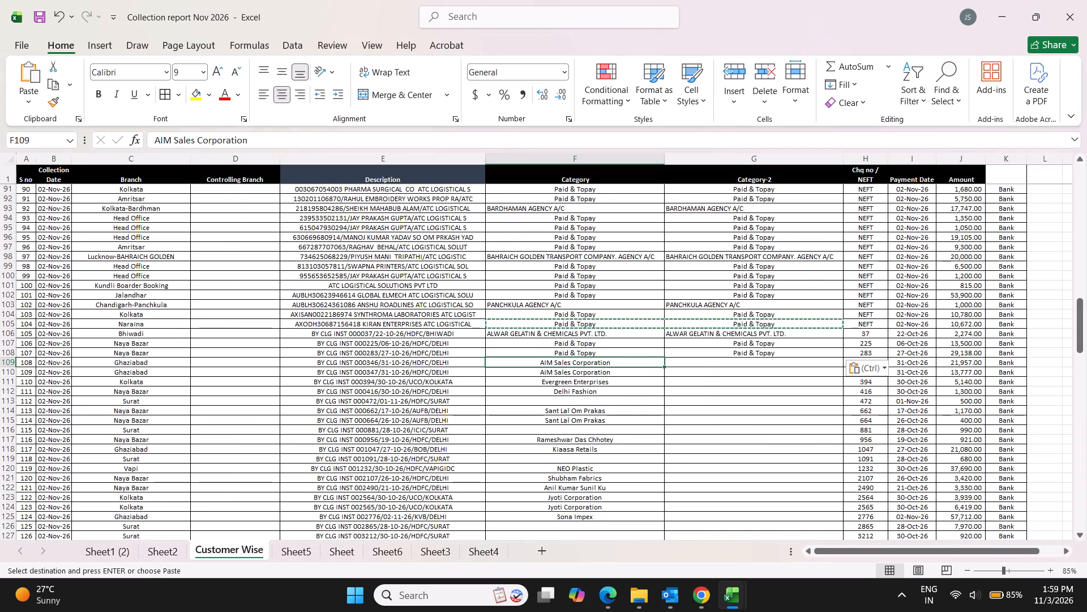
# Fill Paid & Topay down from row 108 into Category and Category-2 of the Ghaziabad and Kolkata rows 109 to 111.
pyautogui.press('Up')
pyautogui.hotkey('shift', 'Right')
pyautogui.hotkey('shift', 'Down')
pyautogui.hotkey('shift', 'Down')
pyautogui.hotkey('shift', 'Down')
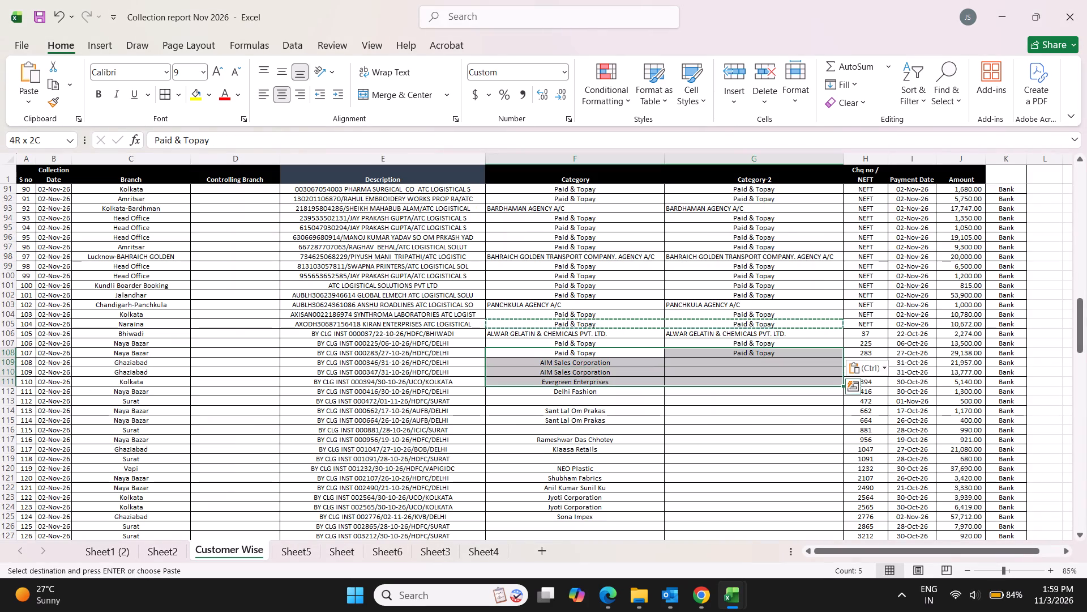
pyautogui.hotkey('ctrl', 'd')
# Search the target workbook for NAYA BAZAR and check its customers for Delhi Fashion from report row 112, returning to the report.
pyautogui.press('Down')
pyautogui.press('Down')
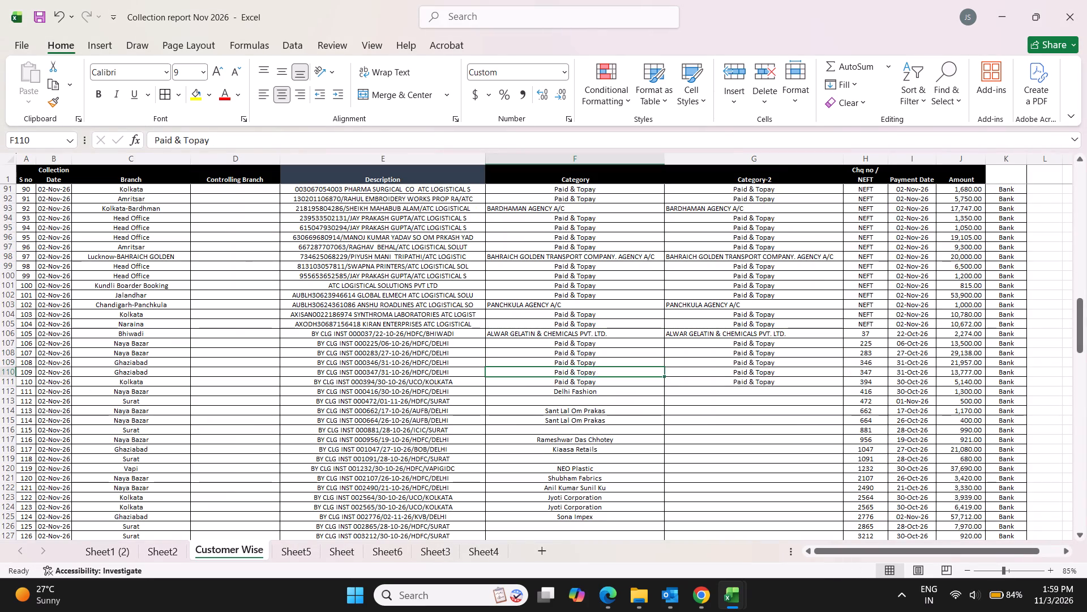
pyautogui.press('Down')
pyautogui.press('Down')
pyautogui.hotkey('alt', 'Tab')
pyautogui.hotkey('ctrl', 'f')
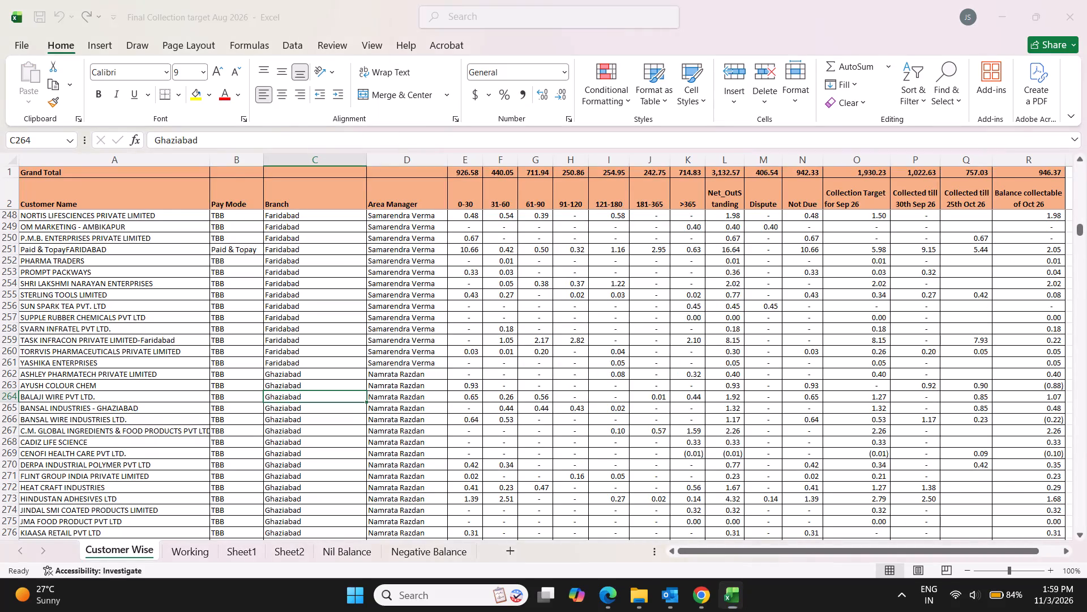
pyautogui.write('NAYA BAZAR')
pyautogui.press('Return')
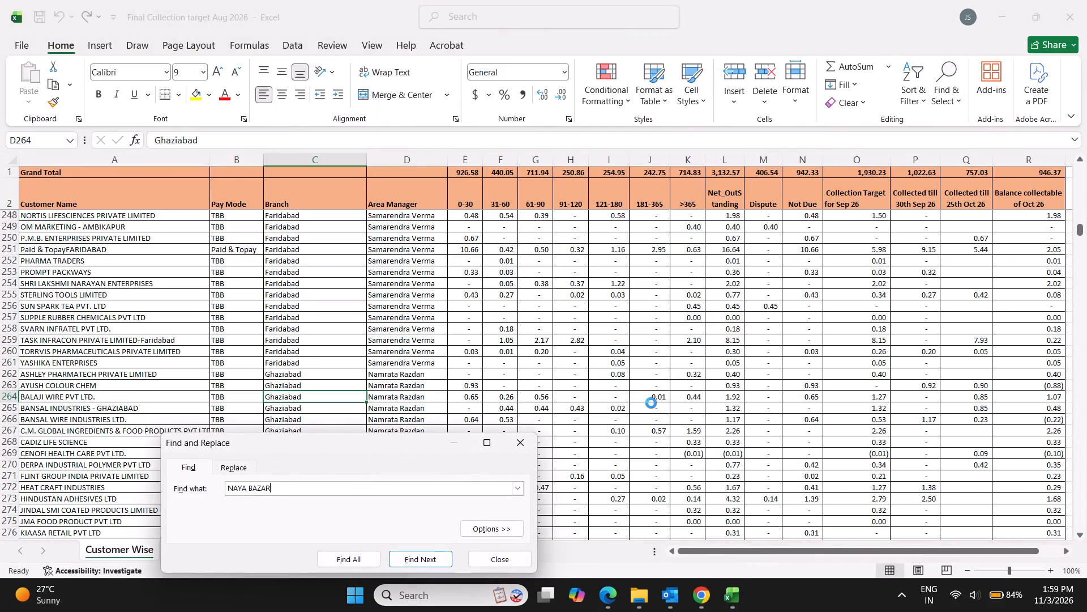
pyautogui.press('Escape')
pyautogui.scroll(-5, 545, 395)
pyautogui.scroll(-3, 485, 401)
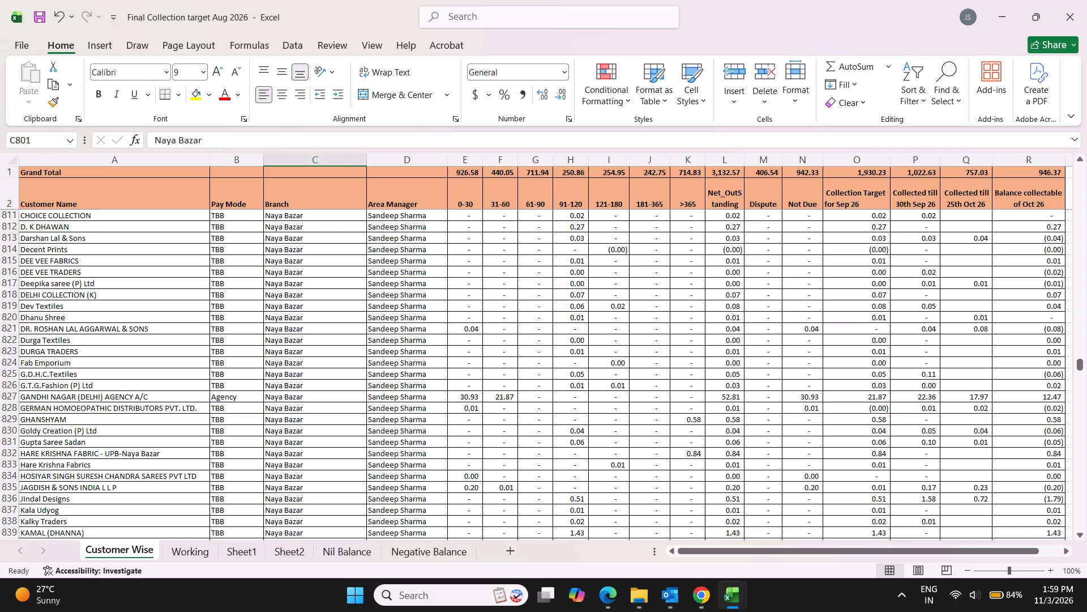
pyautogui.hotkey('alt', 'Tab')
pyautogui.hotkey('alt', 'Tab')
pyautogui.hotkey('alt', 'Tab')
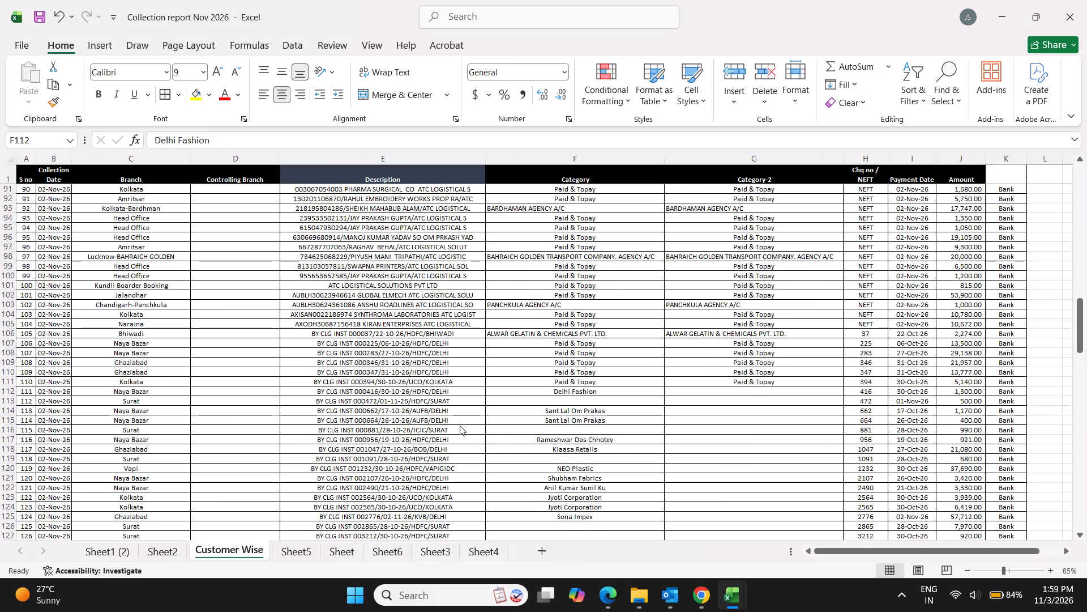
# Fill Paid & Topay down into Category and Category-2 of the Naya Bazar row 112 and Surat row 113.
pyautogui.hotkey('shift', 'Right')
pyautogui.hotkey('ctrl', 'd')
pyautogui.hotkey('shift', 'Down')
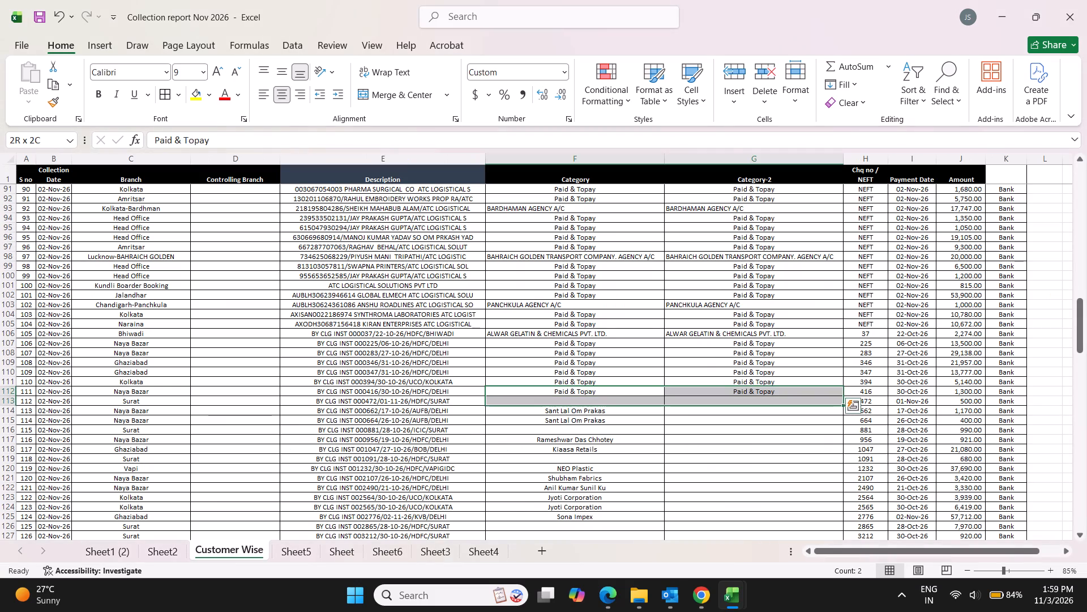
pyautogui.hotkey('ctrl', 'd')
# Check the target list's Naya Bazar customers for row 114's payer, and fill Paid & Topay into Category and Category-2 of report rows 114 to 116.
pyautogui.press('Down')
pyautogui.press('Down')
pyautogui.hotkey('alt', 'Tab')
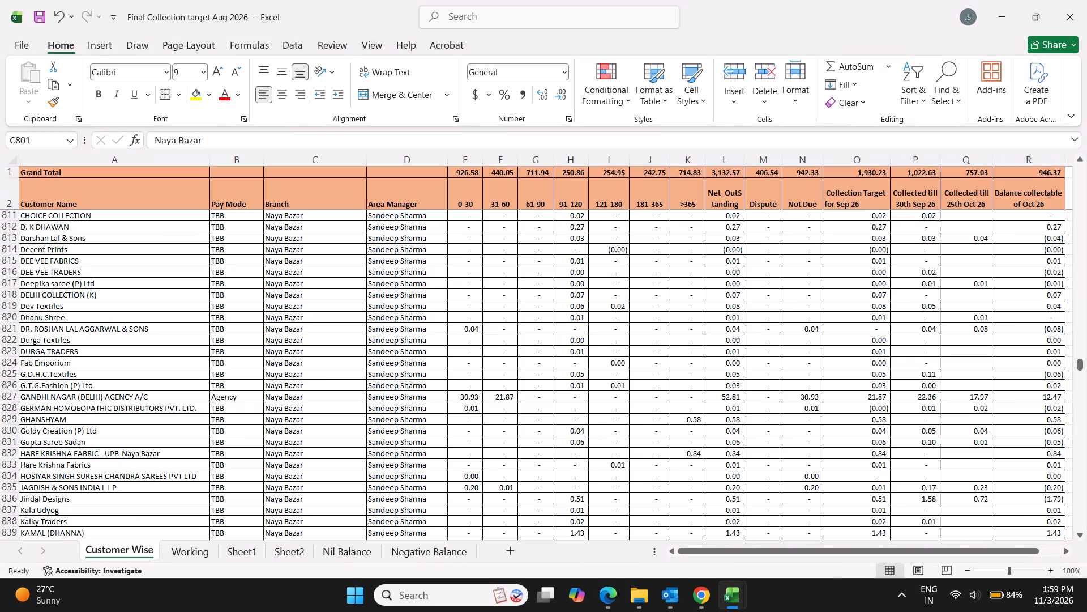
pyautogui.scroll(-20, 175, 445)
pyautogui.scroll(-2, 175, 445)
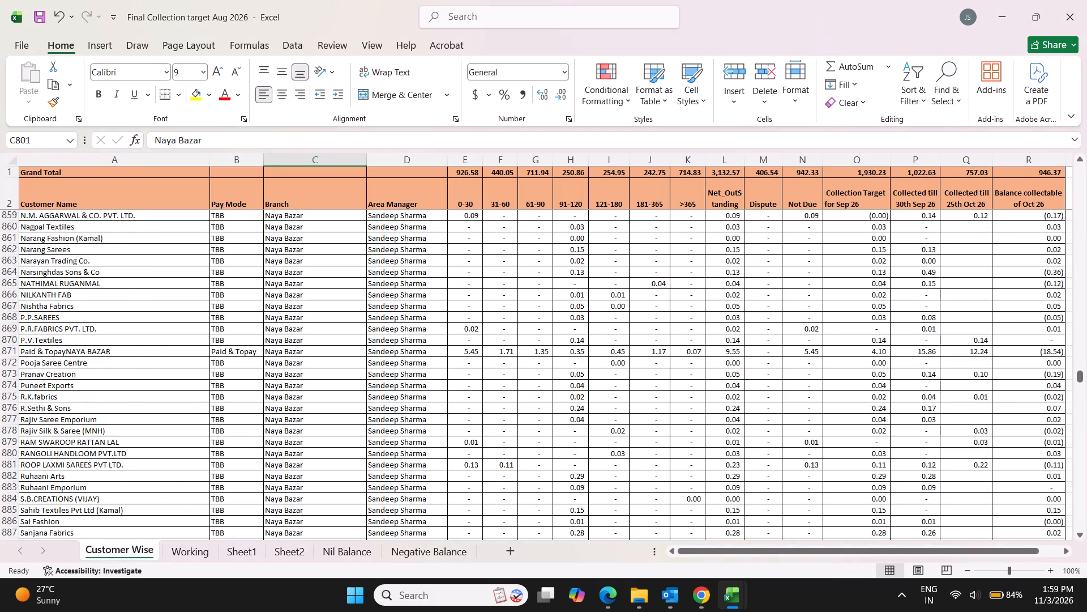
pyautogui.scroll(-1, 158, 446)
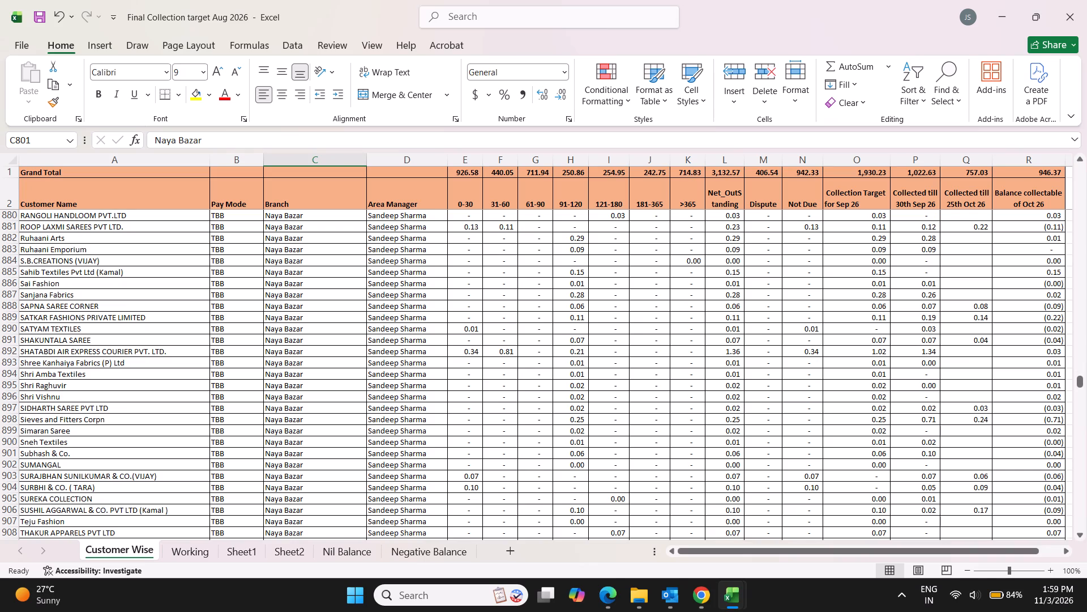
pyautogui.hotkey('alt', 'Tab')
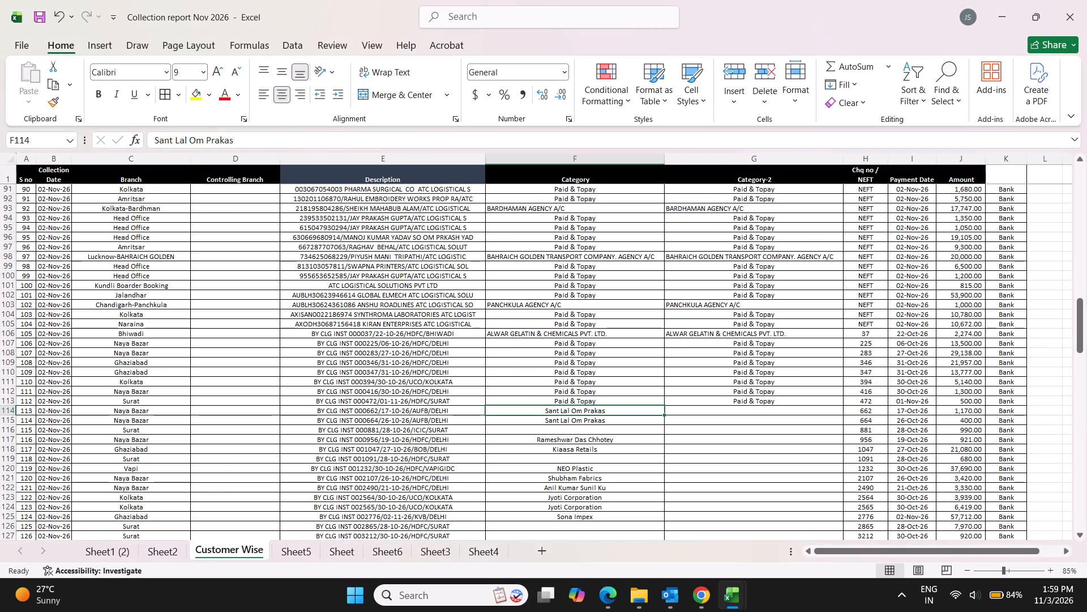
pyautogui.press('Up')
pyautogui.hotkey('shift', 'Right')
pyautogui.hotkey('shift', 'Down')
pyautogui.hotkey('shift', 'Down')
pyautogui.hotkey('shift', 'Down')
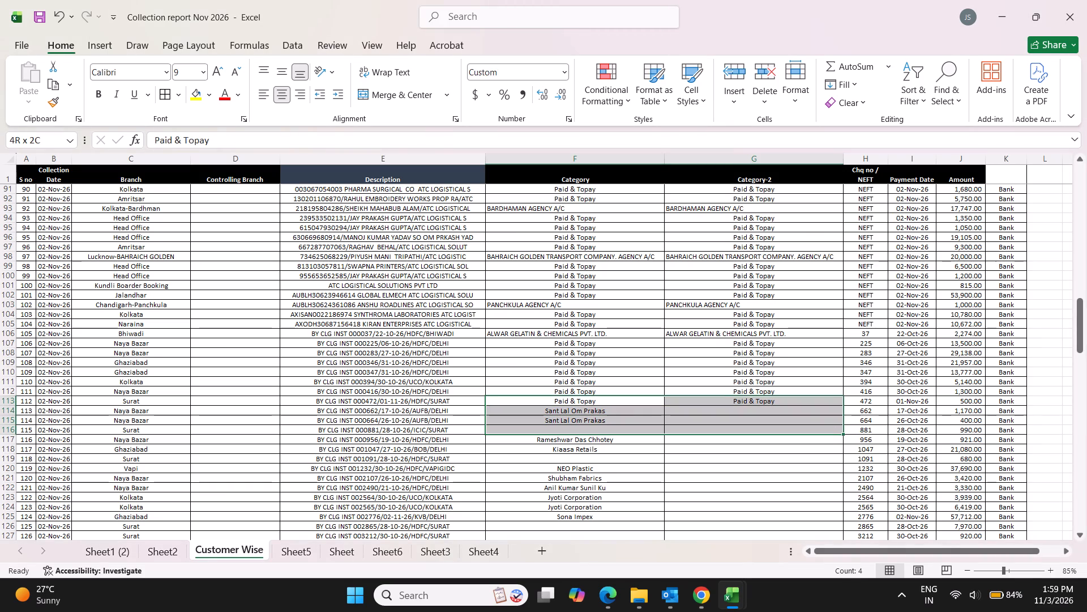
pyautogui.hotkey('ctrl', 'd')
# Check the target workbook's Naya Bazar customers for the payer in report row 117, and return to the report.
pyautogui.press('Down')
pyautogui.press('Down')
pyautogui.hotkey('alt', 'Tab')
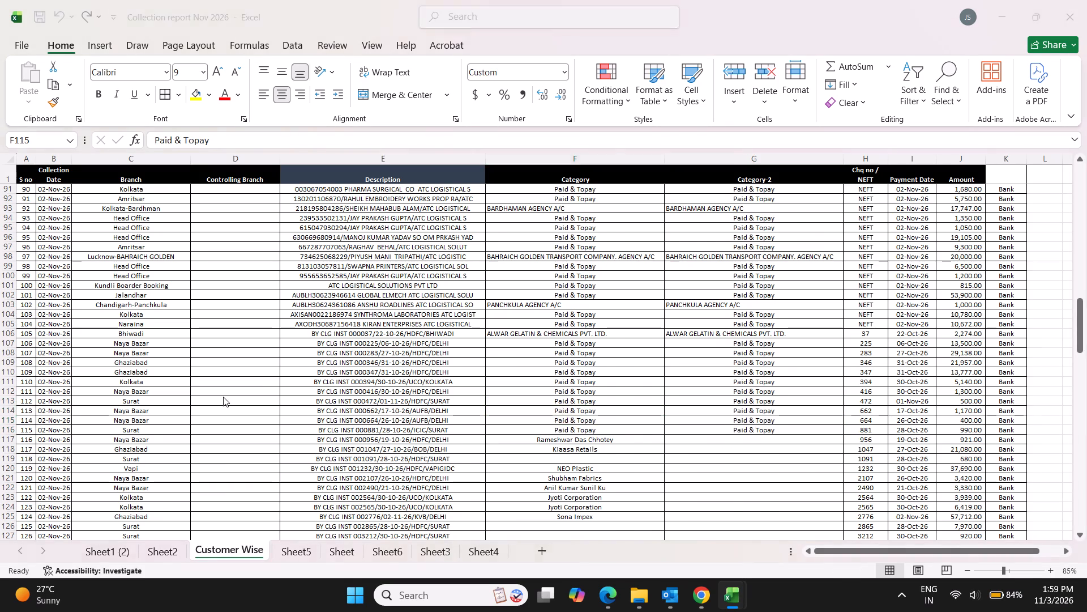
pyautogui.scroll(-1, 216, 397)
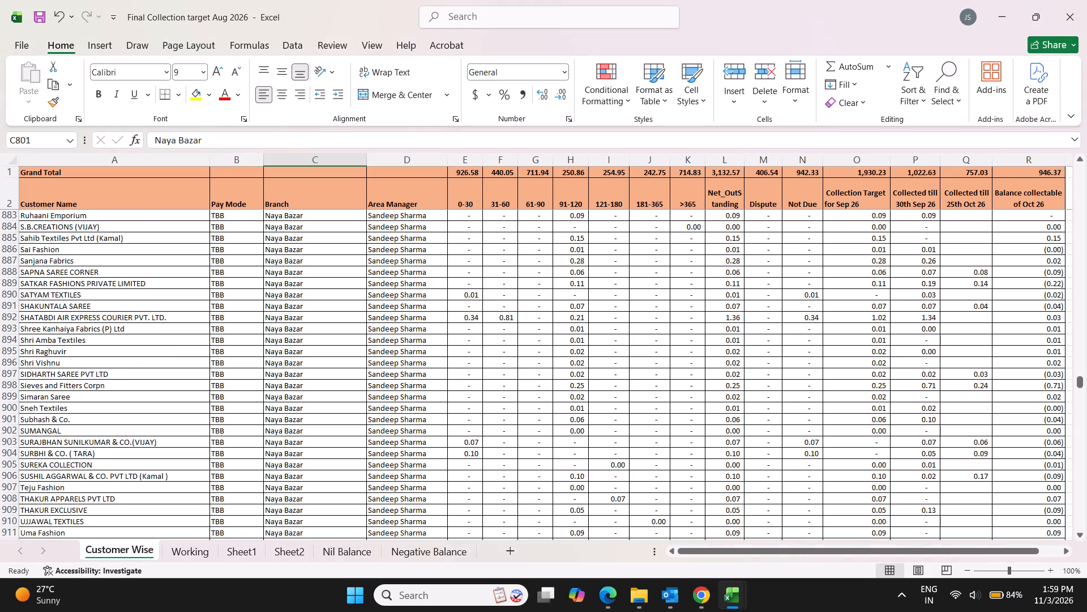
pyautogui.scroll(5, 216, 397)
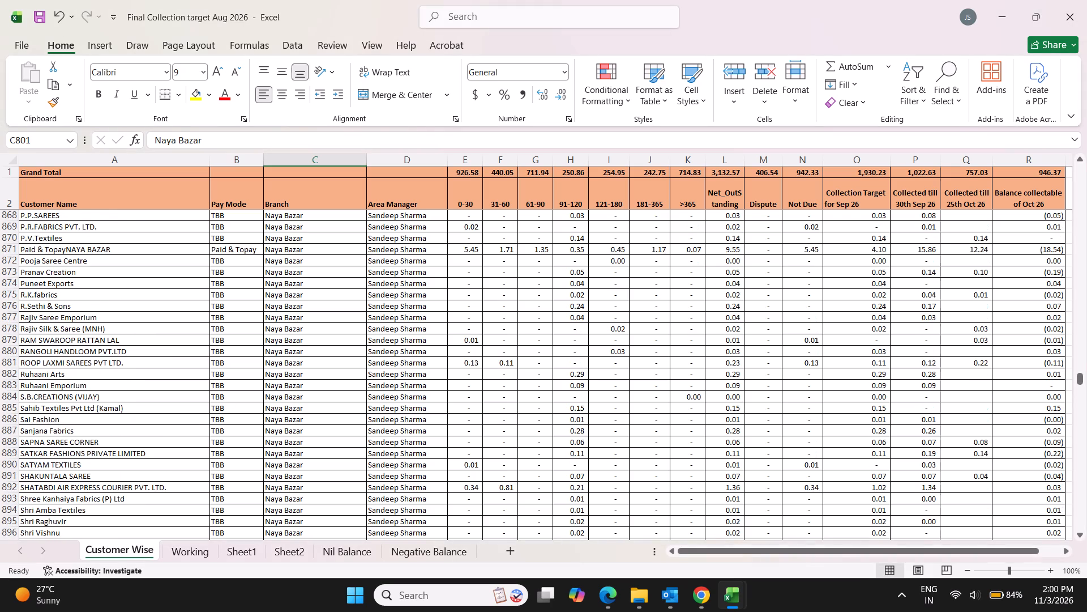
pyautogui.hotkey('alt', 'Tab')
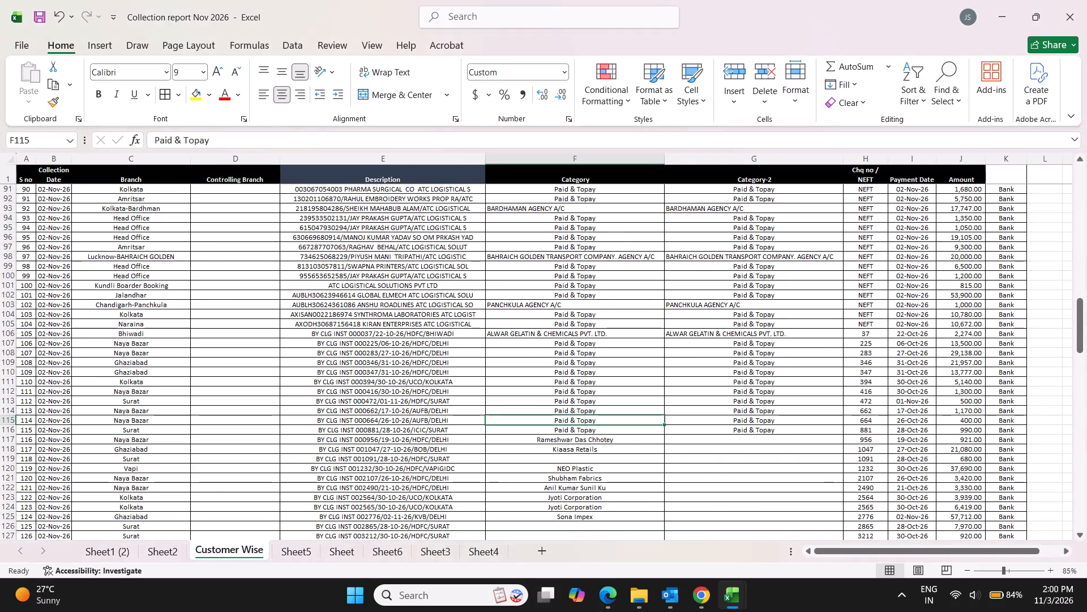
pyautogui.hotkey('alt', 'Tab')
pyautogui.hotkey('alt', 'Tab')
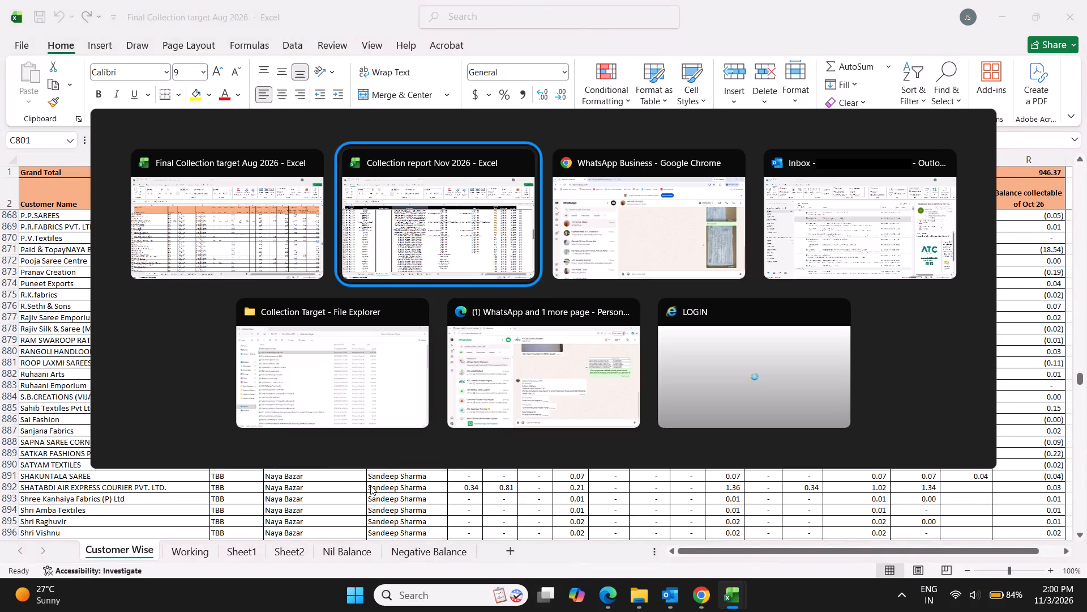
pyautogui.press('Return')
# Fill Paid & Topay down from row 116 into Category and Category-2 of the Naya Bazar row 117.
pyautogui.press('Down')
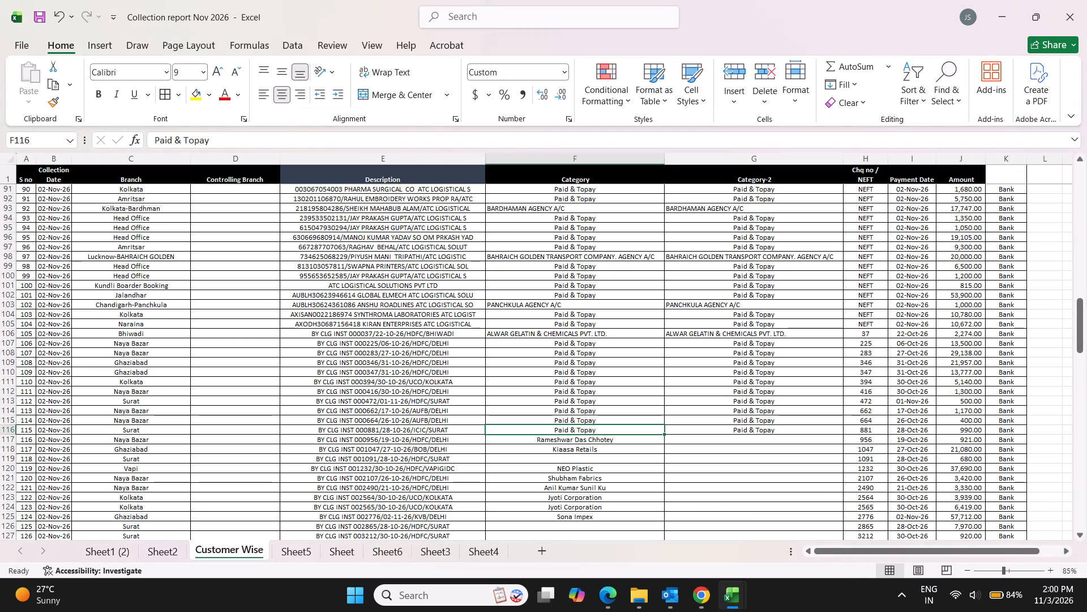
pyautogui.hotkey('shift', 'Right')
pyautogui.hotkey('shift', 'Down')
pyautogui.hotkey('ctrl', 'd')
pyautogui.press('Down')
pyautogui.press('Down')
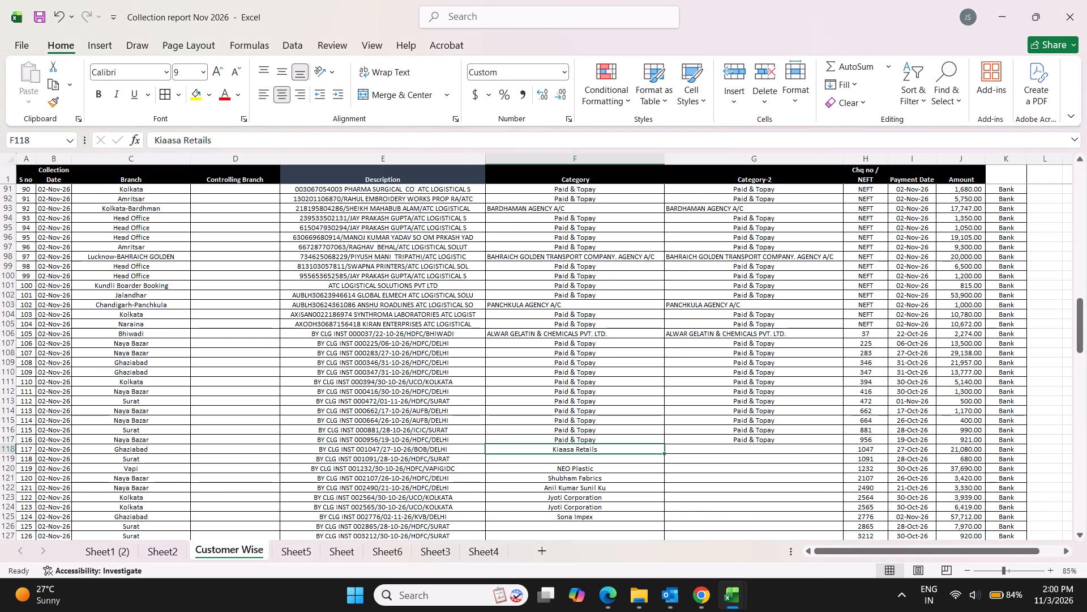
# Find KIAASA in the target workbook and copy KIAASA RETAIL PVT LTD into Category and Category-2 of report row 118.
pyautogui.hotkey('alt', 'Tab')
pyautogui.hotkey('ctrl', 'f')
pyautogui.write('KI')
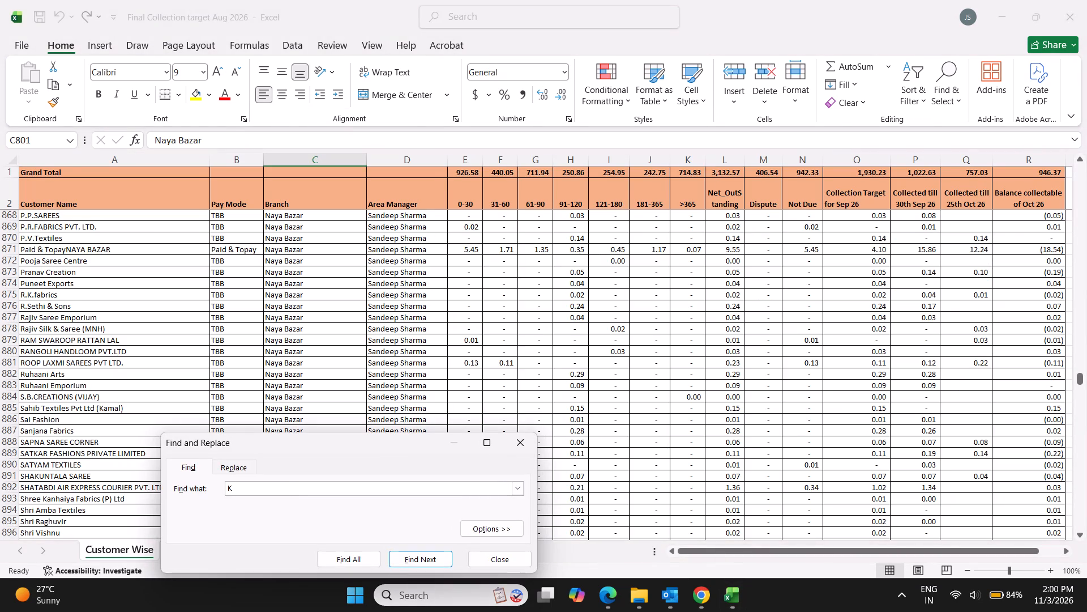
pyautogui.write('AASA')
pyautogui.press('Return')
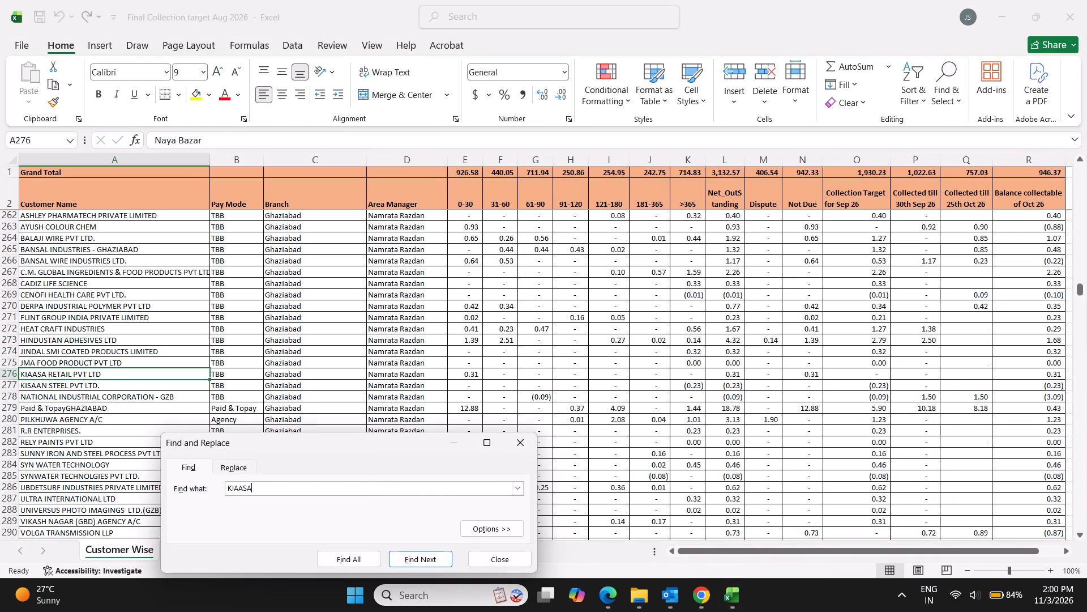
pyautogui.press('Return')
pyautogui.press('Escape')
pyautogui.hotkey('ctrl', 'c')
pyautogui.hotkey('alt', 'Tab')
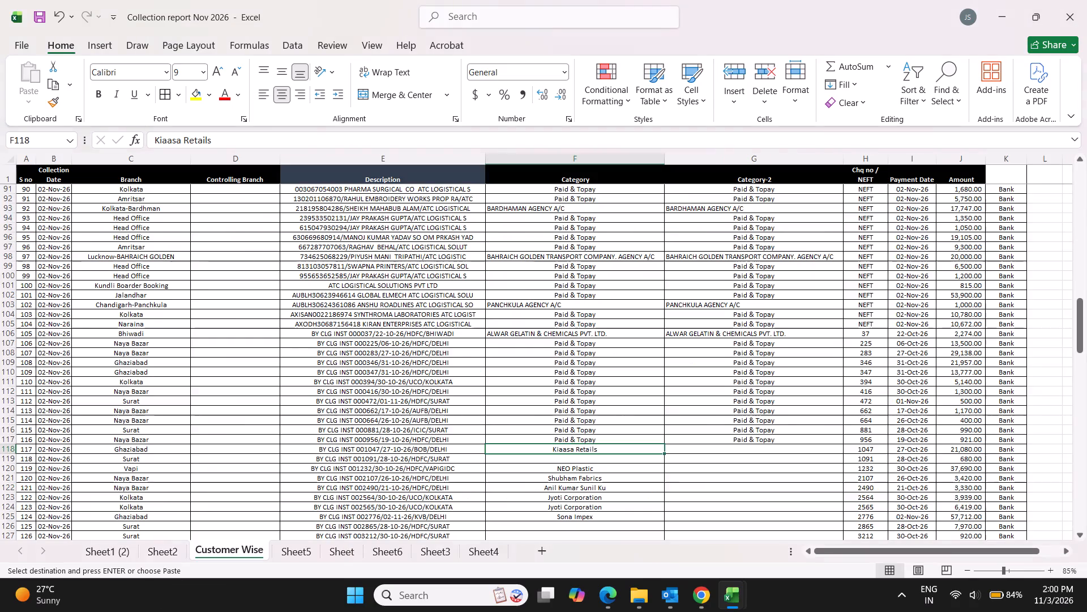
pyautogui.hotkey('shift', 'Right')
pyautogui.hotkey('ctrl', 'v')
# Copy Paid & Topay from row 117 into Category and Category-2 of the Surat row 119.
pyautogui.press('Down')
pyautogui.press('Up')
pyautogui.press('Up')
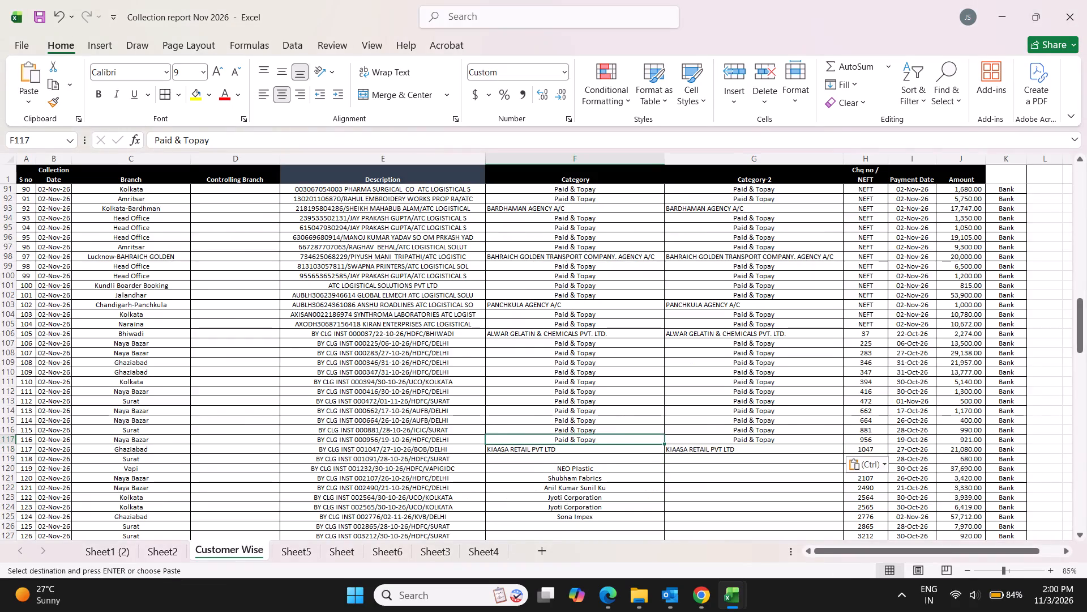
pyautogui.hotkey('shift', 'Right')
pyautogui.hotkey('ctrl', 'c')
pyautogui.press('Down')
pyautogui.press('Down')
pyautogui.hotkey('ctrl', 'v')
pyautogui.press('Down')
pyautogui.press('Escape')
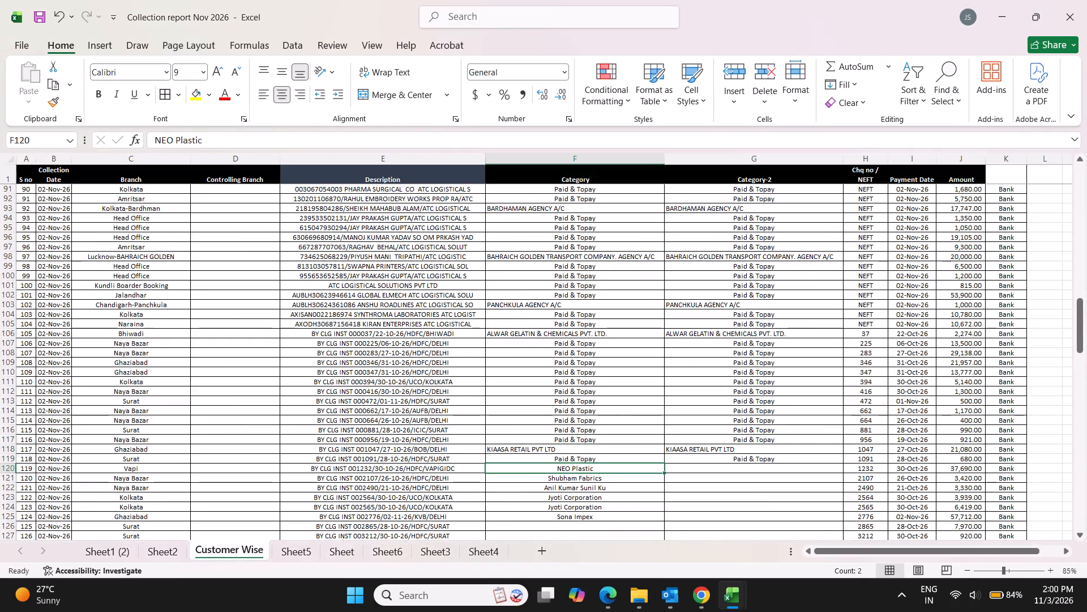
# Search the target workbook for VAPI and check its Vapi branch customers for NEO Plastic from report row 120, returning to the report.
pyautogui.scroll(-7, 401, 478)
pyautogui.hotkey('alt', 'Tab')
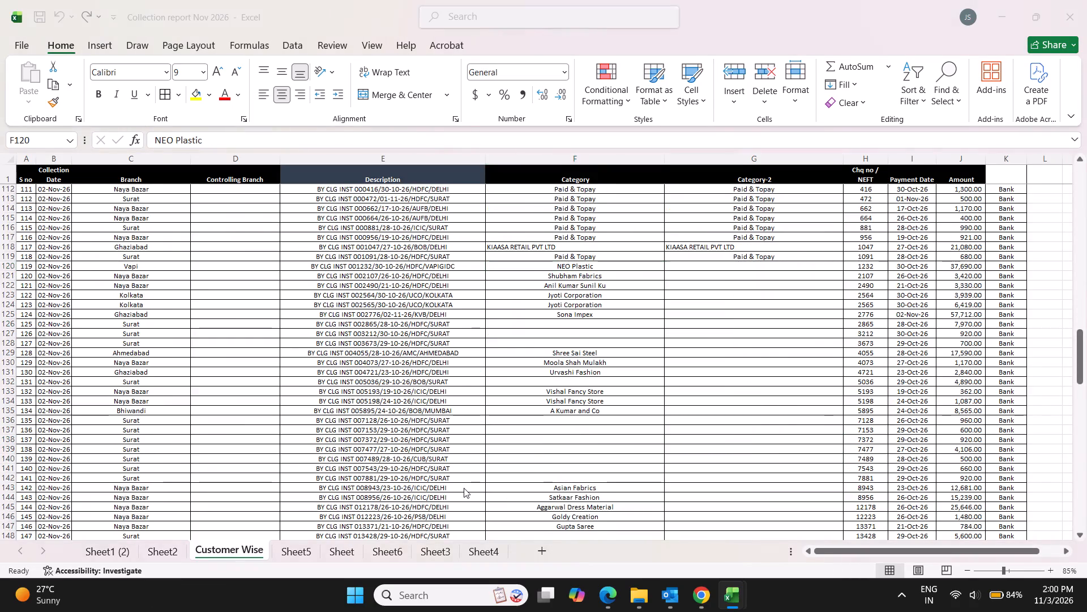
pyautogui.hotkey('ctrl', 'f')
pyautogui.press('Return')
pyautogui.hotkey('ctrl', 'f')
pyautogui.write('VAPI')
pyautogui.press('Return')
pyautogui.press('Escape')
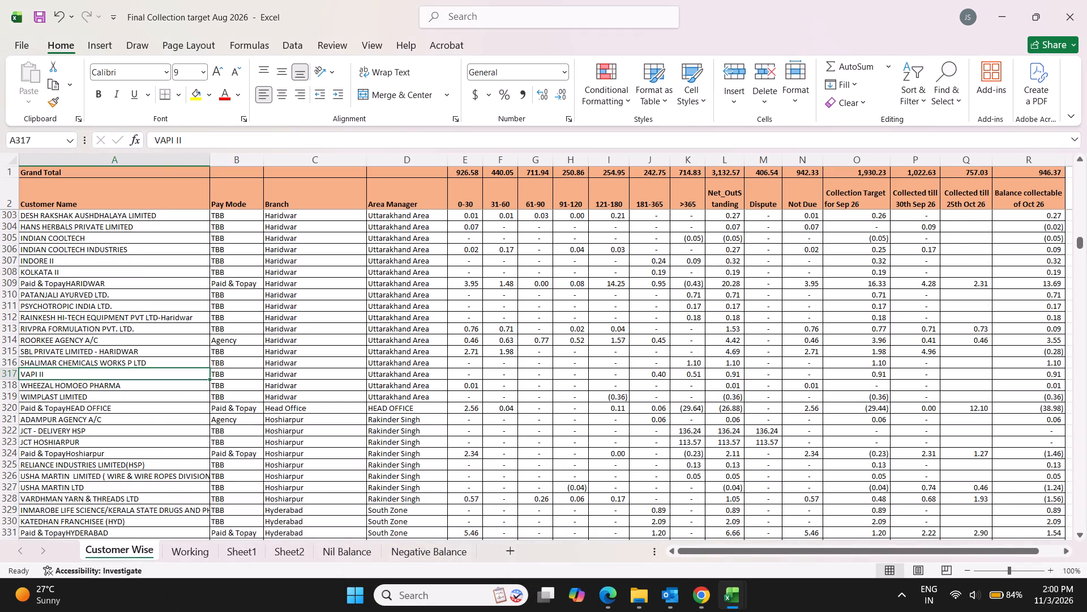
pyautogui.hotkey('ctrl', 'f')
pyautogui.press('Return')
pyautogui.press('Escape')
pyautogui.scroll(-3, 464, 488)
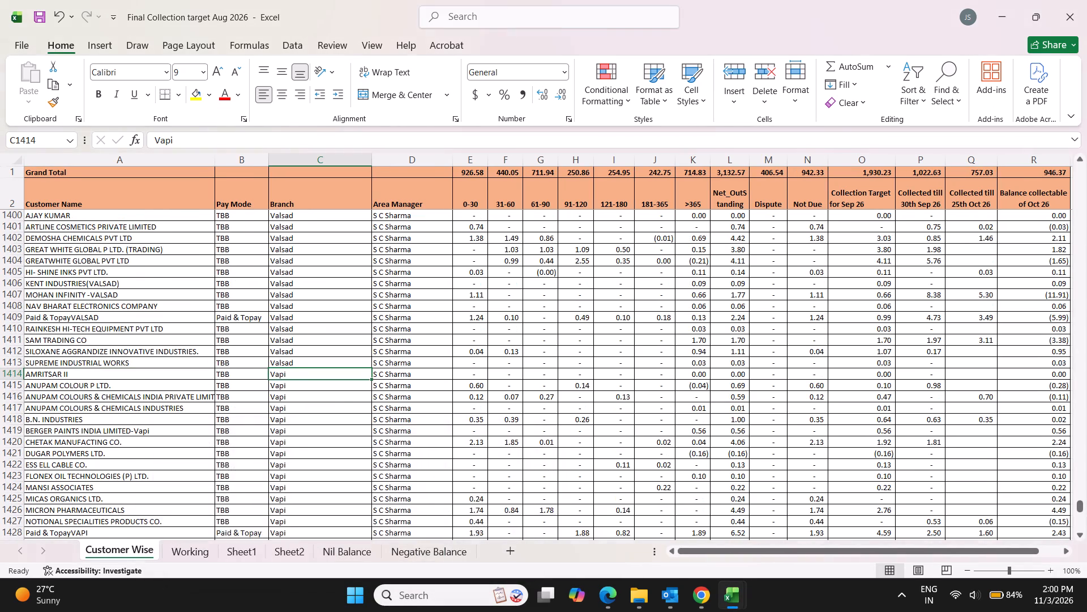
pyautogui.scroll(-3, 464, 488)
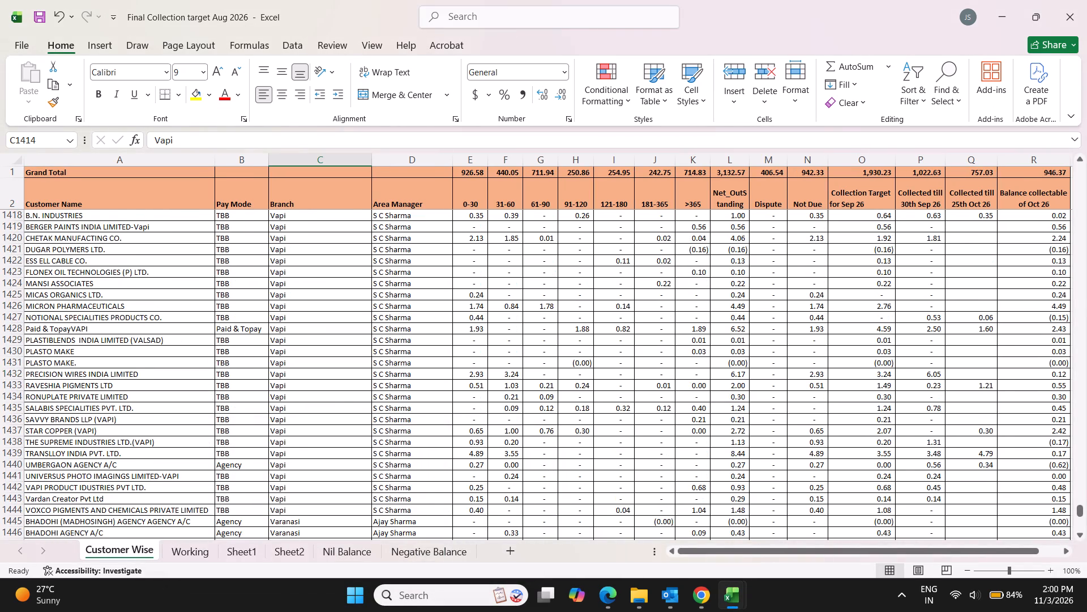
pyautogui.hotkey('alt', 'Tab')
# Fill Paid & Topay down from row 119 into Category and Category-2 of the Vapi row 120.
pyautogui.scroll(1, 464, 488)
pyautogui.press('Up')
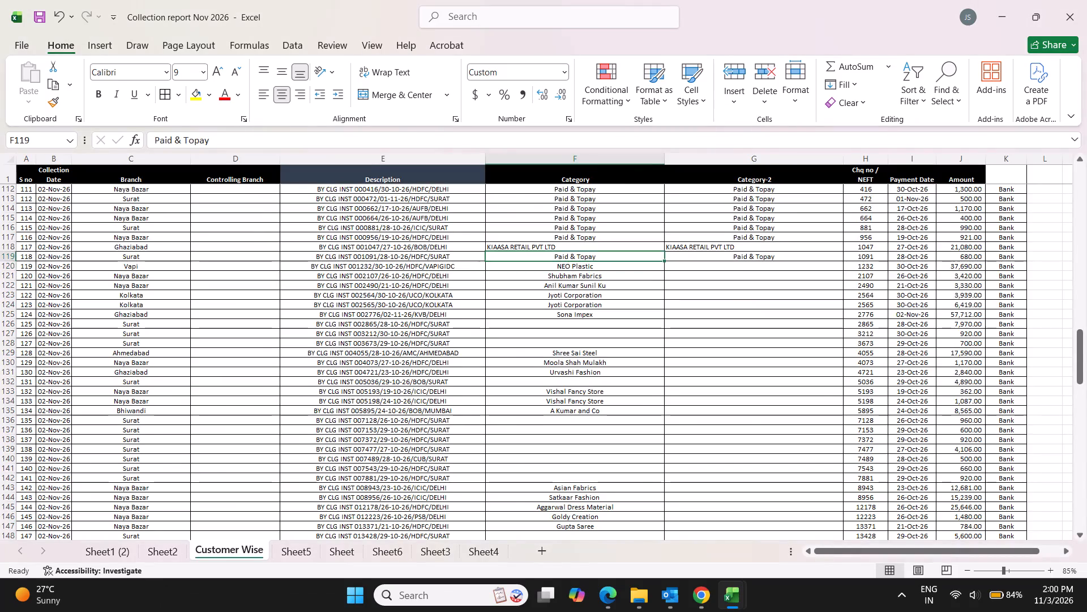
pyautogui.press('Down')
pyautogui.hotkey('shift', 'Right')
pyautogui.hotkey('ctrl', 'd')
pyautogui.press('Down')
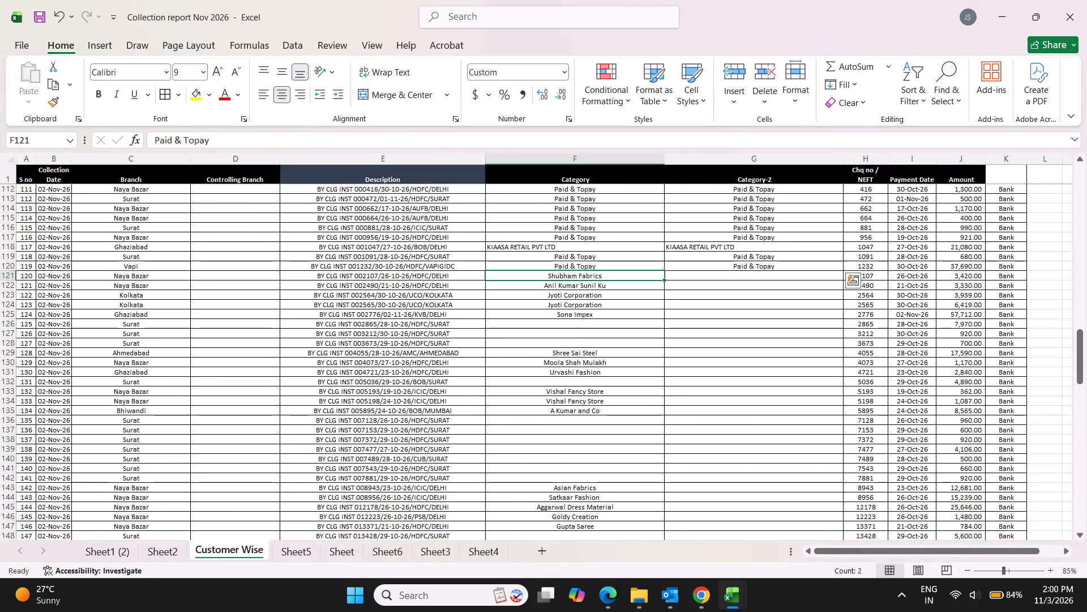
# Search the target workbook for SHUBHAM FAB to match the payer in report row 121.
pyautogui.hotkey('alt', 'Tab')
pyautogui.hotkey('ctrl', 'f')
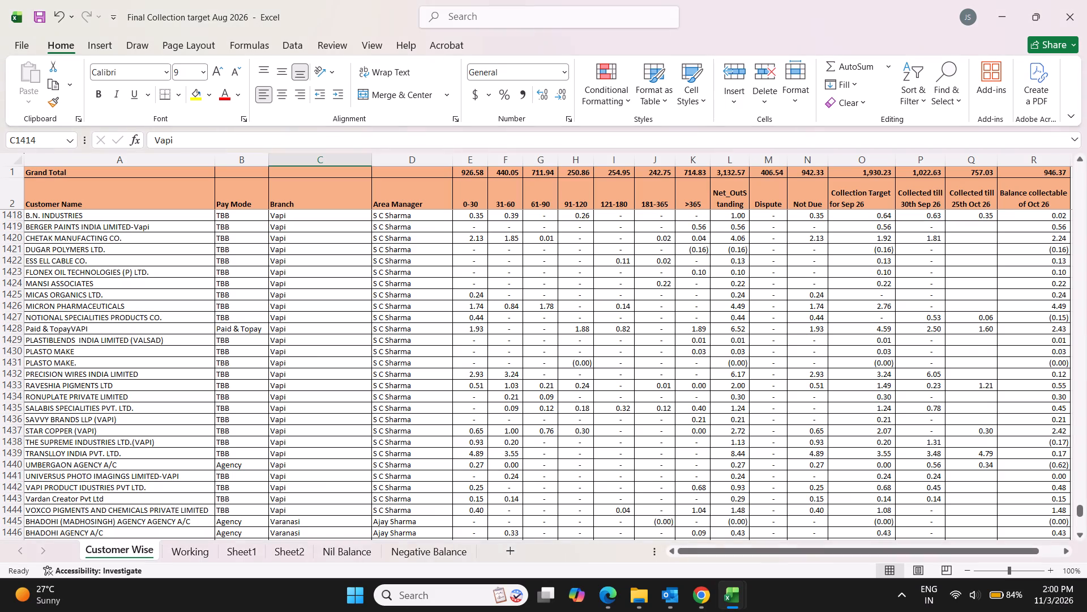
pyautogui.write('SHUBHAM FAB')
pyautogui.press('Return')
pyautogui.press('Escape')
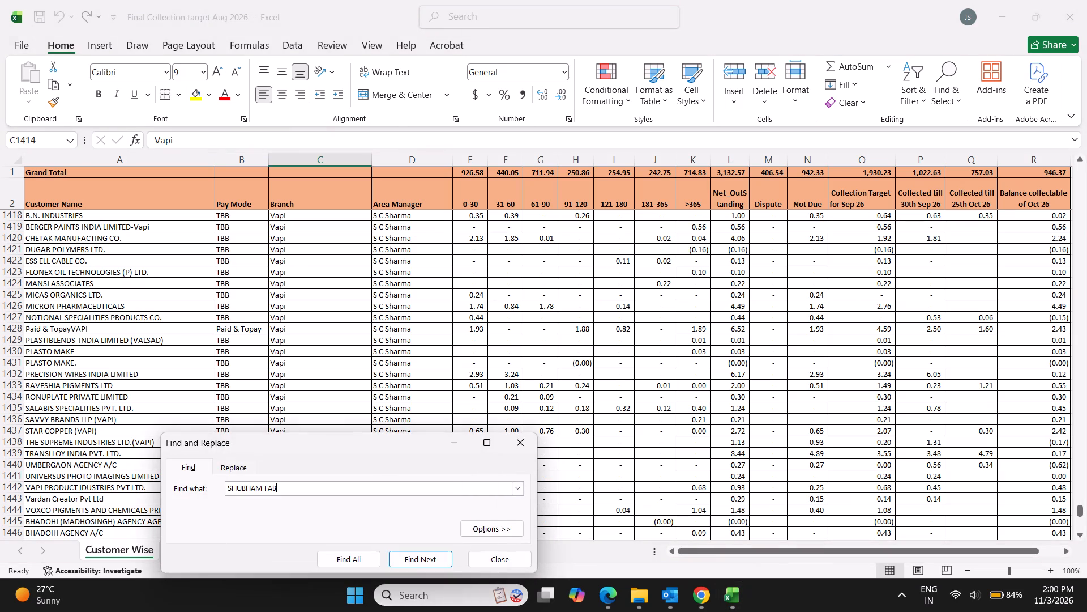
pyautogui.press('Escape')
# Search the target workbook for NAYA BAZAR and check its customers for Shubham Fabrics from report row 121, returning to the report.
pyautogui.hotkey('ctrl', 'f')
pyautogui.write('NAYA BAZAR')
pyautogui.press('Return')
pyautogui.press('Escape')
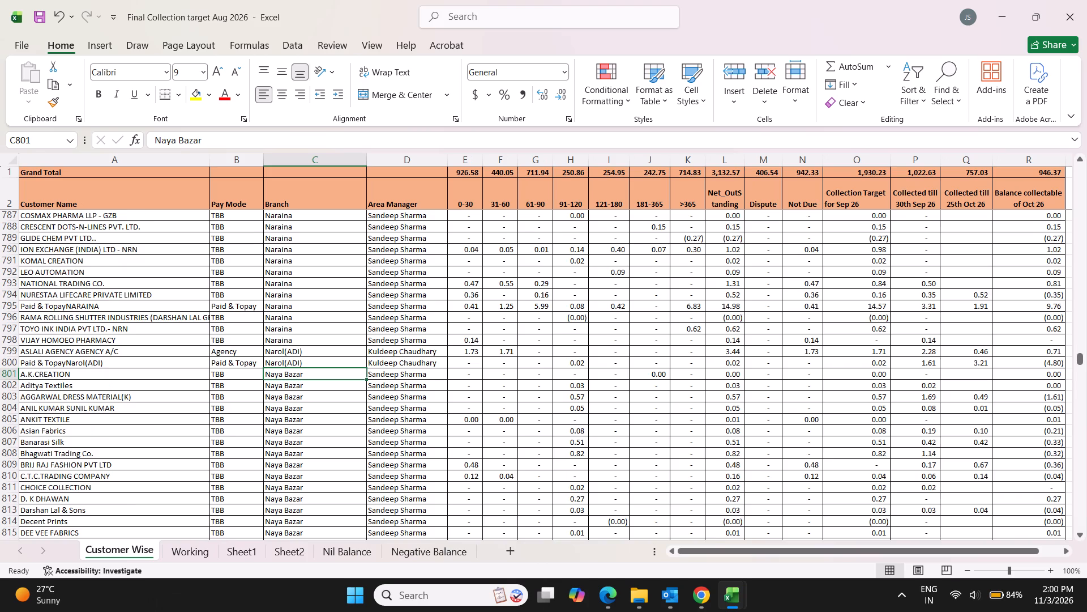
pyautogui.scroll(-8, 319, 486)
pyautogui.scroll(-19, 303, 480)
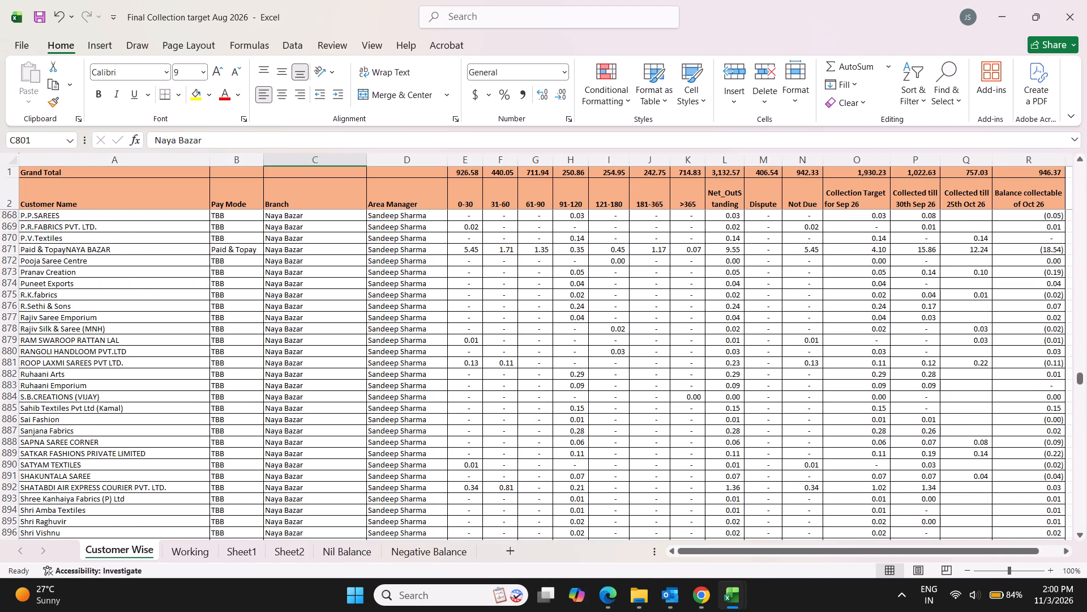
pyautogui.scroll(-3, 305, 479)
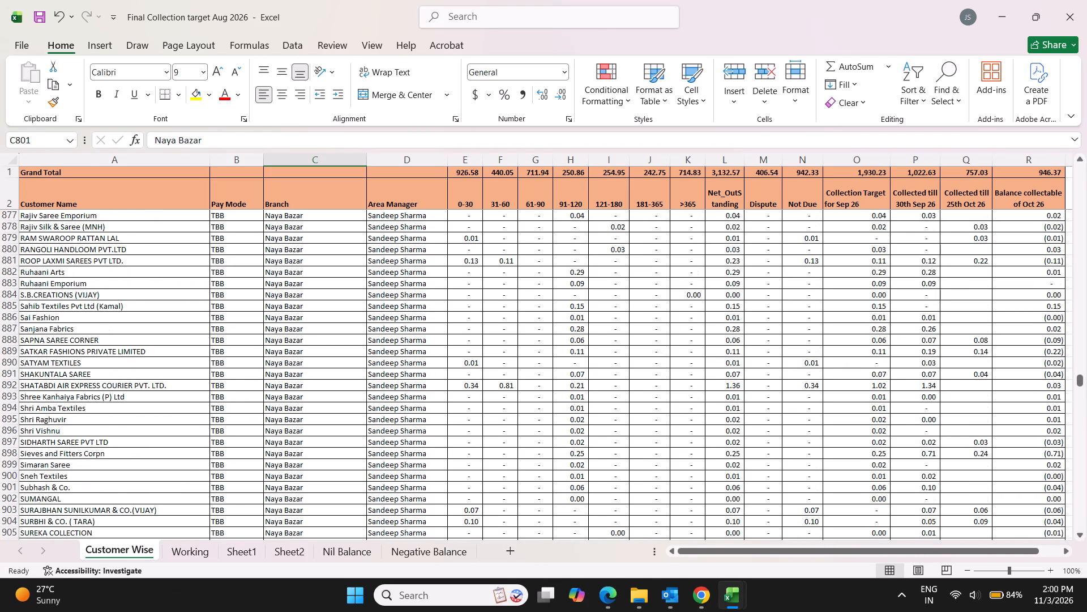
pyautogui.scroll(-3, 305, 479)
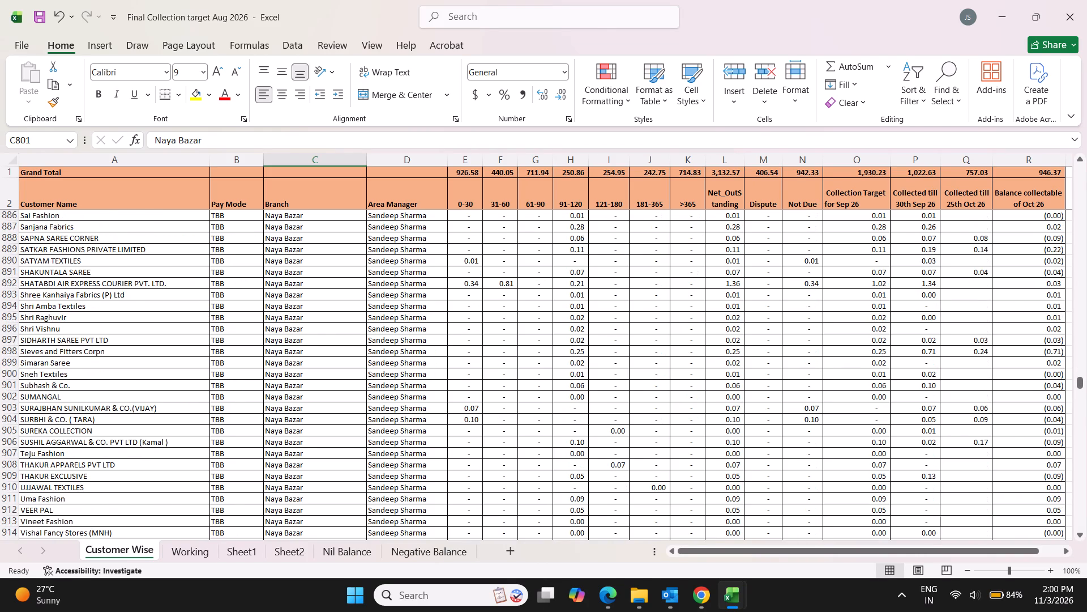
pyautogui.hotkey('alt', 'Tab')
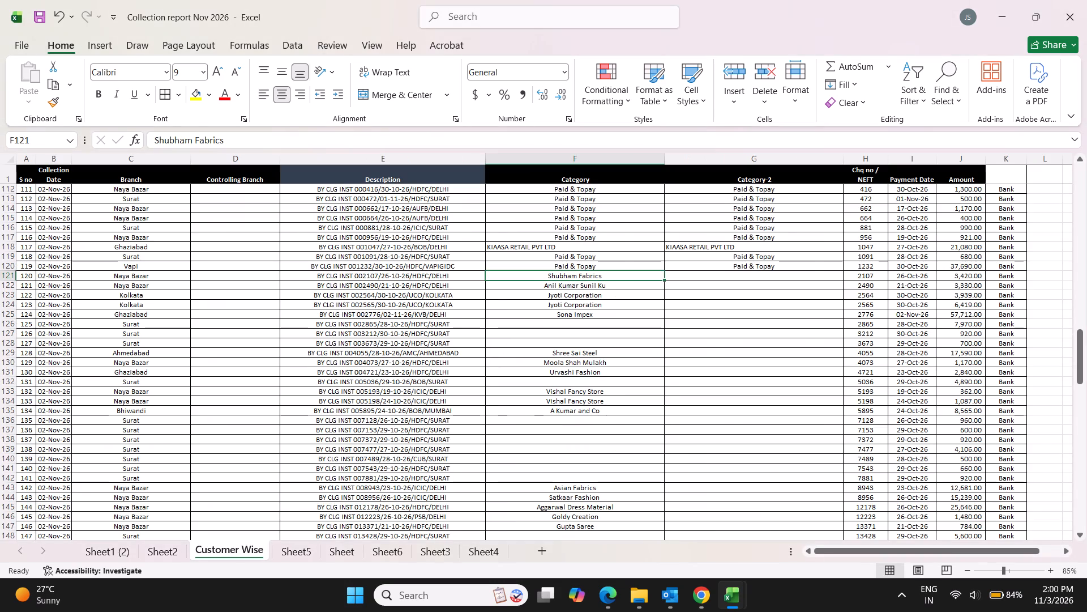
pyautogui.hotkey('alt', 'Tab')
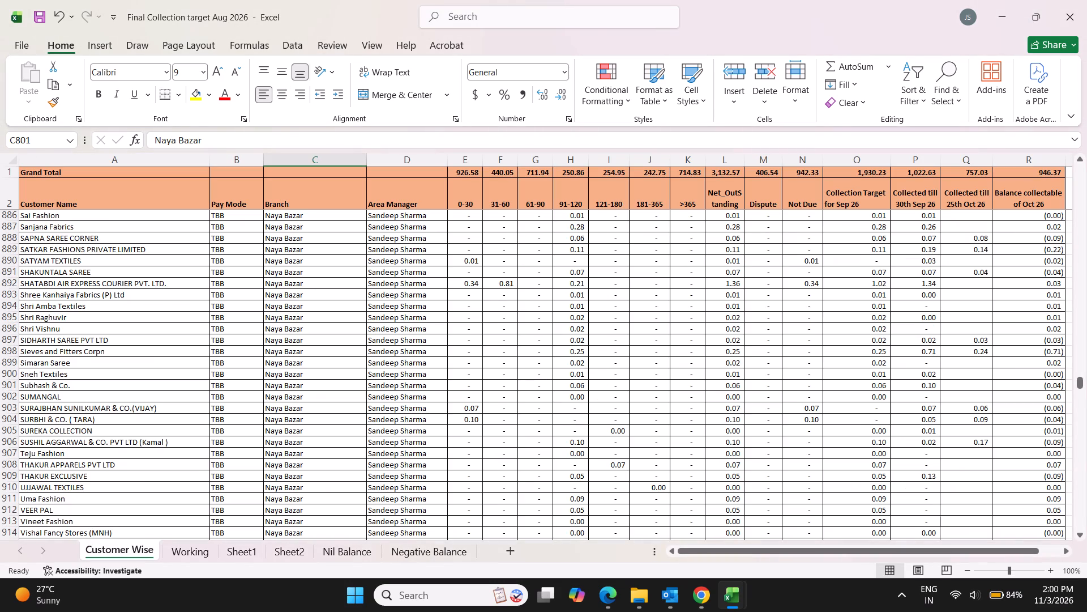
pyautogui.hotkey('alt', 'Tab')
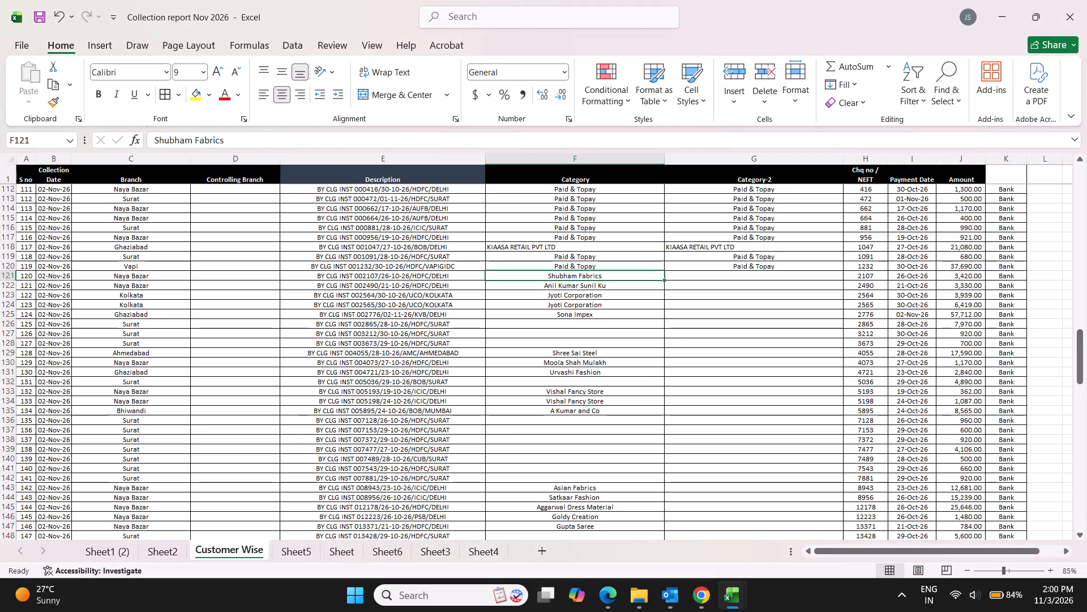
# Fill Paid & Topay down from row 120 into Category and Category-2 of the Naya Bazar row 121.
pyautogui.hotkey('shift', 'Right')
pyautogui.hotkey('ctrl', 'd')
pyautogui.press('Down')
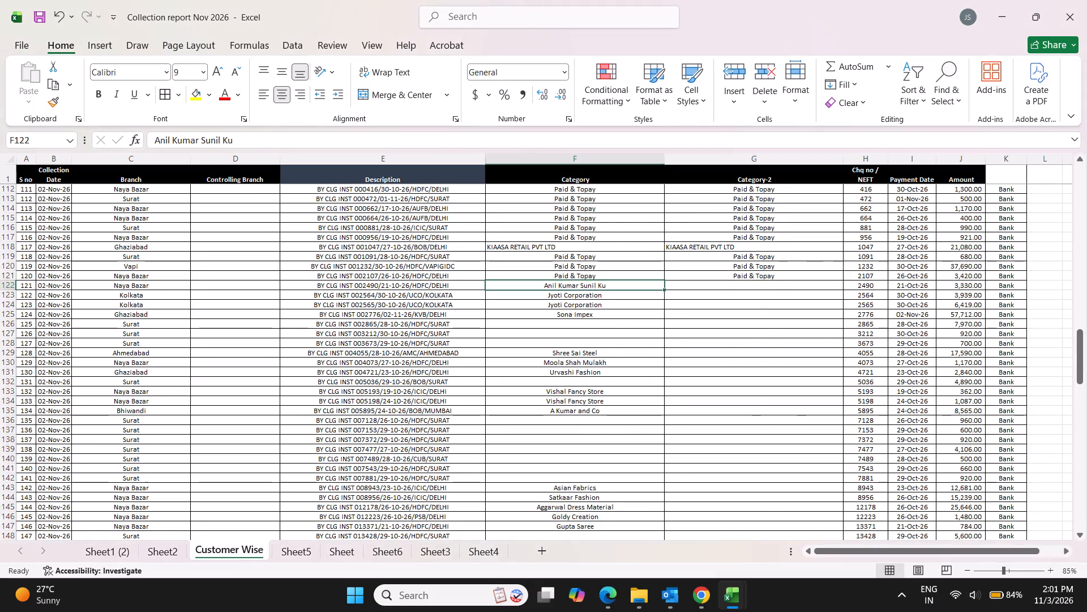
# Copy the Naya Bazar customer matching row 122's payer from the target list into Category and Category-2 of report row 122.
pyautogui.hotkey('alt', 'Tab')
pyautogui.scroll(16, 429, 427)
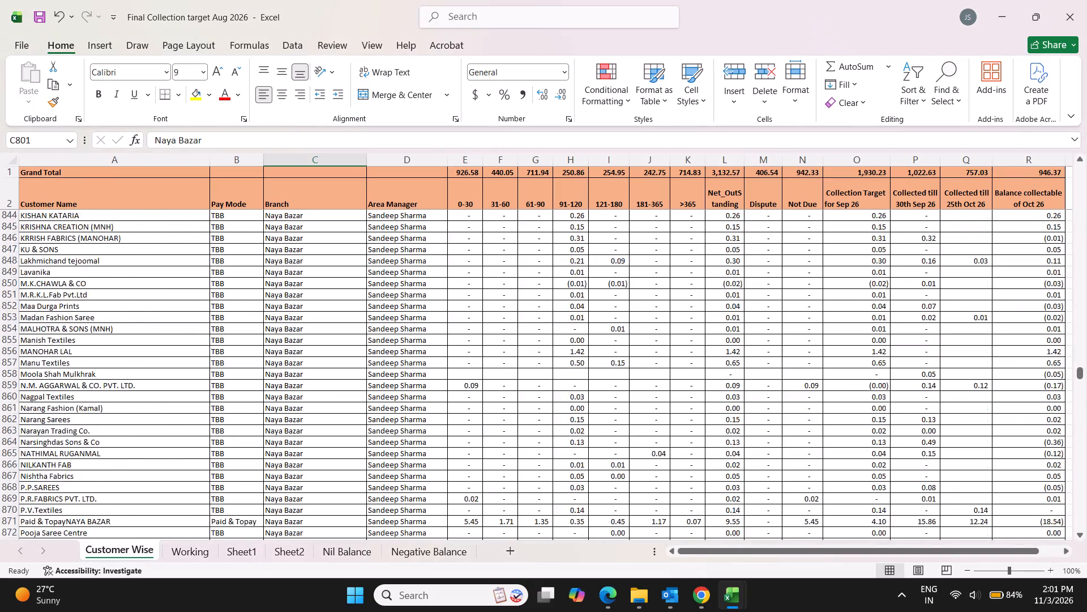
pyautogui.scroll(13, 429, 427)
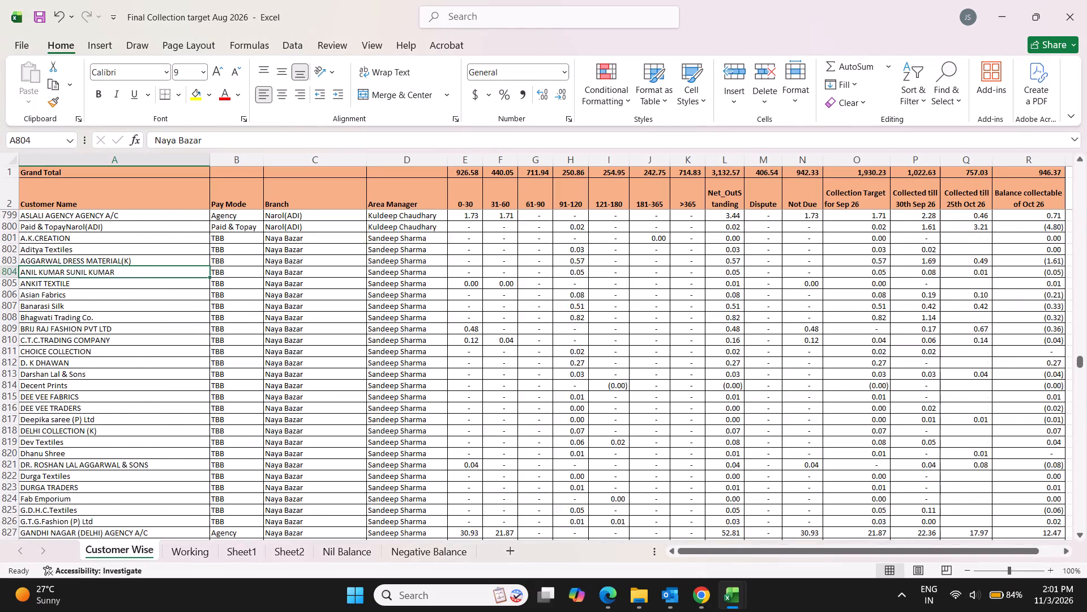
pyautogui.click(135, 275)
pyautogui.hotkey('ctrl', 'c')
pyautogui.hotkey('alt', 'Tab')
pyautogui.hotkey('shift', 'Right')
pyautogui.hotkey('ctrl', 'v')
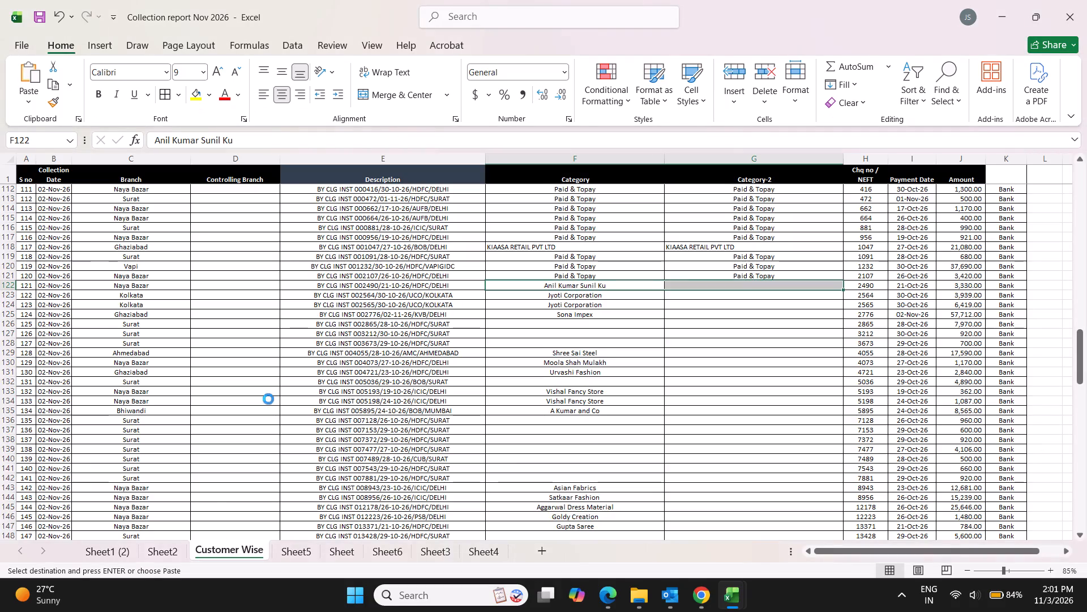
# Copy Paid & Topay from row 121 into Category and Category-2 of the Kolkata rows 123 and 124.
pyautogui.press('Down')
pyautogui.press('Up')
pyautogui.press('Up')
pyautogui.hotkey('shift', 'Right')
pyautogui.hotkey('ctrl', 'c')
pyautogui.press('Down')
pyautogui.press('Down')
pyautogui.press('Down')
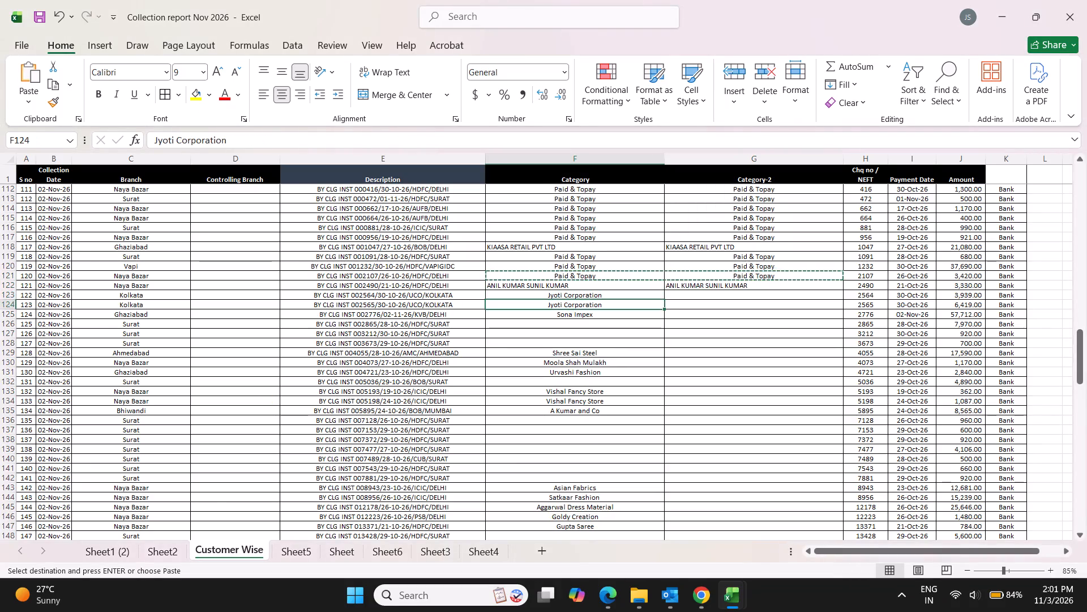
pyautogui.press('Up')
pyautogui.hotkey('shift', 'Down')
pyautogui.hotkey('shift', 'Right')
pyautogui.hotkey('ctrl', 'v')
pyautogui.press('Down')
pyautogui.press('Down')
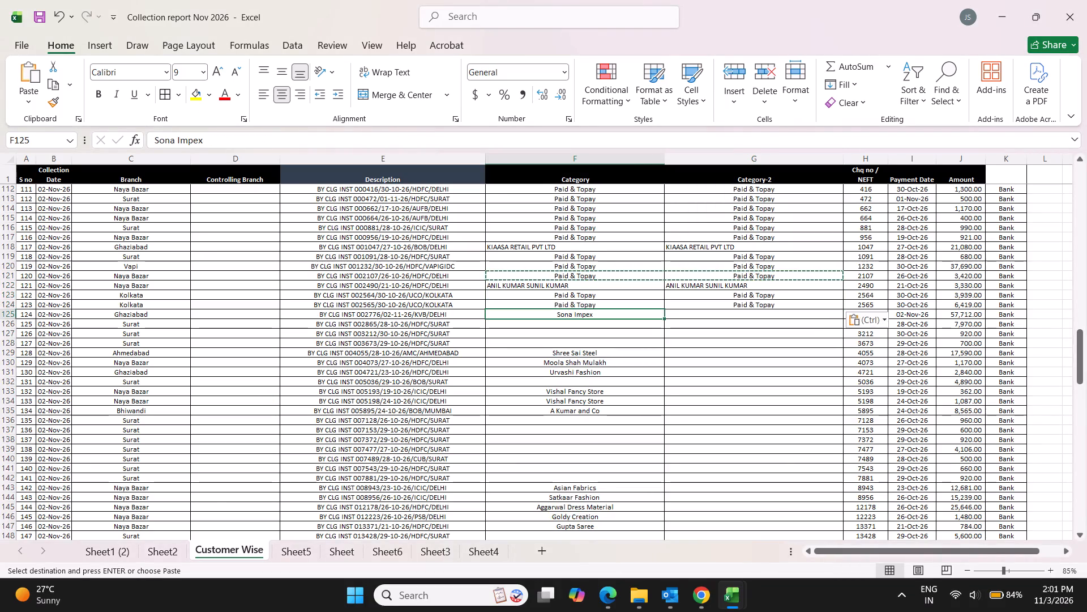
# Search the target workbook for SONA IM to match Sona Impex from report row 125.
pyautogui.hotkey('alt', 'Tab')
pyautogui.hotkey('ctrl', 'f')
pyautogui.write('SONA IM')
pyautogui.press('Return')
pyautogui.press('Return')
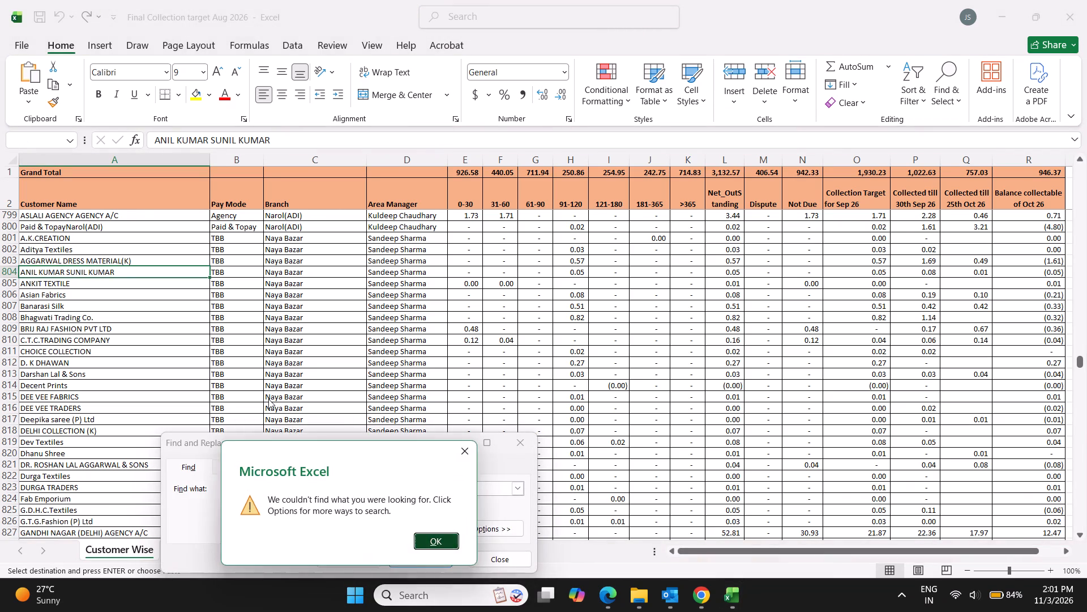
pyautogui.press('Escape')
# Check the Ghaziabad customers in the target list for row 125's payer and fill Paid & Topay down into its Category and Category-2.
pyautogui.hotkey('ctrl', 'f')
pyautogui.write('GHAZIABAD')
pyautogui.press('Return')
pyautogui.press('Return')
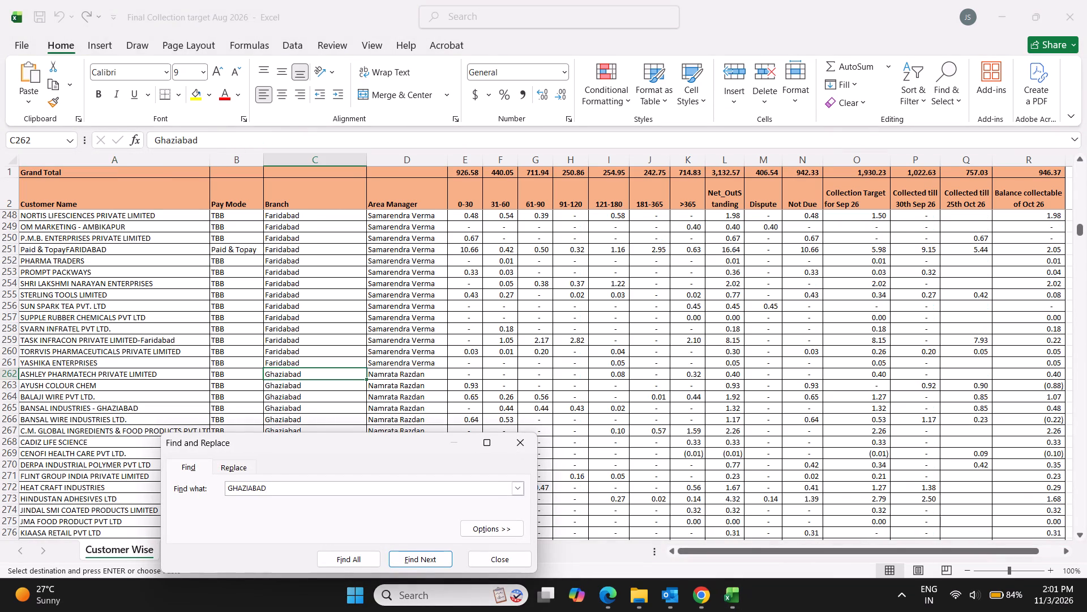
pyautogui.press('Escape')
pyautogui.scroll(-8, 194, 355)
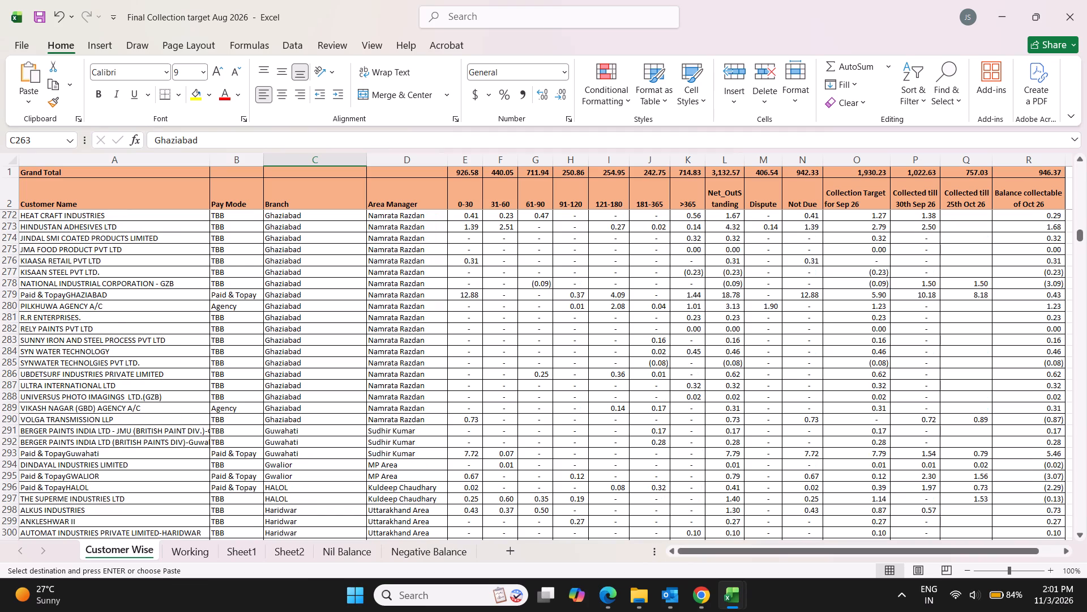
pyautogui.hotkey('alt', 'Tab')
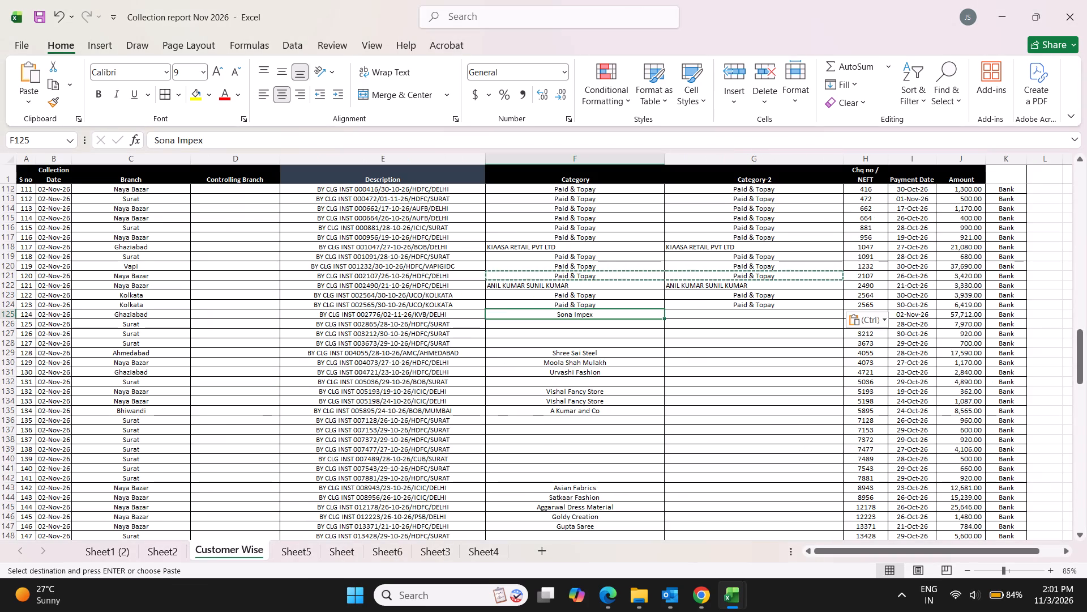
pyautogui.hotkey('shift', 'Right')
pyautogui.hotkey('ctrl', 'd')
# Fill Paid & Topay down from row 125 into Category and Category-2 of report rows 126 to 129.
pyautogui.press('Down')
pyautogui.press('Up')
pyautogui.hotkey('shift', 'Right')
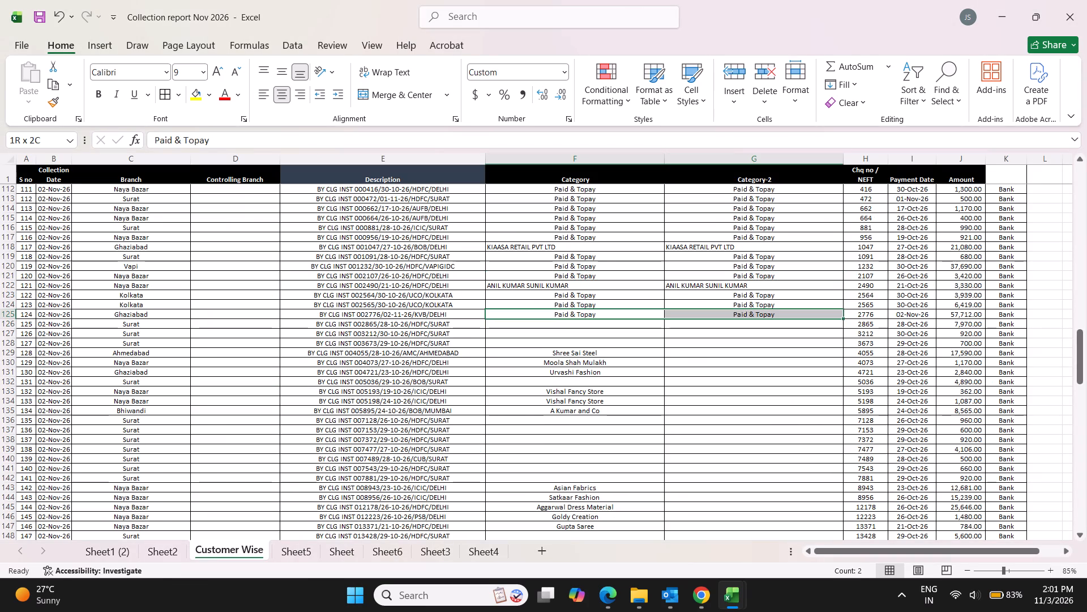
pyautogui.hotkey('shift', 'Down')
pyautogui.hotkey('shift', 'Down')
pyautogui.hotkey('shift', 'Down')
pyautogui.hotkey('ctrl', 'd')
pyautogui.press('Down')
pyautogui.press('Down')
pyautogui.press('Down')
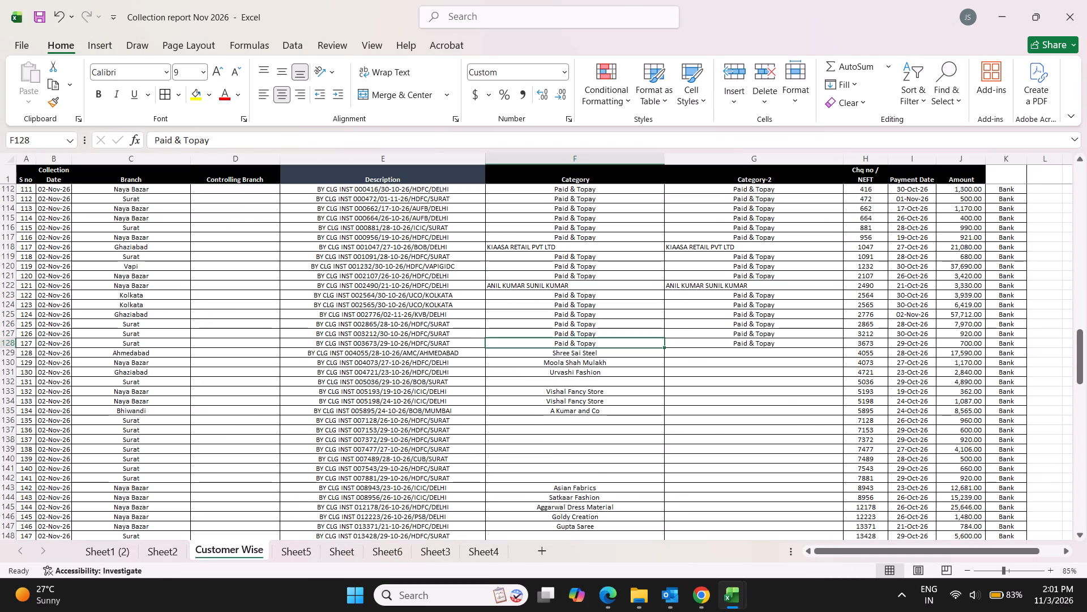
pyautogui.press('Down')
pyautogui.hotkey('shift', 'Right')
pyautogui.hotkey('ctrl', 'd')
# Find MOOLA in the target list and copy the matching Naya Bazar customer into Category and Category-2 of report row 130.
pyautogui.press('Down')
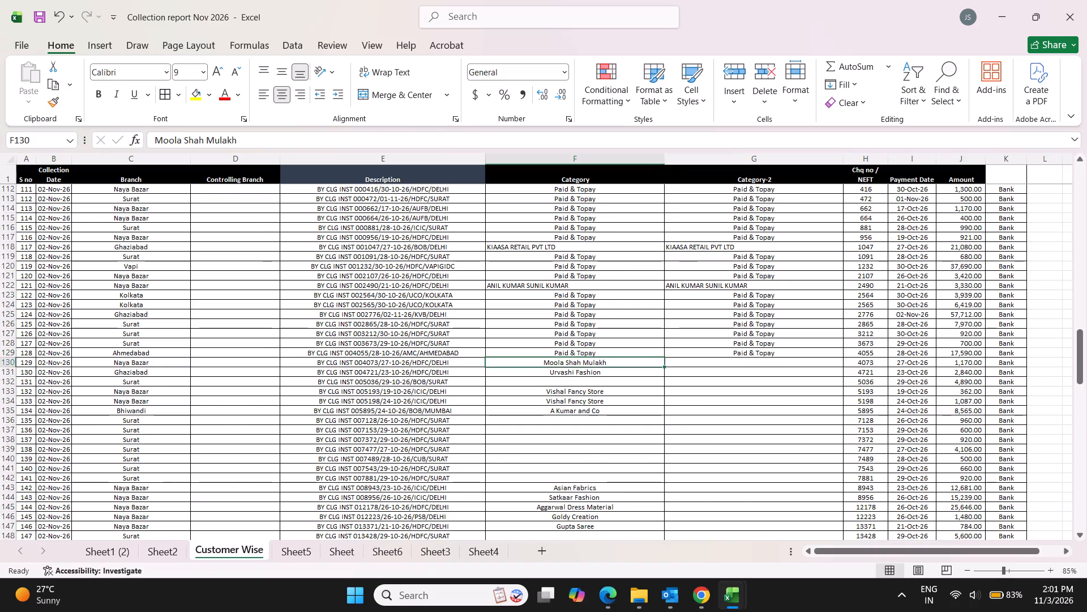
pyautogui.hotkey('alt', 'Tab')
pyautogui.hotkey('ctrl', 'f')
pyautogui.write('MOOLA')
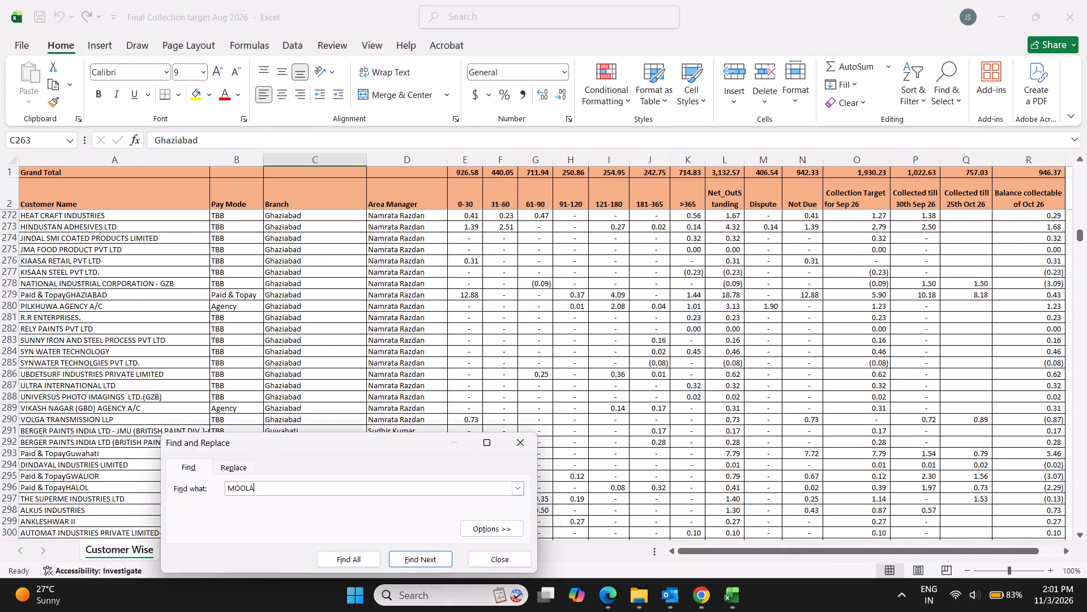
pyautogui.press('Return')
pyautogui.press('Escape')
pyautogui.hotkey('ctrl', 'c')
pyautogui.hotkey('alt', 'Tab')
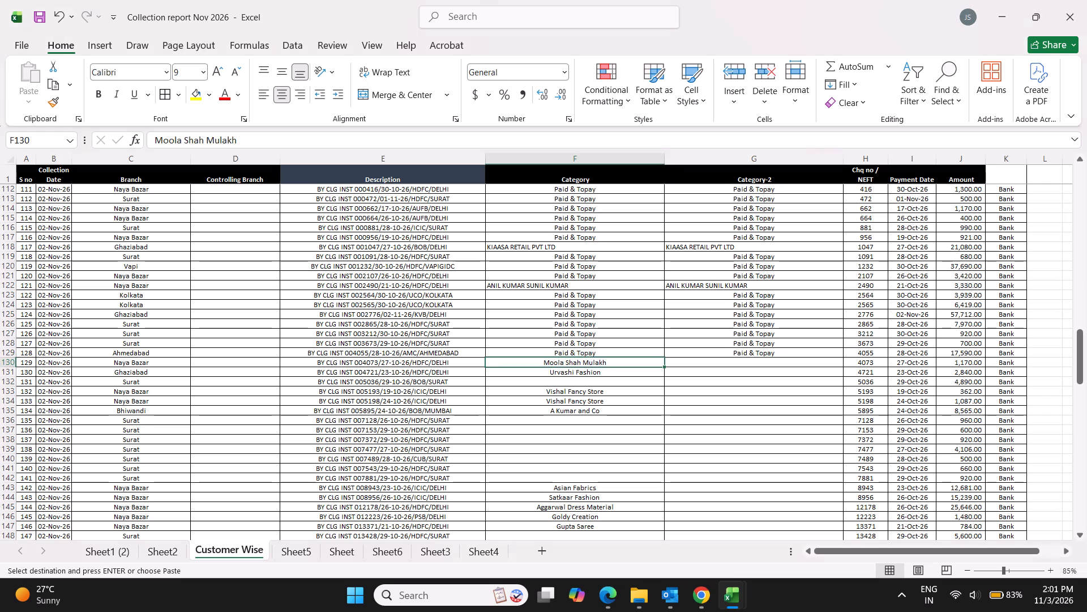
pyautogui.hotkey('shift', 'Right')
pyautogui.hotkey('ctrl', 'v')
# Search the target workbook for URVASHI and examine its GHAZIABAD customers to match Urvashi Fashion from report row 131.
pyautogui.press('Down')
pyautogui.hotkey('alt', 'Tab')
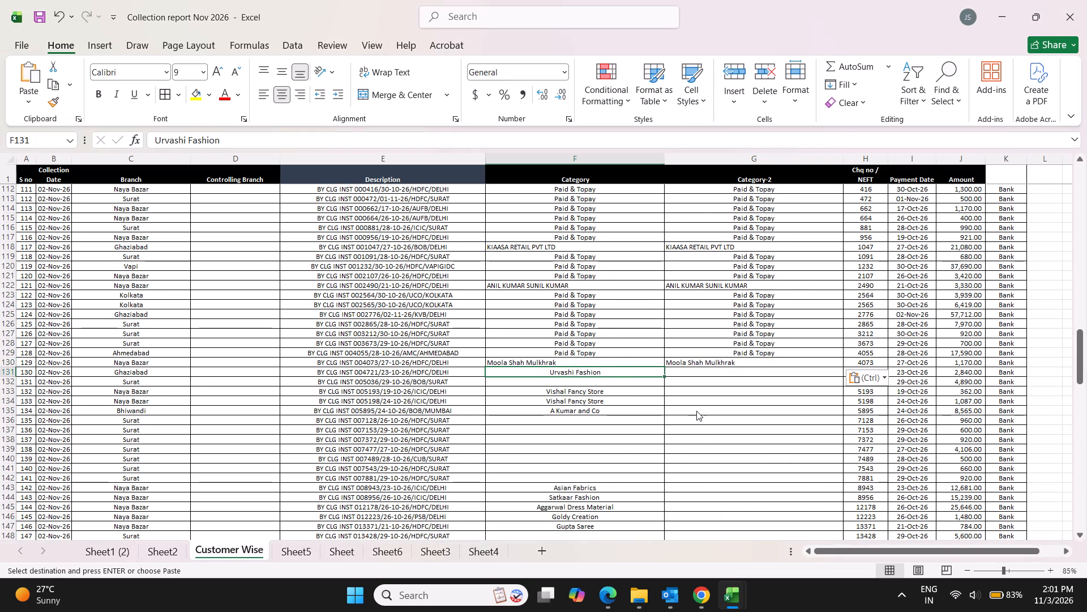
pyautogui.hotkey('ctrl', 'f')
pyautogui.write('URVASHI')
pyautogui.press('Return')
pyautogui.press('Return')
pyautogui.press('Escape')
pyautogui.press('Escape')
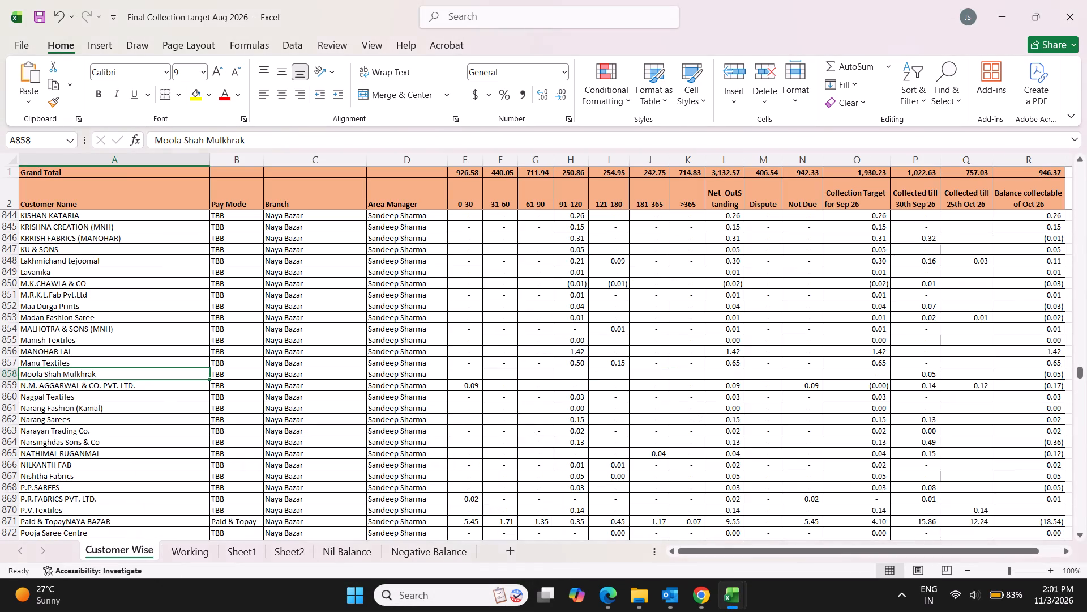
pyautogui.hotkey('ctrl', 'f')
pyautogui.write('GHA')
pyautogui.write('ZIABAD')
pyautogui.press('Return')
pyautogui.press('Escape')
pyautogui.scroll(-8, 448, 433)
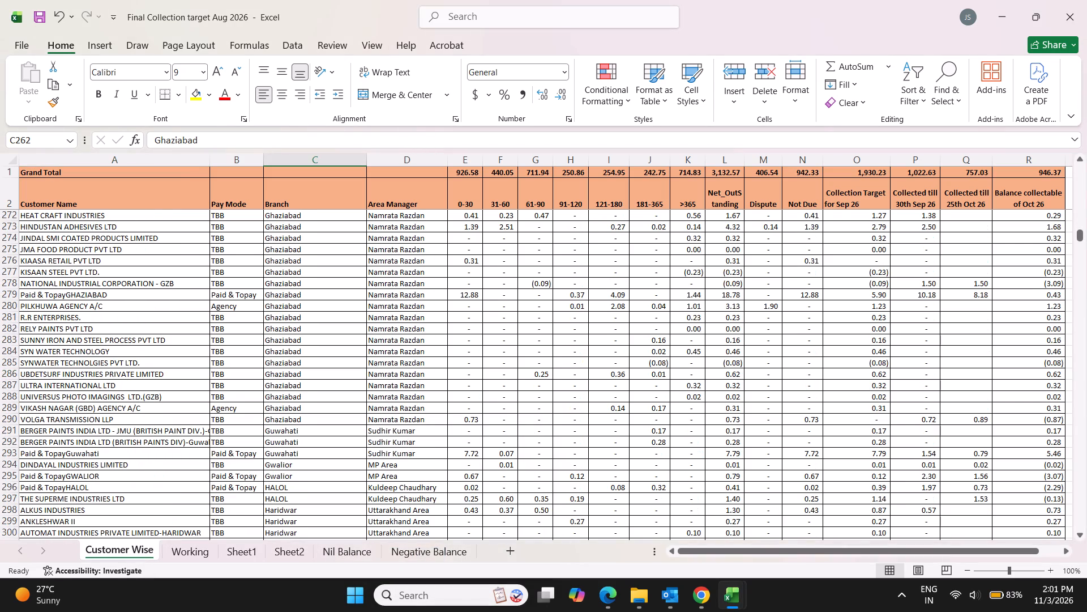
pyautogui.click(70, 394)
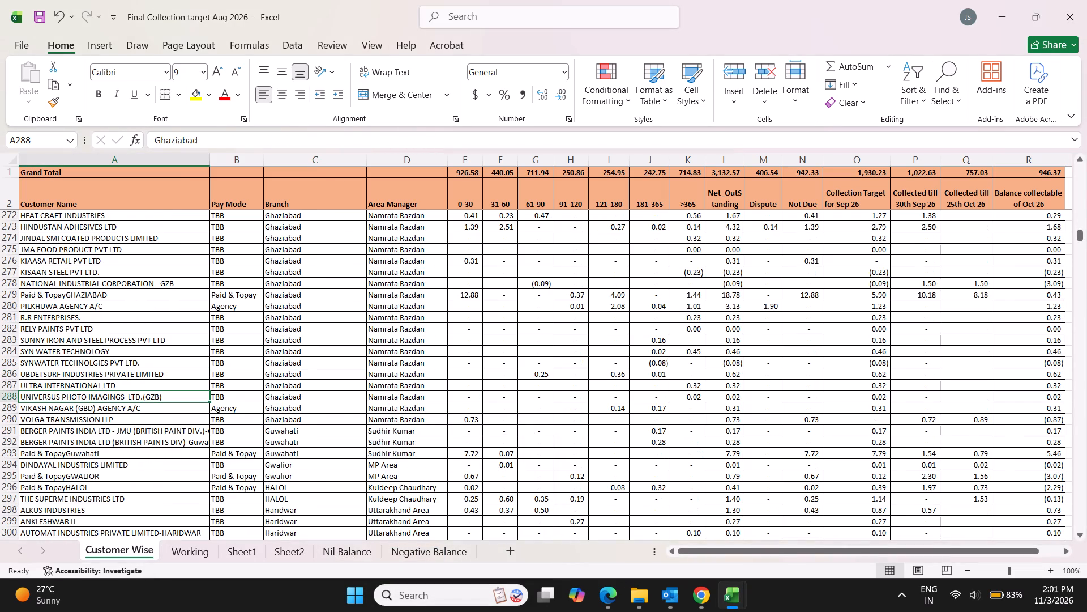
# Copy Paid & Topay from row 129 into Category and Category-2 of the Ghaziabad row 131.
pyautogui.hotkey('alt', 'Tab')
pyautogui.press('Up')
pyautogui.press('Up')
pyautogui.hotkey('shift', 'Right')
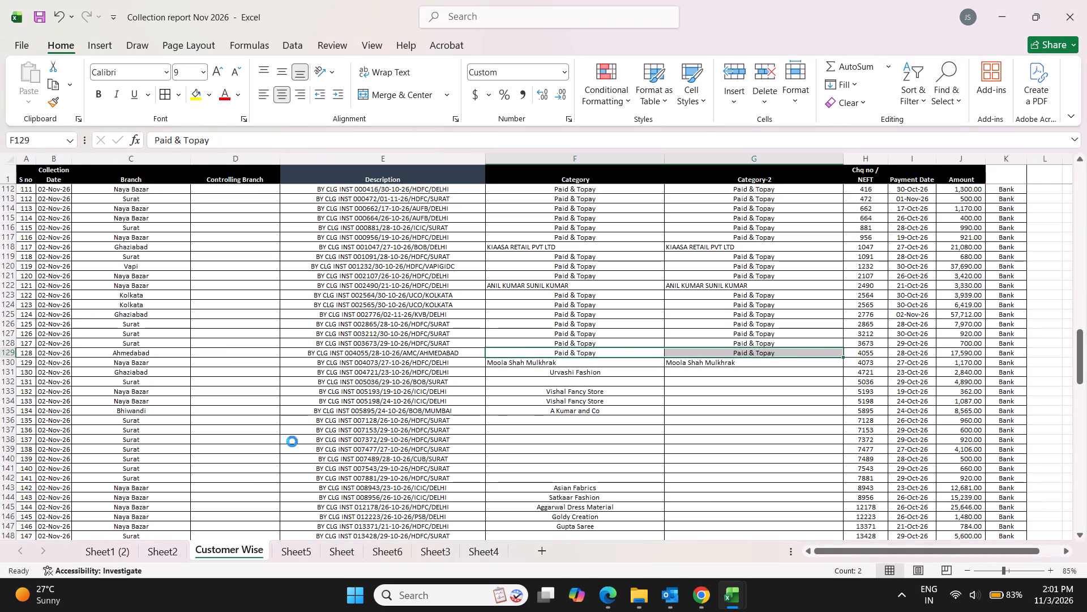
pyautogui.hotkey('ctrl', 'c')
pyautogui.press('Down')
pyautogui.press('Down')
pyautogui.press('Down')
pyautogui.press('Up')
pyautogui.hotkey('ctrl', 'v')
# Fill Paid & Topay down from row 131 into Category and Category-2 of the Surat row 132.
pyautogui.press('Down')
pyautogui.press('Down')
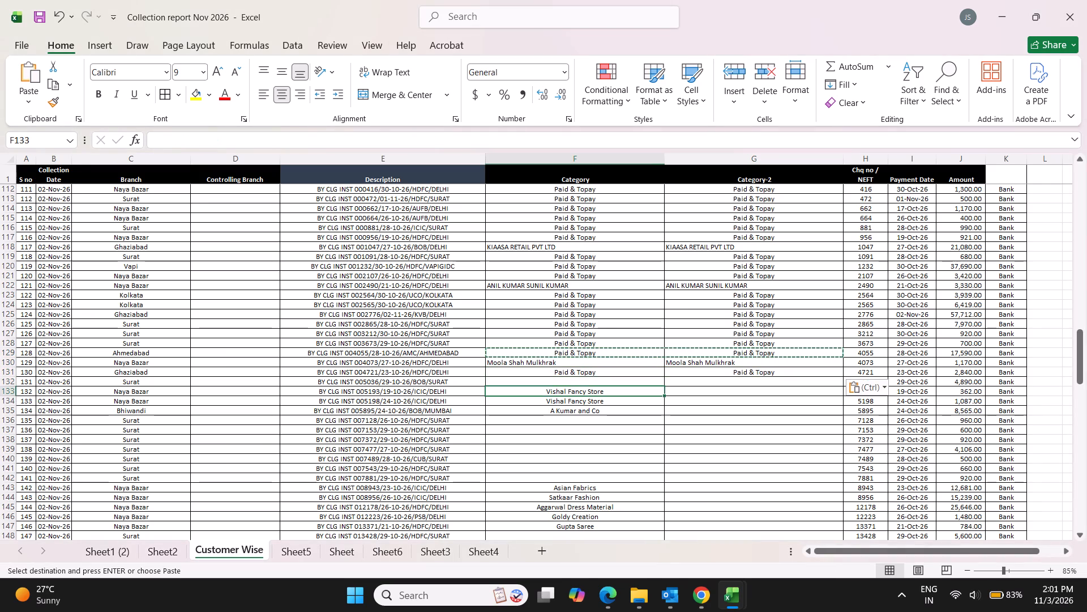
pyautogui.press('Up')
pyautogui.hotkey('shift', 'Right')
pyautogui.hotkey('ctrl', 'd')
# Find VISHAL in the target list and copy Vishal Fancy Stores (MNH) into Category and Category-2 of report rows 133 and 134.
pyautogui.hotkey('ctrl', 'Down')
pyautogui.hotkey('alt', 'Tab')
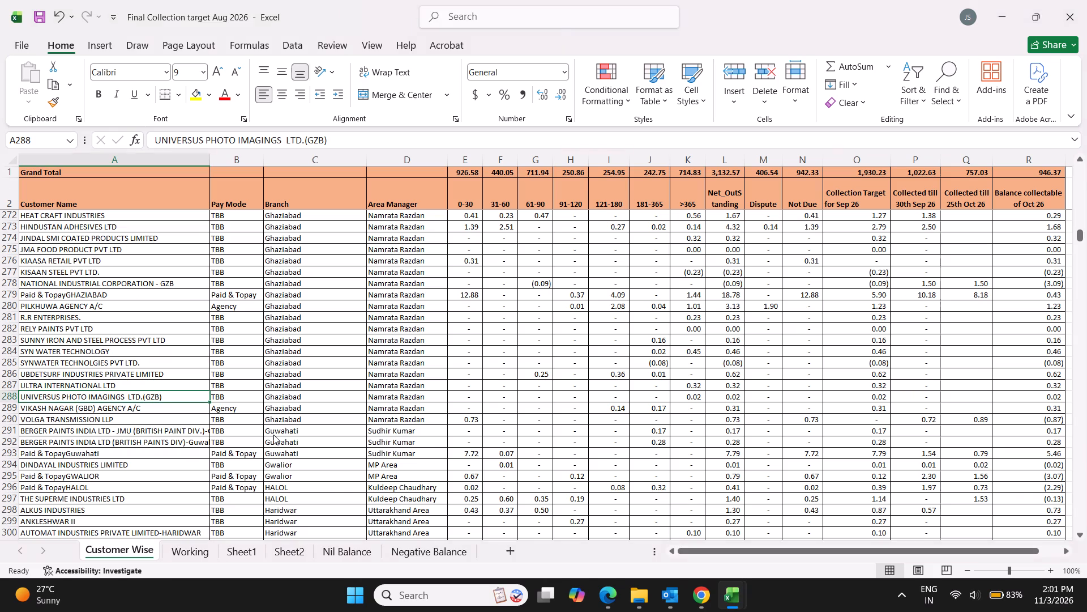
pyautogui.hotkey('ctrl', 'f')
pyautogui.write('VISHAL')
pyautogui.press('Return')
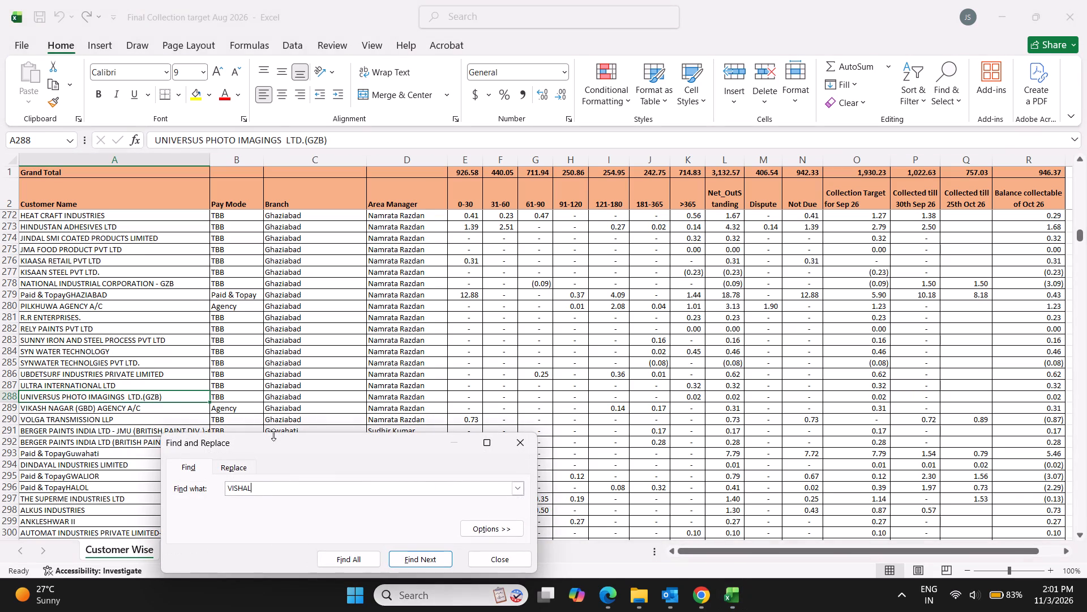
pyautogui.press('Escape')
pyautogui.hotkey('ctrl', 'c')
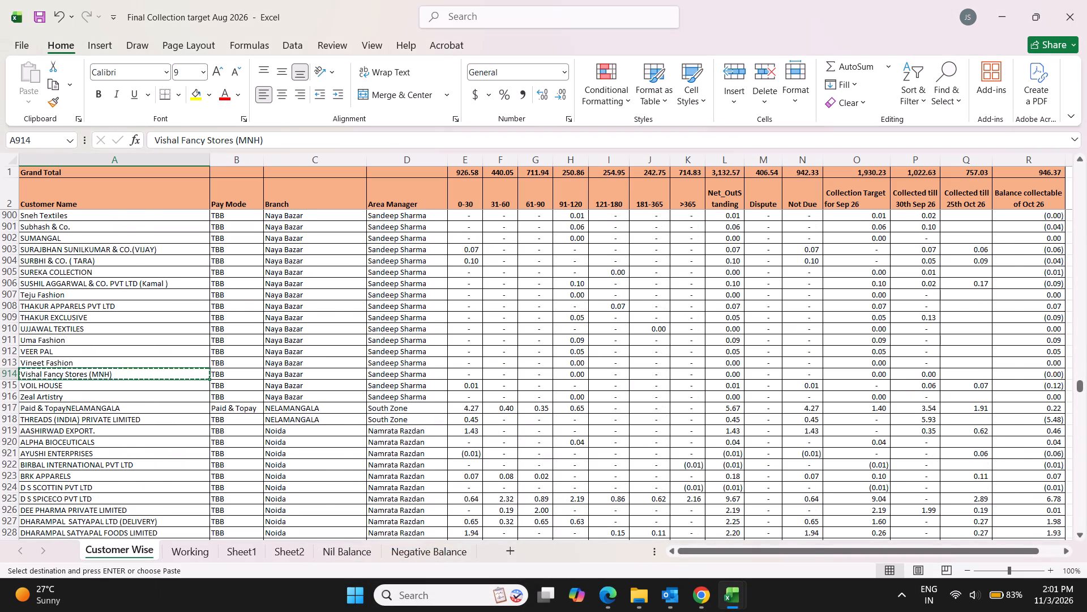
pyautogui.hotkey('alt', 'Tab')
pyautogui.press('Up')
pyautogui.press('Up')
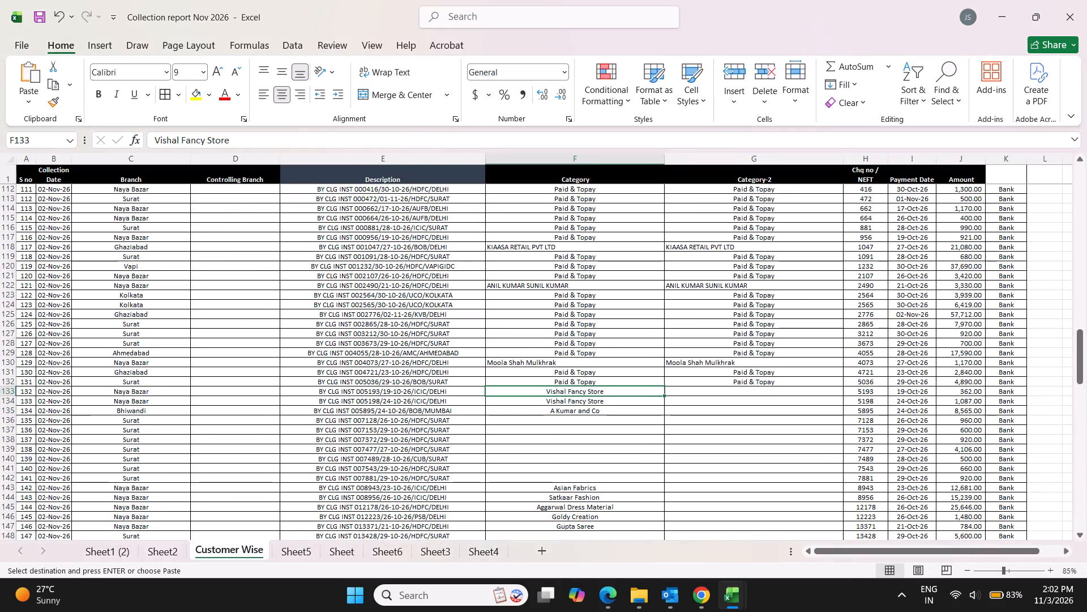
pyautogui.hotkey('shift', 'Down')
pyautogui.hotkey('shift', 'Right')
pyautogui.hotkey('ctrl', 'v')
# Copy Paid & Topay from row 132 into Category and Category-2 of the Bhiwandi and Surat rows 135 to 142.
pyautogui.press('Down')
pyautogui.press('Down')
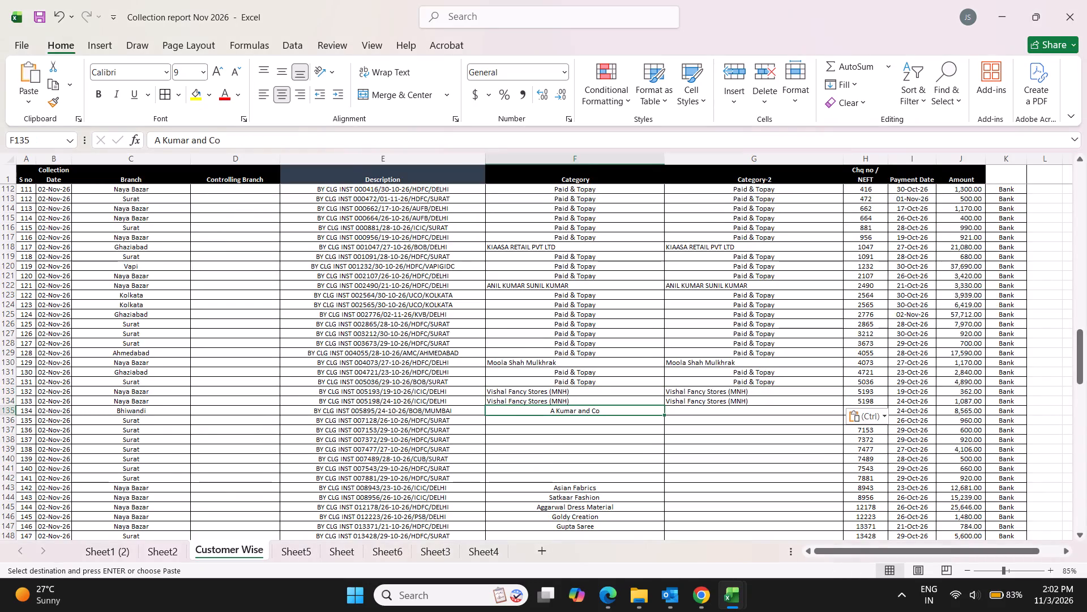
pyautogui.press('Up')
pyautogui.press('Up')
pyautogui.press('Up')
pyautogui.hotkey('shift', 'Right')
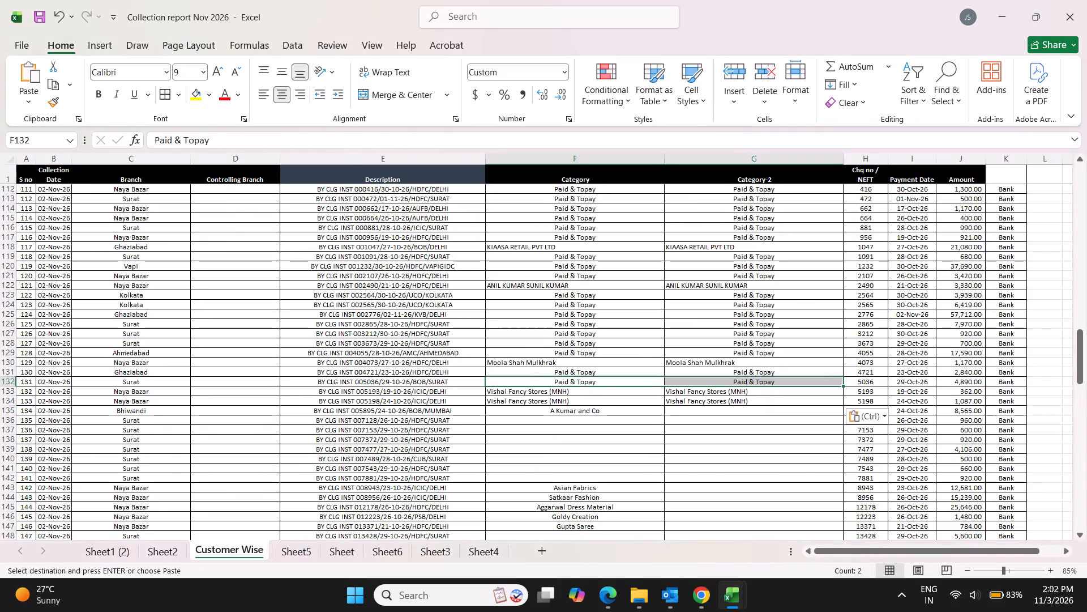
pyautogui.hotkey('ctrl', 'c')
pyautogui.press('Down')
pyautogui.press('Down')
pyautogui.press('Down')
pyautogui.hotkey('shift', 'Right')
pyautogui.hotkey('shift', 'Down')
pyautogui.hotkey('shift', 'Down')
pyautogui.hotkey('shift', 'Down')
pyautogui.hotkey('shift', 'Down')
pyautogui.hotkey('shift', 'Down')
pyautogui.hotkey('shift', 'Down')
pyautogui.hotkey('shift', 'Down')
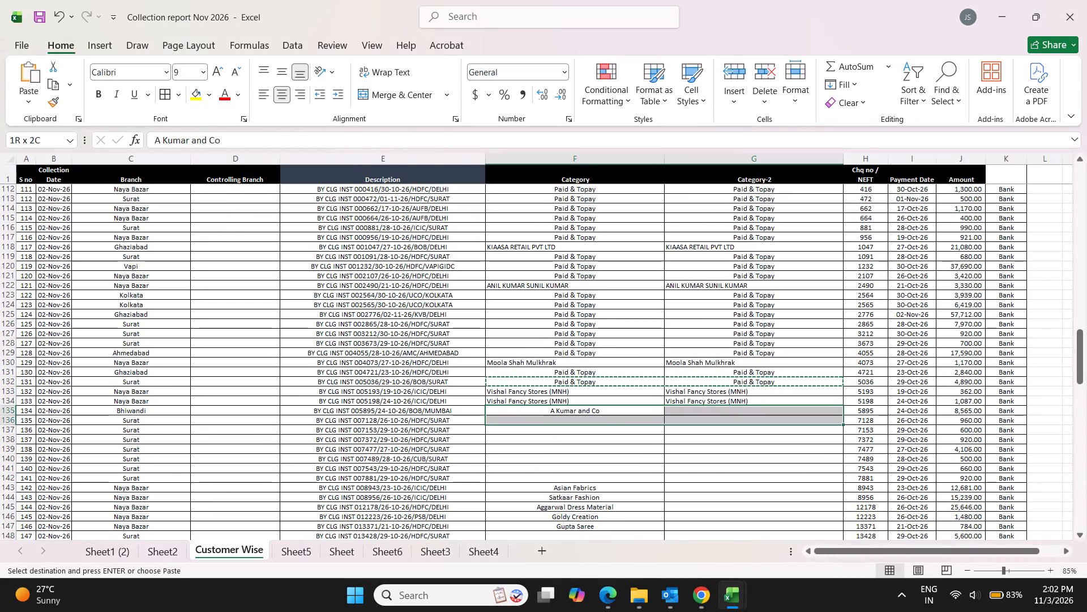
pyautogui.hotkey('ctrl', 'v')
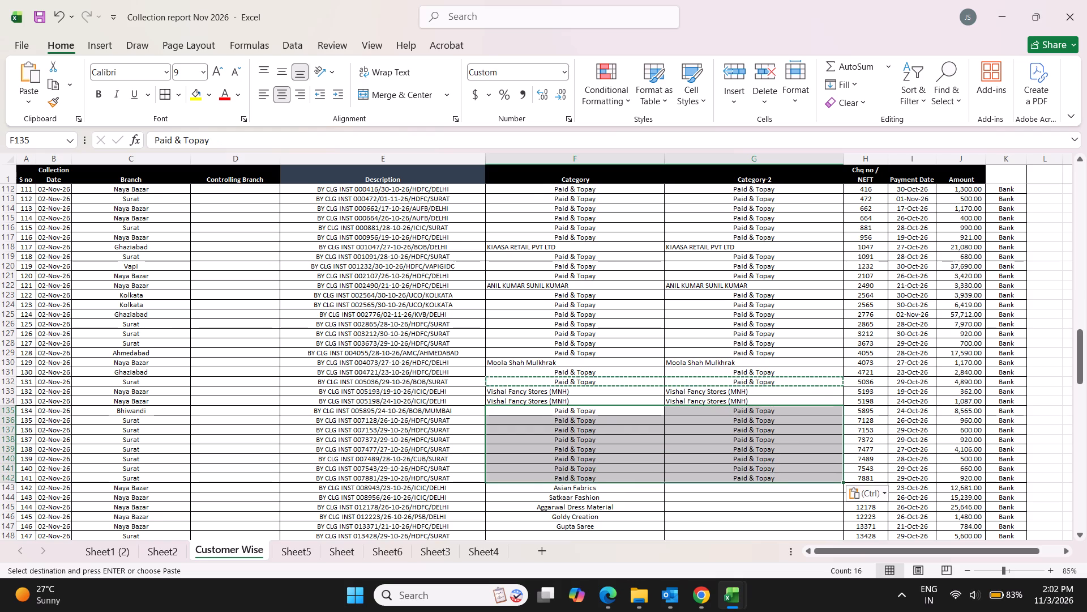
# Clear the copy selection and save the collection report workbook.
pyautogui.scroll(-9, 314, 442)
pyautogui.scroll(-5, 518, 411)
pyautogui.scroll(6, 548, 390)
pyautogui.click(546, 376)
pyautogui.press('Escape')
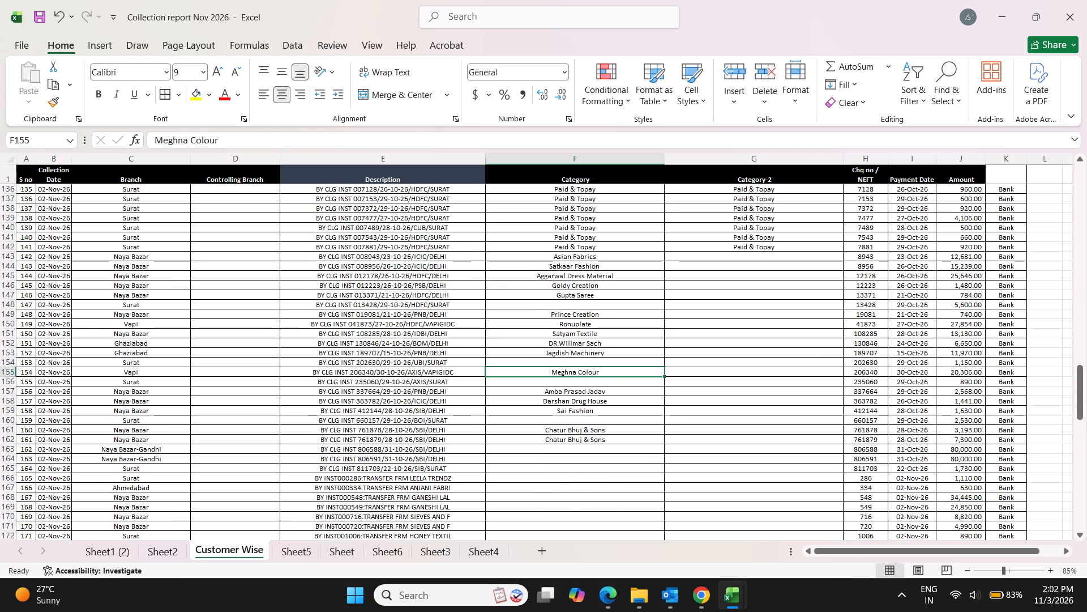
pyautogui.hotkey('ctrl', 's')
# Copy Asian Fabrics from the target list's Naya Bazar customers into Category and Category-2 of report row 143.
pyautogui.hotkey('alt', 'Tab')
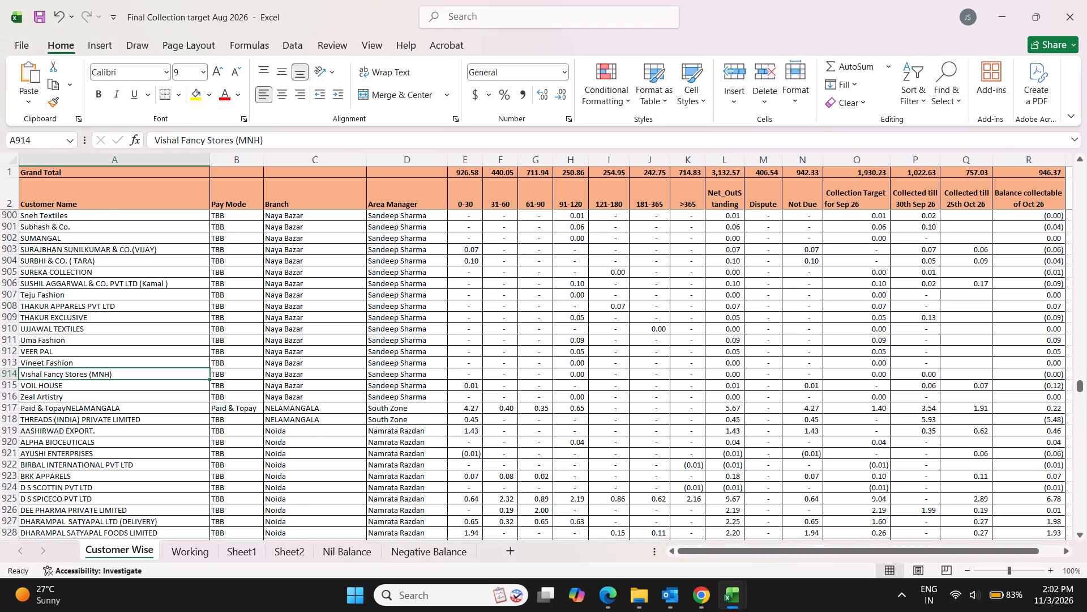
pyautogui.scroll(20, 335, 362)
pyautogui.scroll(12, 335, 362)
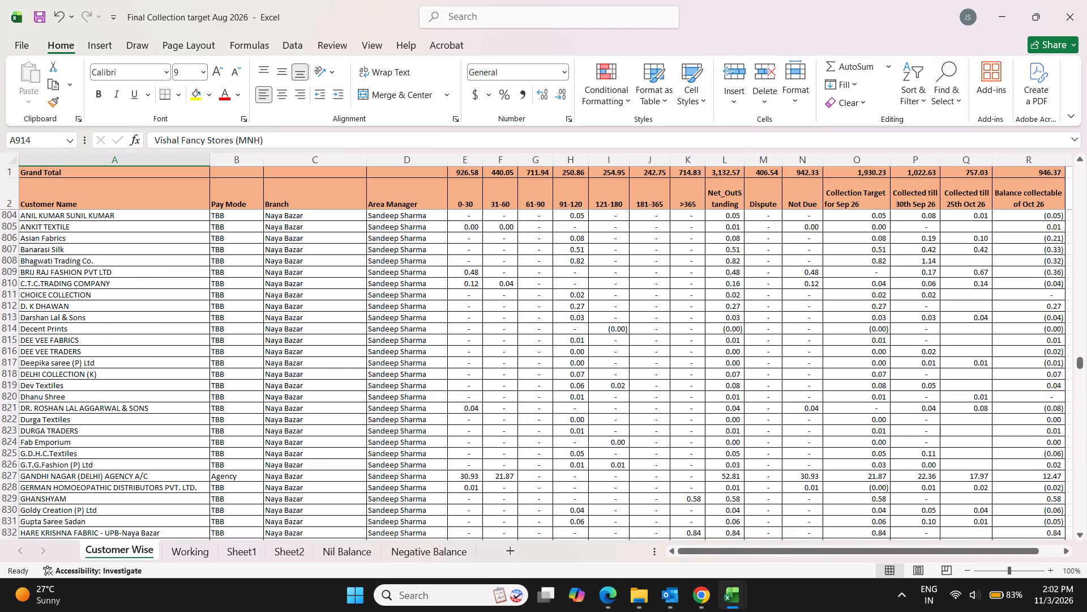
pyautogui.scroll(6, 335, 350)
pyautogui.scroll(-3, 335, 350)
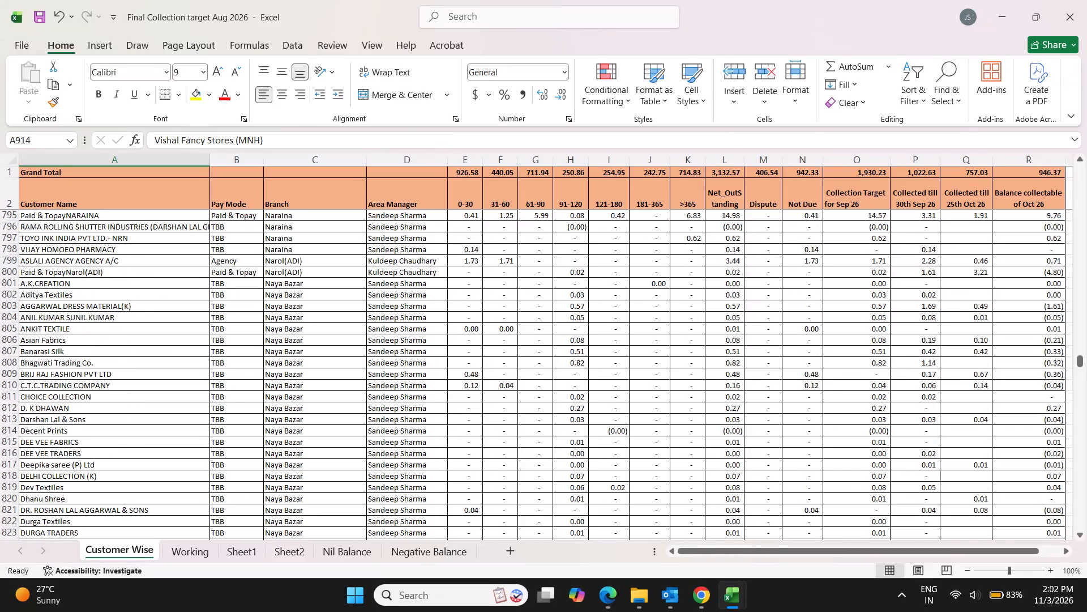
pyautogui.click(94, 342)
pyautogui.hotkey('ctrl', 'c')
pyautogui.hotkey('alt', 'Tab')
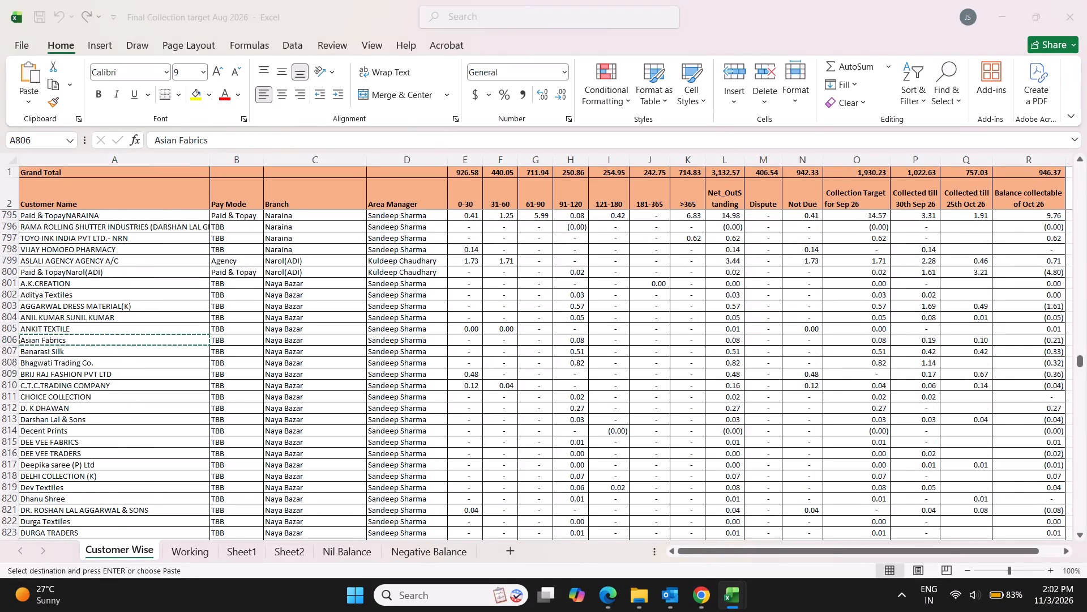
pyautogui.moveTo(601, 257); pyautogui.dragTo(717, 257)
pyautogui.hotkey('ctrl', 'v')
# Copy SATKAR FASHIONS PRIVATE LIMITED from the target list into Category and Category-2 of the Satkaar Fashion row 144.
pyautogui.click(601, 267)
pyautogui.hotkey('alt', 'Tab')
pyautogui.scroll(-16, 454, 358)
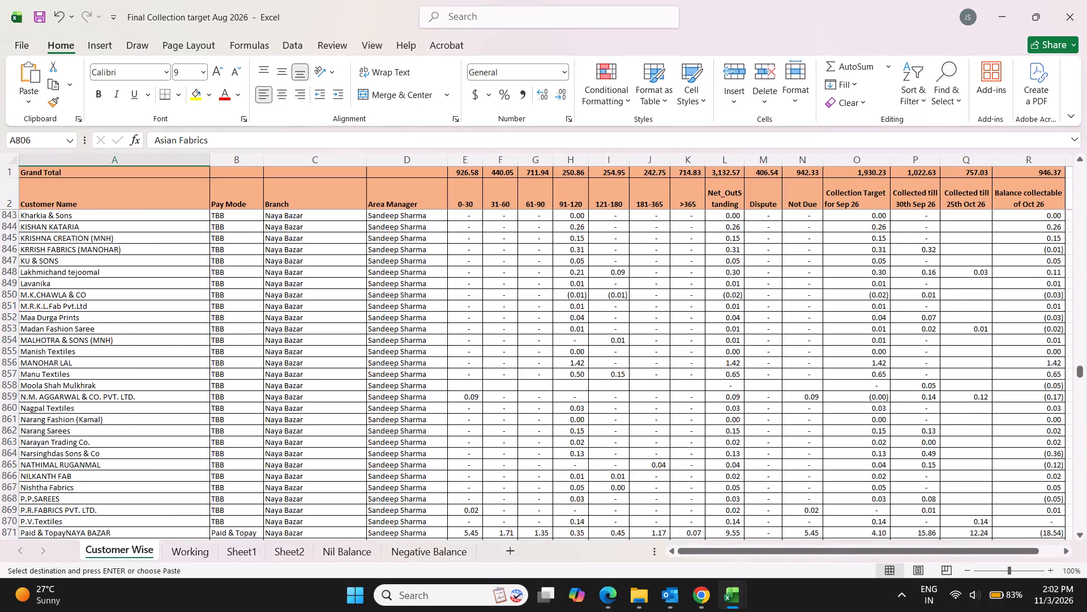
pyautogui.scroll(-13, 453, 358)
pyautogui.scroll(-1, 189, 380)
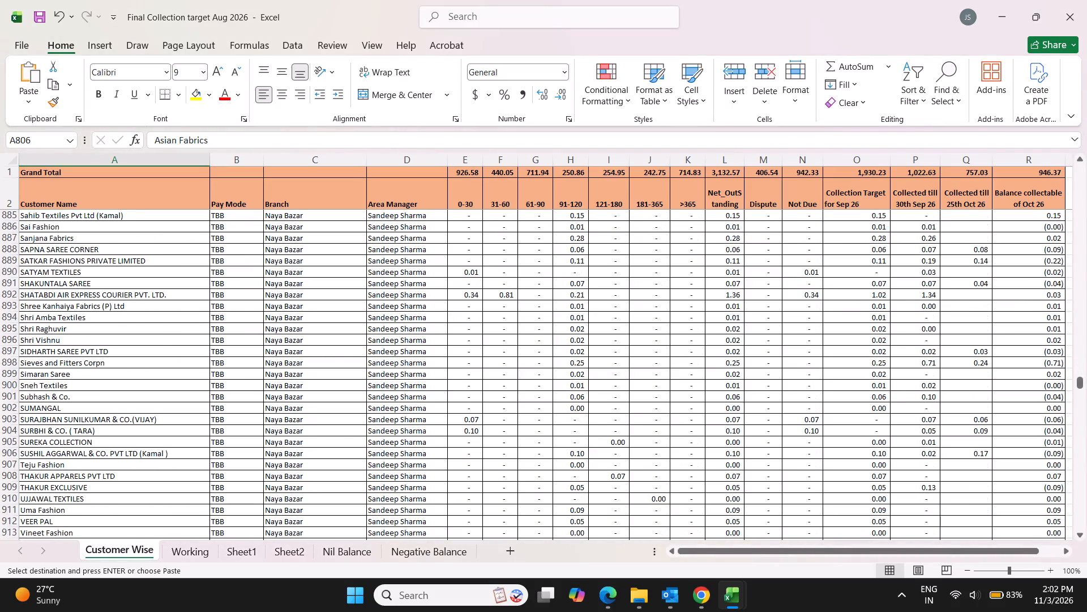
pyautogui.click(99, 260)
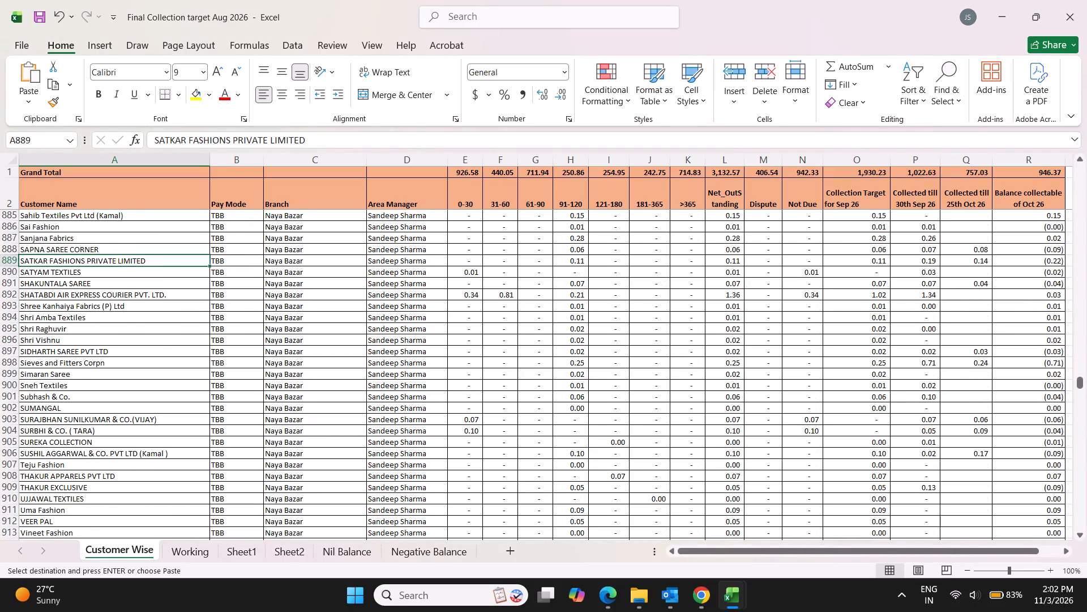
pyautogui.hotkey('ctrl', 'c')
pyautogui.hotkey('alt', 'Tab')
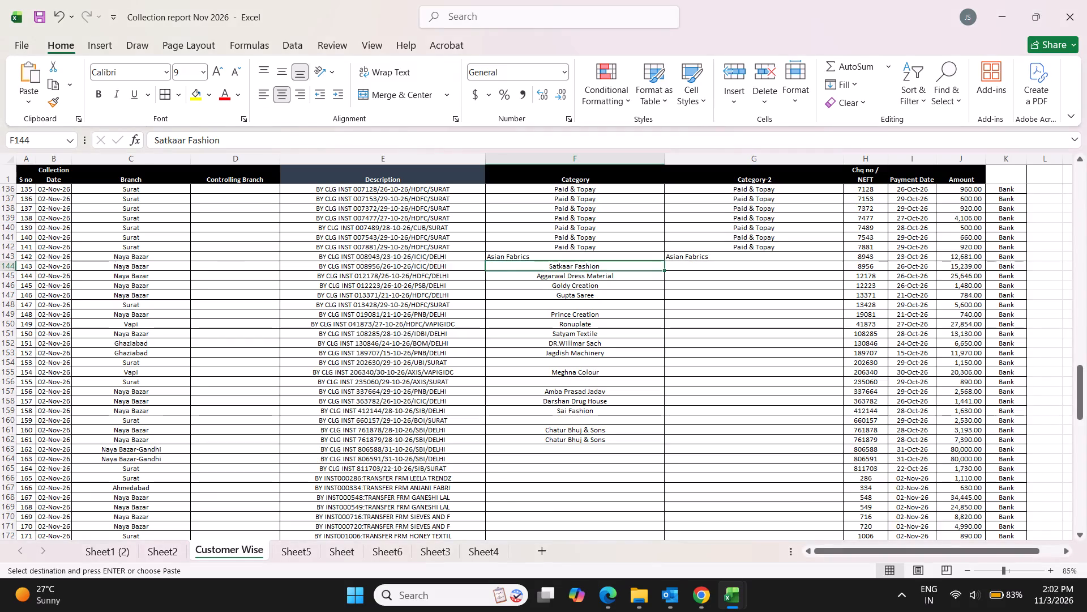
pyautogui.moveTo(587, 265); pyautogui.dragTo(674, 264)
pyautogui.hotkey('ctrl', 'v')
# Copy AGGARWAL DRESS MATERIAL(K) from the target list into Category and Category-2 of report row 145.
pyautogui.click(570, 277)
pyautogui.hotkey('alt', 'Tab')
pyautogui.scroll(6, 121, 320)
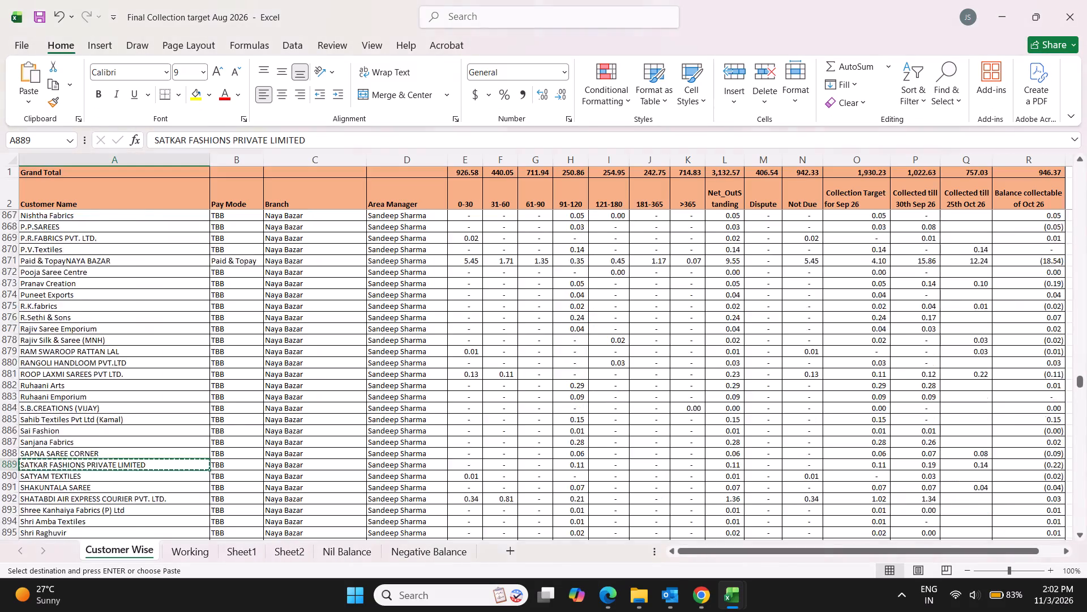
pyautogui.scroll(20, 121, 320)
pyautogui.scroll(2, 121, 320)
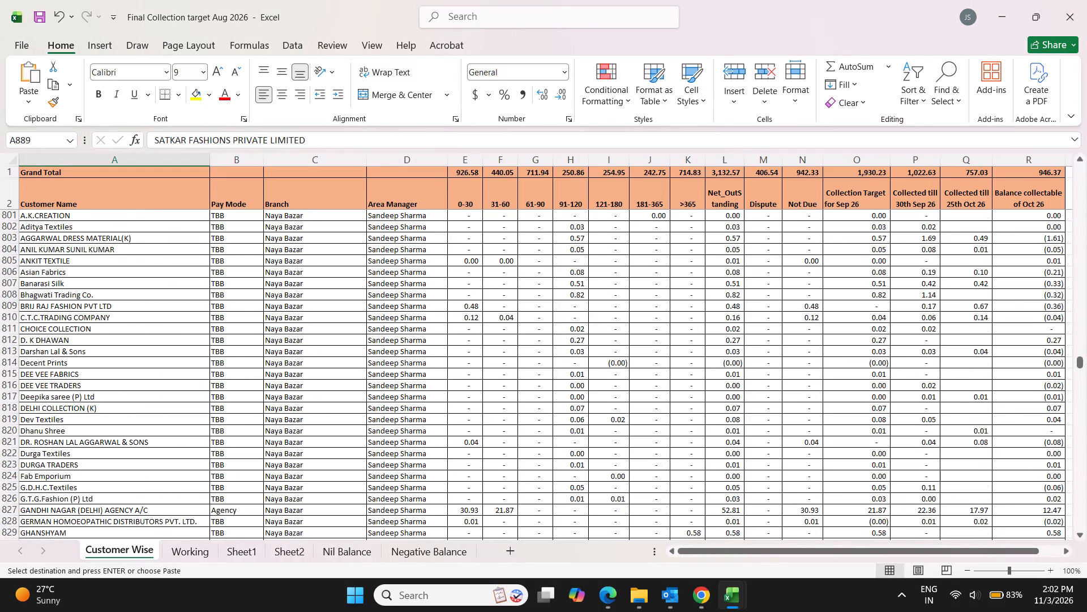
pyautogui.click(87, 236)
pyautogui.hotkey('ctrl', 'c')
pyautogui.hotkey('alt', 'Tab')
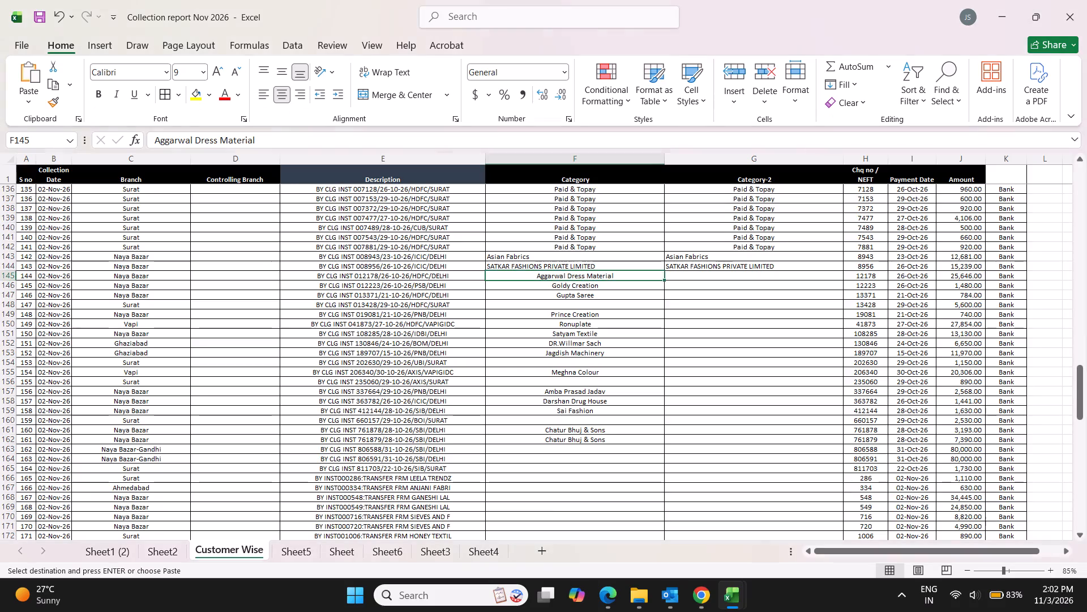
pyautogui.hotkey('shift', 'Right')
pyautogui.hotkey('ctrl', 'v')
pyautogui.press('Down')
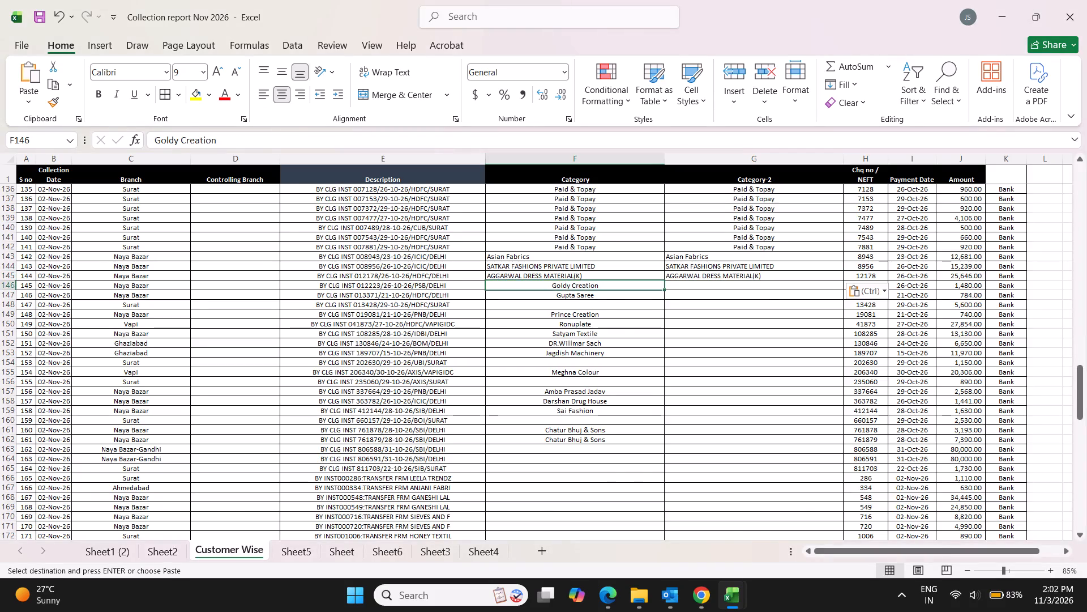
# Copy Goldy Creation (P) Ltd from the target list's Naya Bazar customers into Category and Category-2 of report row 146.
pyautogui.hotkey('alt', 'Tab')
pyautogui.press('Down')
pyautogui.press('Down')
pyautogui.press('Down')
pyautogui.press('Down')
pyautogui.press('Down')
pyautogui.press('Down')
pyautogui.press('Down')
pyautogui.press('Down')
pyautogui.press('Down')
pyautogui.press('Down')
pyautogui.press('Down')
pyautogui.press('Down')
pyautogui.press('Down')
pyautogui.press('Down')
pyautogui.press('Down')
pyautogui.press('Down')
pyautogui.press('Down')
pyautogui.press('Down')
pyautogui.press('Down')
pyautogui.press('Down')
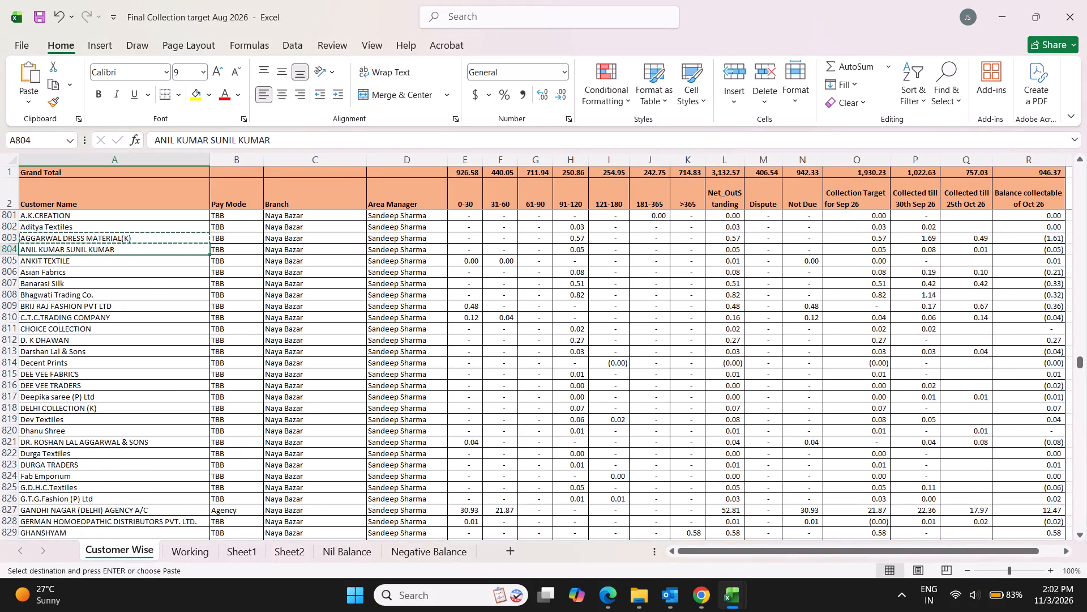
pyautogui.press('Up')
pyautogui.press('Up')
pyautogui.press('Up')
pyautogui.press('Up')
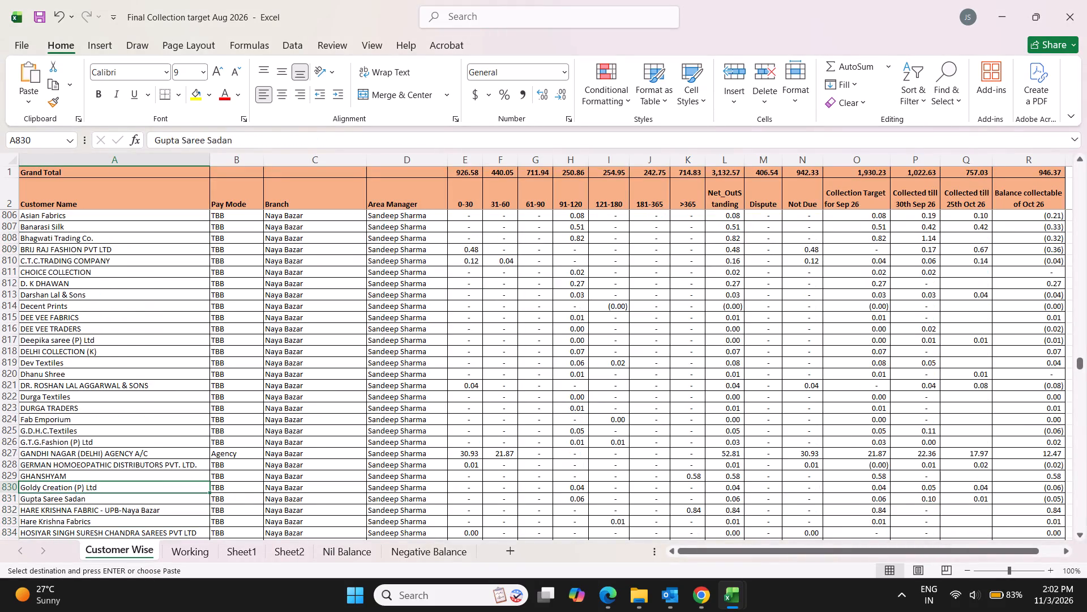
pyautogui.hotkey('ctrl', 'c')
pyautogui.hotkey('alt', 'Tab')
pyautogui.hotkey('shift', 'Right')
pyautogui.hotkey('ctrl', 'v')
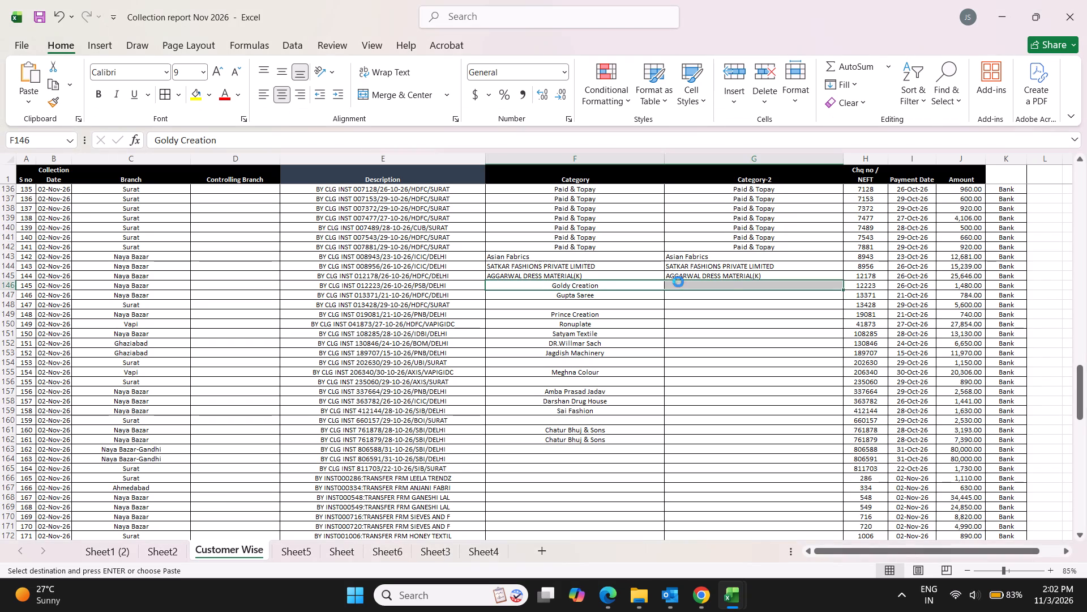
pyautogui.press('Down')
# Copy Gupta Saree Sadan from the target list into Category and Category-2 of report row 147.
pyautogui.hotkey('alt', 'Tab')
pyautogui.press('Down')
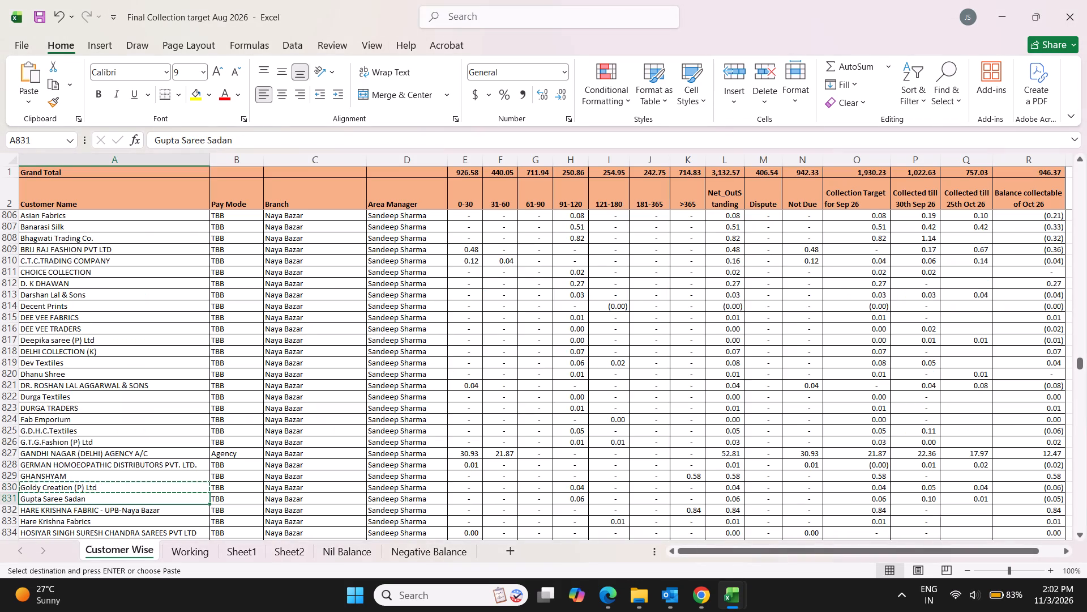
pyautogui.press('Up')
pyautogui.press('Up')
pyautogui.press('Down')
pyautogui.press('Down')
pyautogui.hotkey('ctrl', 'c')
pyautogui.hotkey('alt', 'Tab')
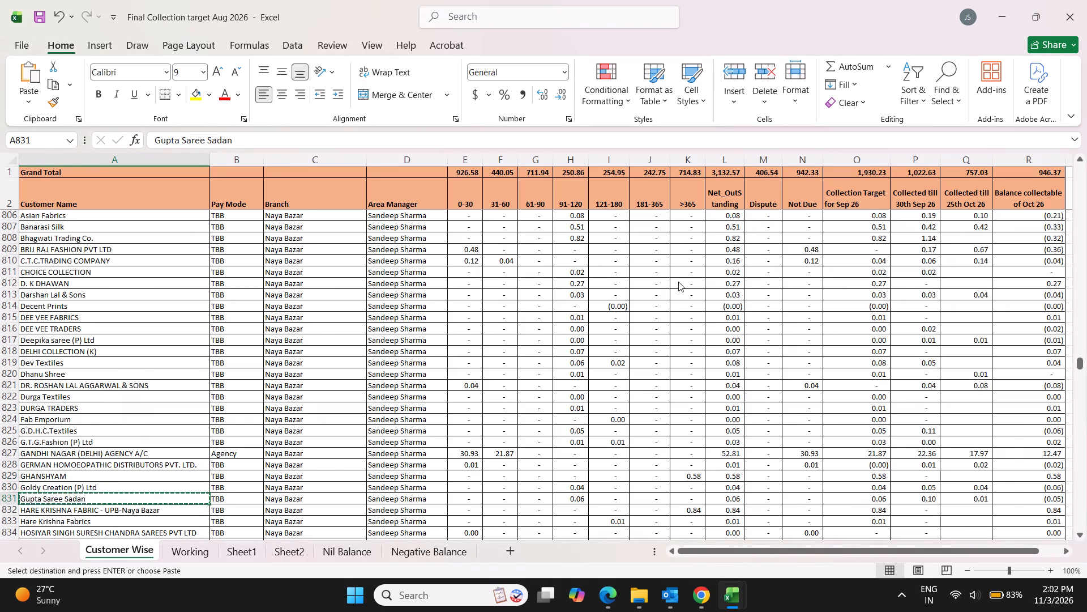
pyautogui.hotkey('shift', 'Right')
pyautogui.hotkey('ctrl', 'v')
pyautogui.press('Down')
# Copy the Paid & Topay entries of report row 142 into Category and Category-2 of the blank Surat row 148.
pyautogui.press('Up')
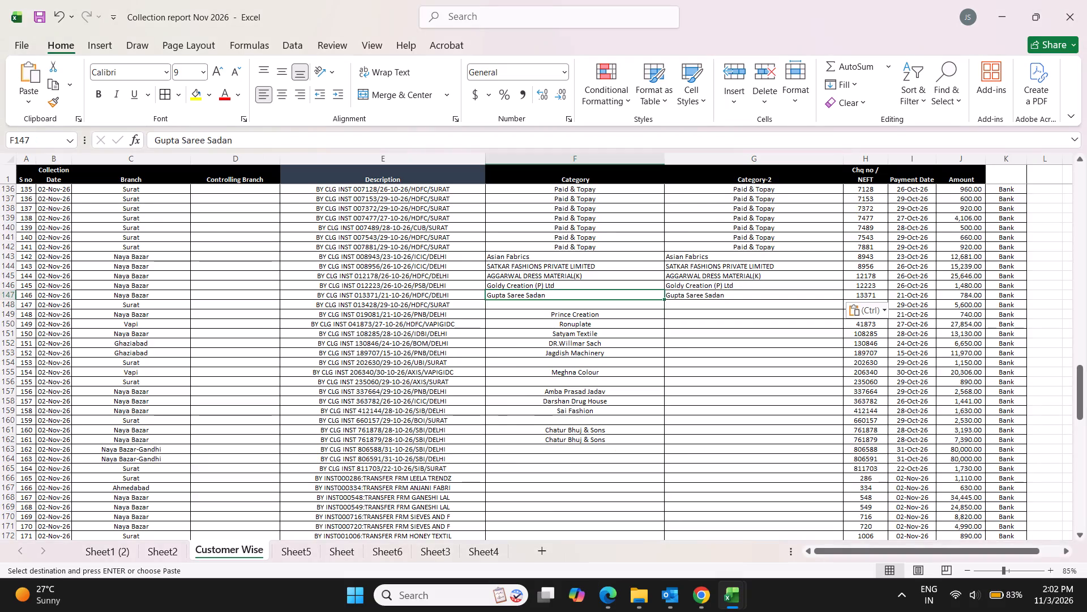
pyautogui.press('Up')
pyautogui.press('Up')
pyautogui.press('Up')
pyautogui.press('Up')
pyautogui.press('Up')
pyautogui.hotkey('shift', 'Right')
pyautogui.hotkey('ctrl', 'c')
pyautogui.press('Down')
pyautogui.press('Down')
pyautogui.press('Down')
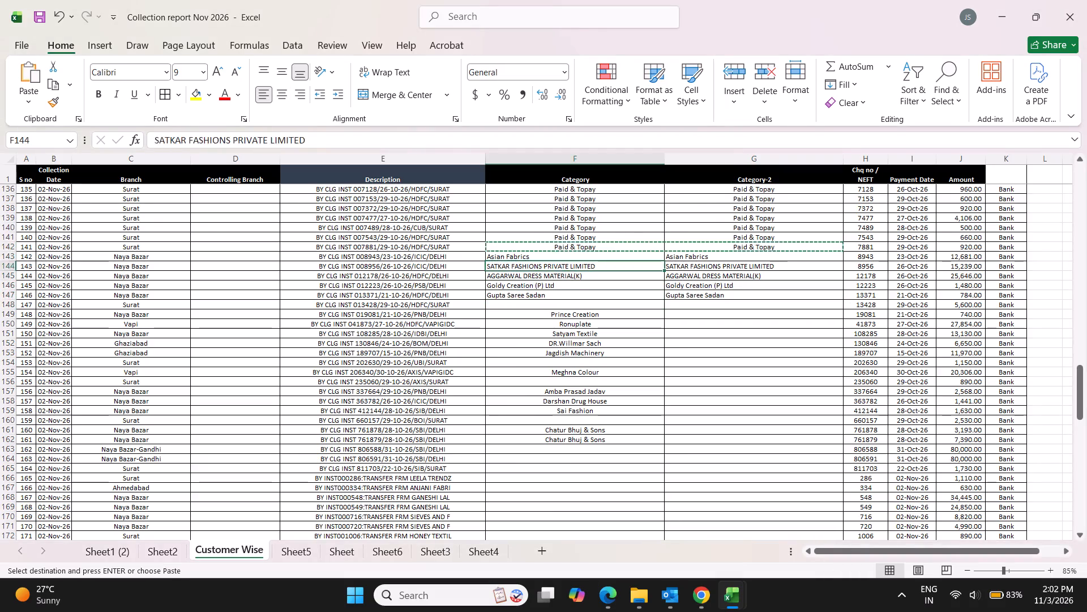
pyautogui.press('Down')
pyautogui.press('Down')
pyautogui.press('Down')
pyautogui.hotkey('ctrl', 'v')
pyautogui.press('Down')
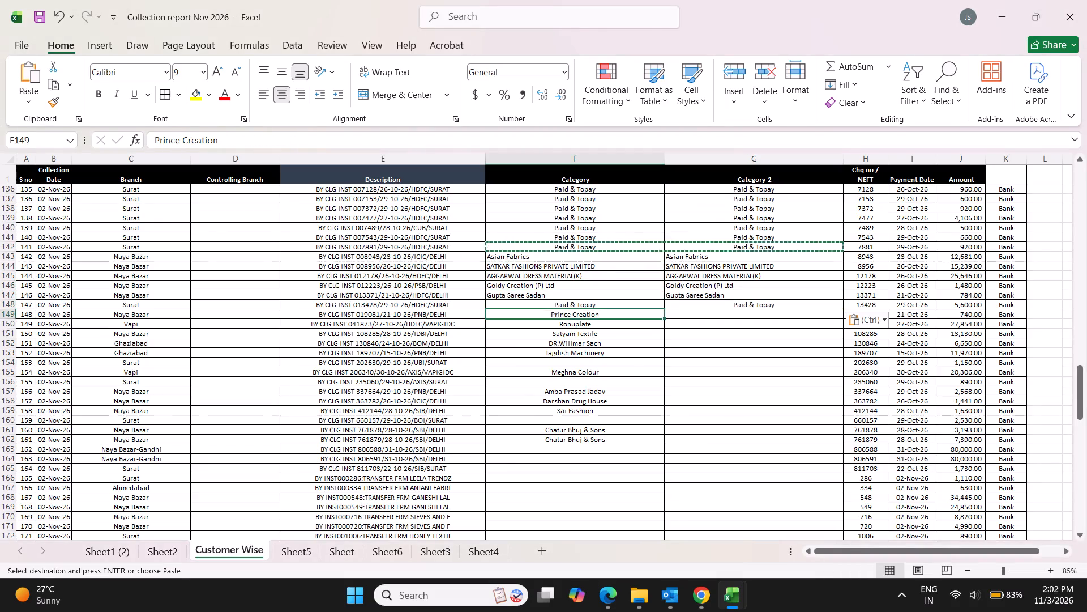
# Check the target list's Naya Bazar customers for Prince Creation and fill Paid & Topay down into Category and Category-2 of report row 149.
pyautogui.hotkey('alt', 'Tab')
pyautogui.scroll(-9, 489, 337)
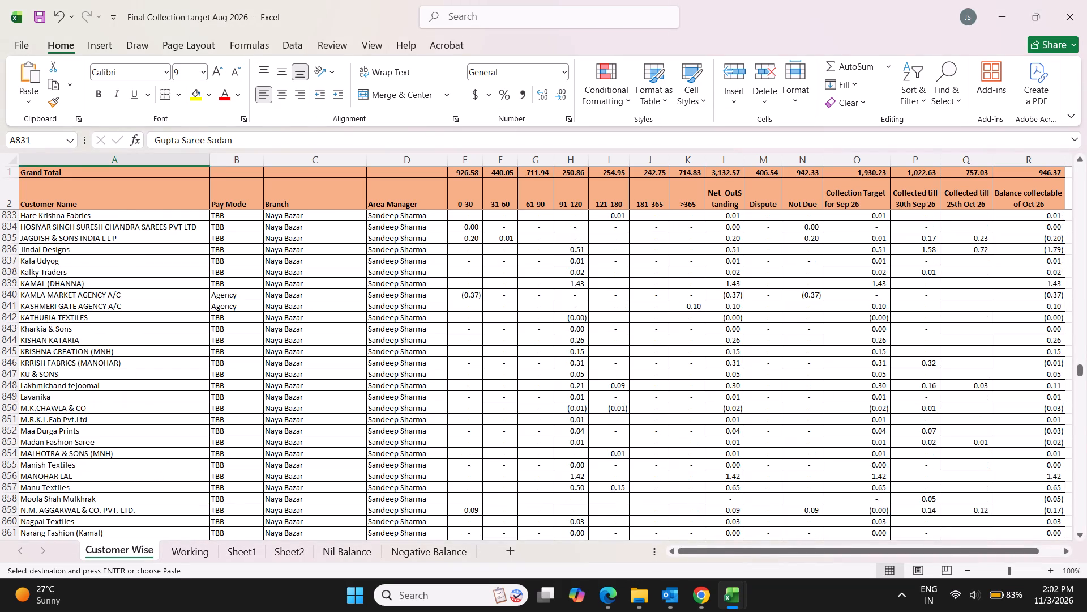
pyautogui.scroll(-9, 202, 417)
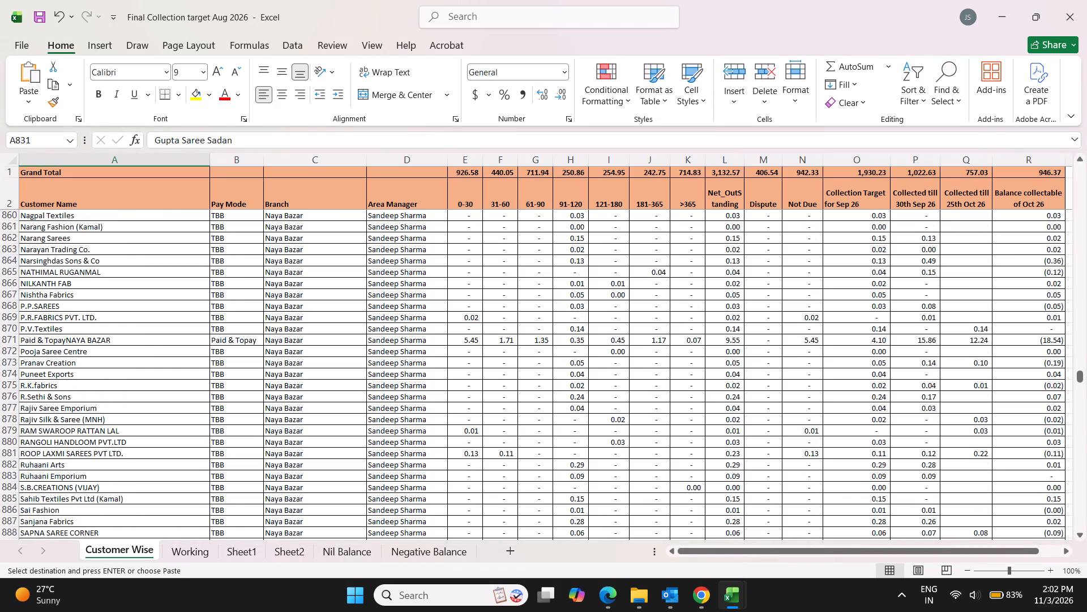
pyautogui.hotkey('alt', 'Tab')
pyautogui.hotkey('shift', 'Right')
pyautogui.hotkey('ctrl', 'd')
pyautogui.press('Down')
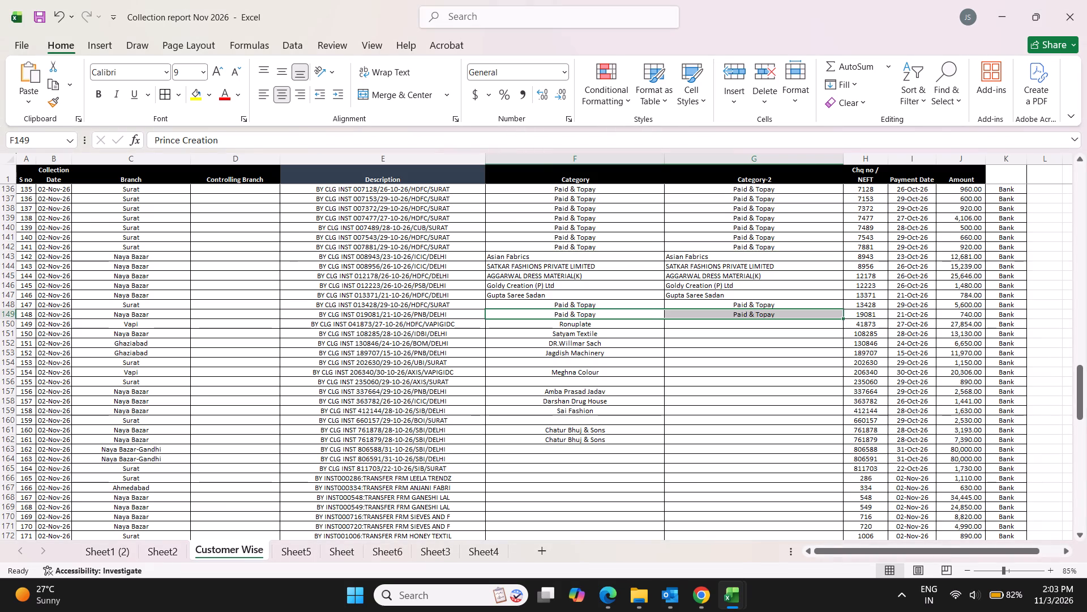
# Find RONUPLATE in the target list and copy RONUPLATE PRIVATE LIMITED into Category and Category-2 of report row 150.
pyautogui.hotkey('alt', 'Tab')
pyautogui.hotkey('ctrl', 'f')
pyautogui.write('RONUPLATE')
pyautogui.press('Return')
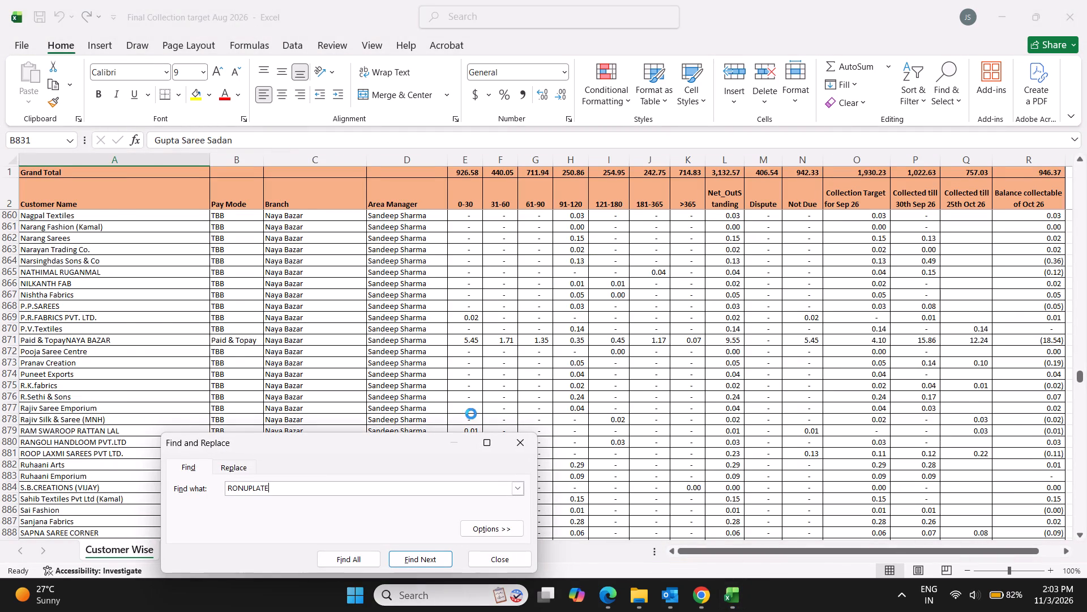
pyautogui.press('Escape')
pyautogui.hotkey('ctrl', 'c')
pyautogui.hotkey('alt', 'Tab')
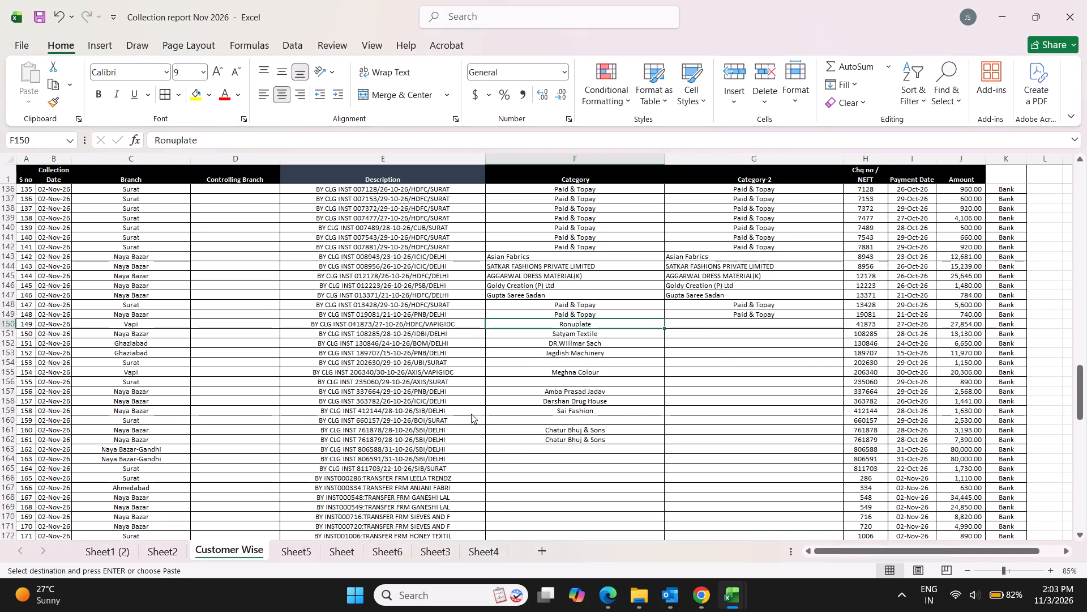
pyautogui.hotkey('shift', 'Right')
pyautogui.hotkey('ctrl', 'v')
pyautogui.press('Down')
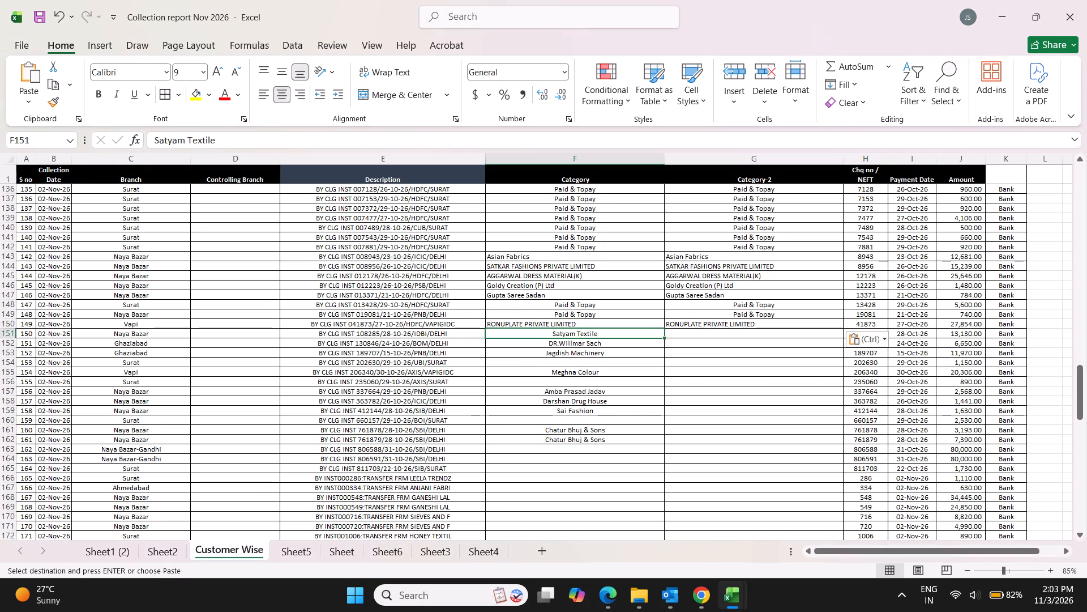
# Save the collection report workbook.
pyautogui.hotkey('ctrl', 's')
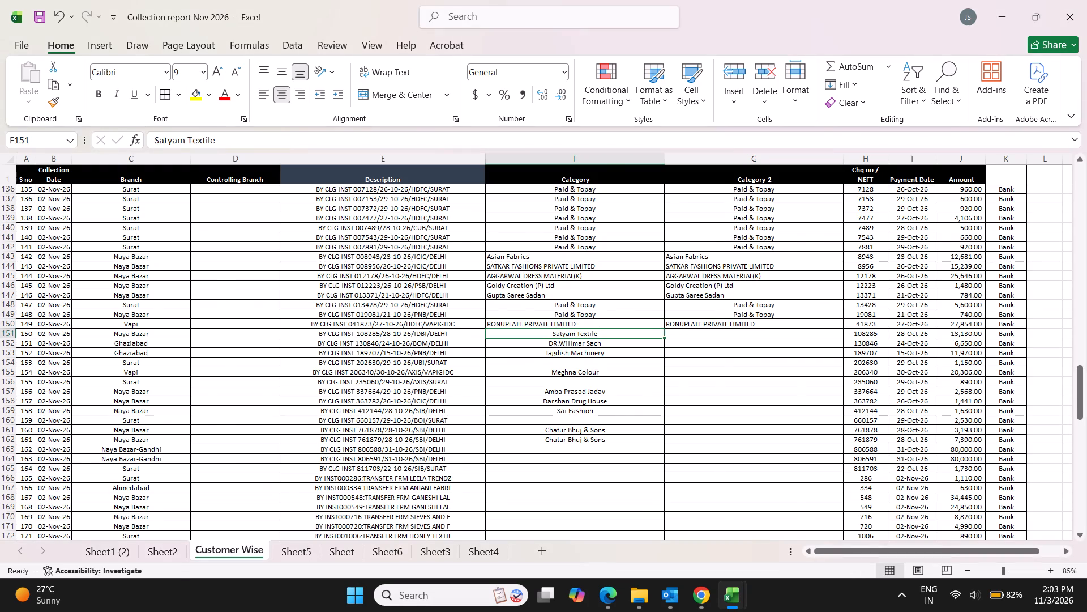
# Find SATYAM in the target list and copy SATYAM TEXTILES into Category and Category-2 of report row 151.
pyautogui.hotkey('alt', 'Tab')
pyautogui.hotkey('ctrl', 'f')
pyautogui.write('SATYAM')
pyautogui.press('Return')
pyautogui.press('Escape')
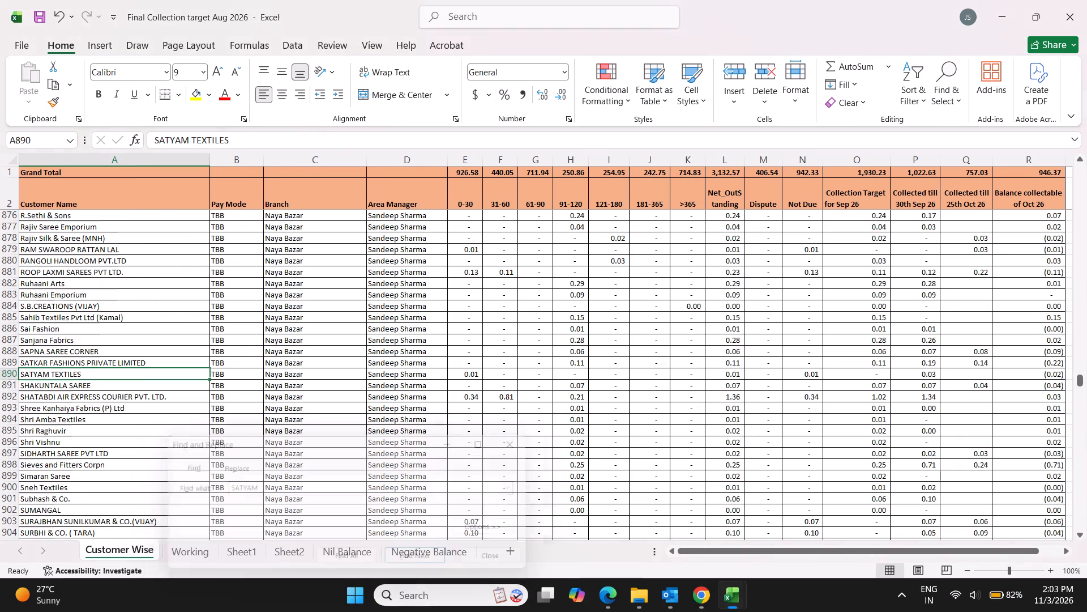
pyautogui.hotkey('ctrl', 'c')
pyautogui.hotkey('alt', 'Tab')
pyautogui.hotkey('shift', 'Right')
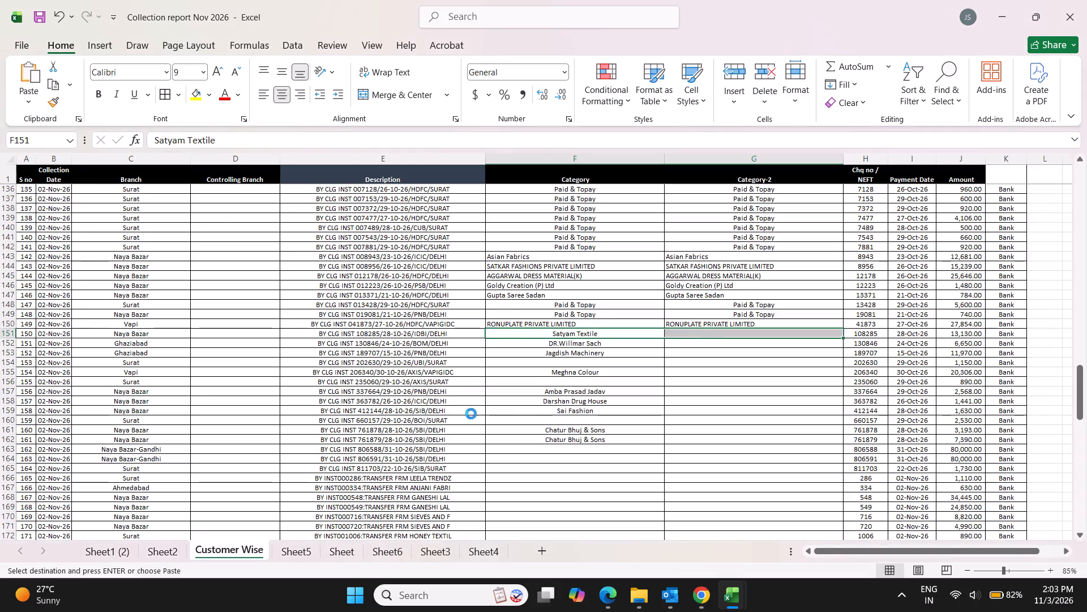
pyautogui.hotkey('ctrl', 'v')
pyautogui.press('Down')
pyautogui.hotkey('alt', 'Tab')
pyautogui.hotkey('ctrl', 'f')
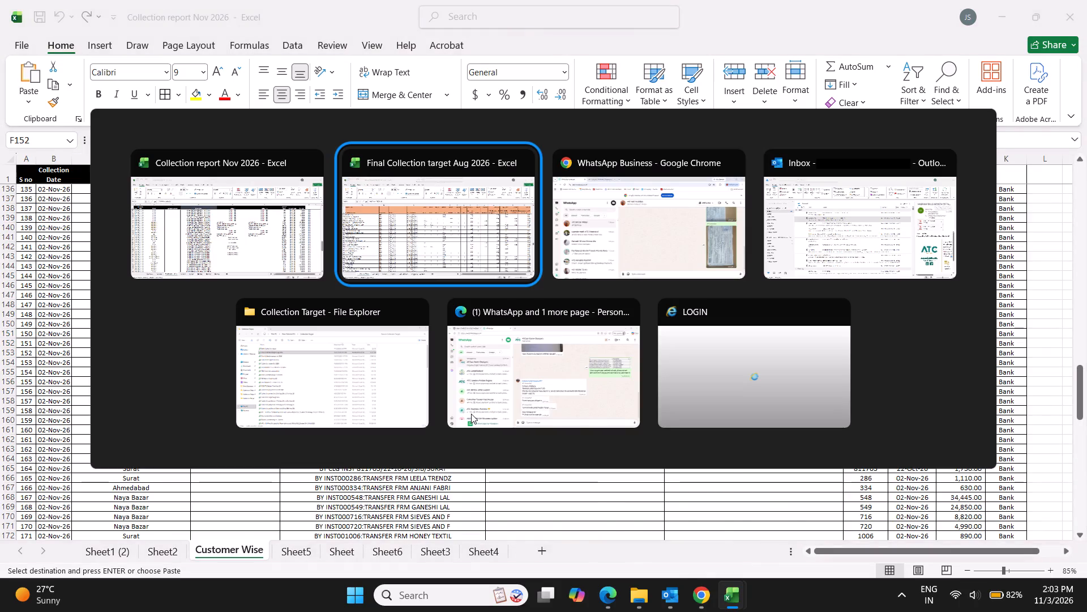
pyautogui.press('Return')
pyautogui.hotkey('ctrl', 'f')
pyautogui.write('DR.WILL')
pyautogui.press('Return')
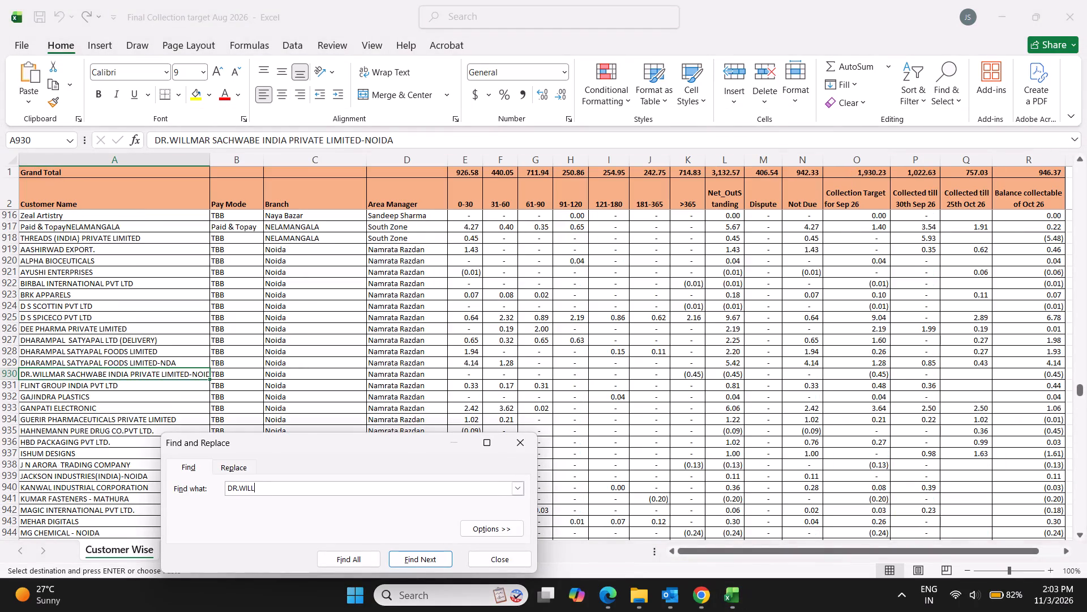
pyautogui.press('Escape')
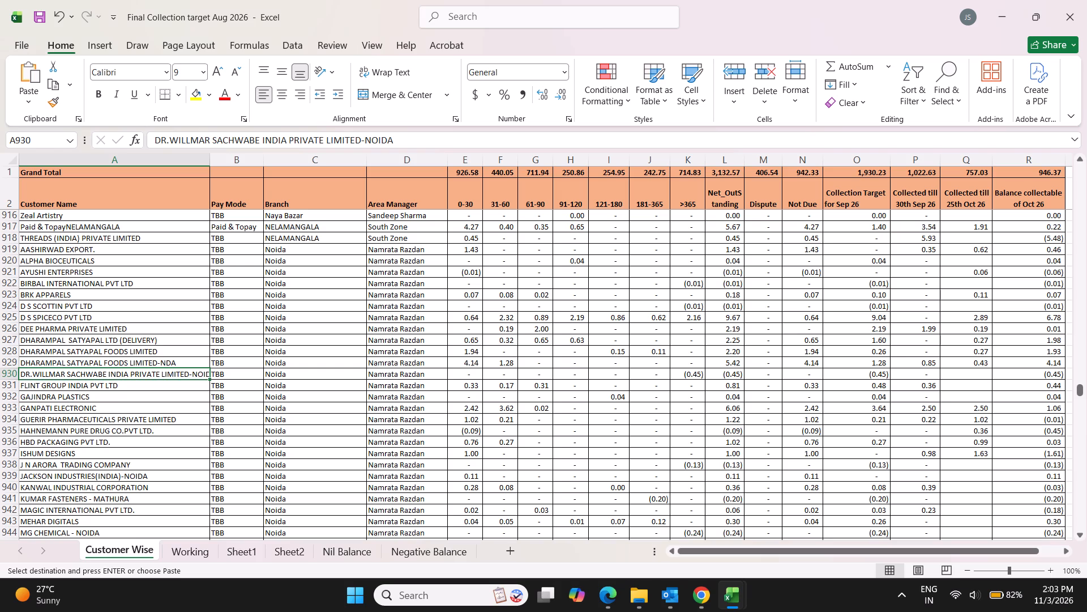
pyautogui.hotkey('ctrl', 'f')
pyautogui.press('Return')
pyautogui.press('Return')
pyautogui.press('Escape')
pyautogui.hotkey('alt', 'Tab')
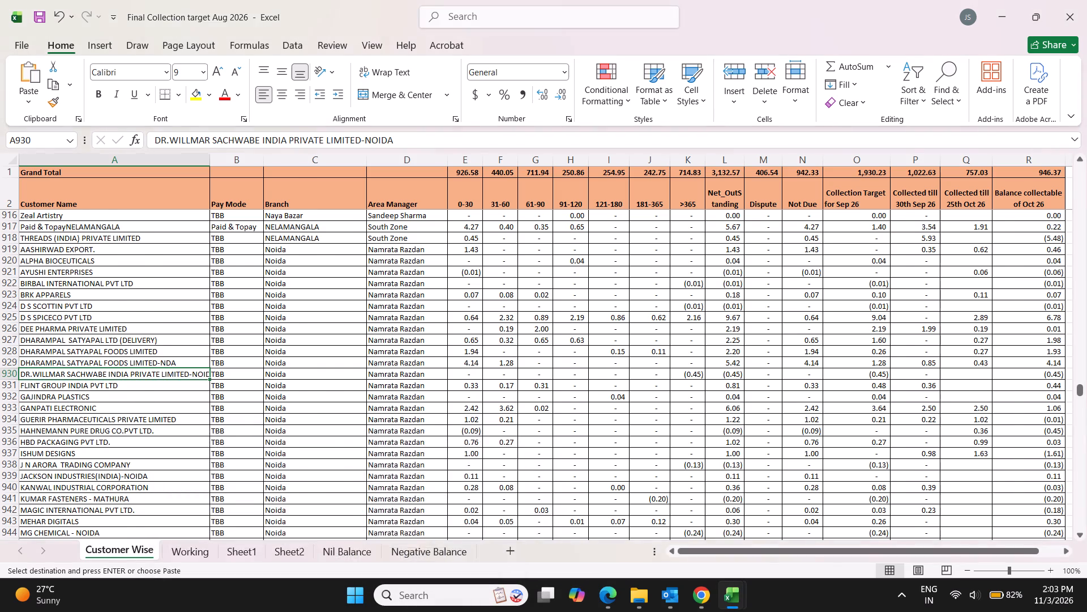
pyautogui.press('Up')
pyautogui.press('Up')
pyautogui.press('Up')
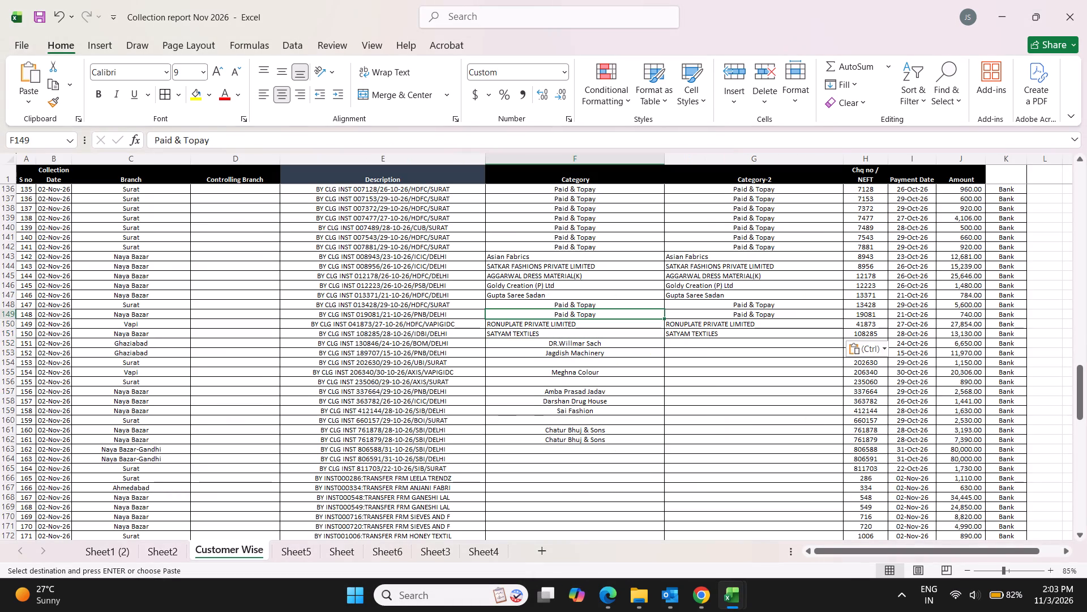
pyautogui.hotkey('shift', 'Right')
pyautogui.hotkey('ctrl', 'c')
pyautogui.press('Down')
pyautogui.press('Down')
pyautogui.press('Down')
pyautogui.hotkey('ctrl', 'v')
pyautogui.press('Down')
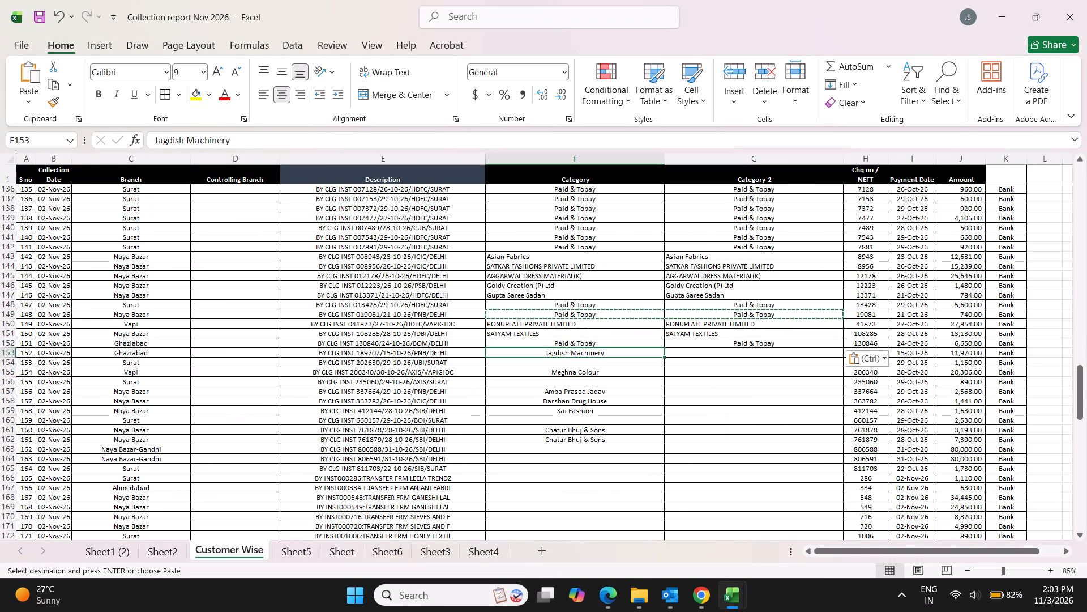
# Search the target customer list for JAGDISH to match the Jagdish Machinery payer in report row 153.
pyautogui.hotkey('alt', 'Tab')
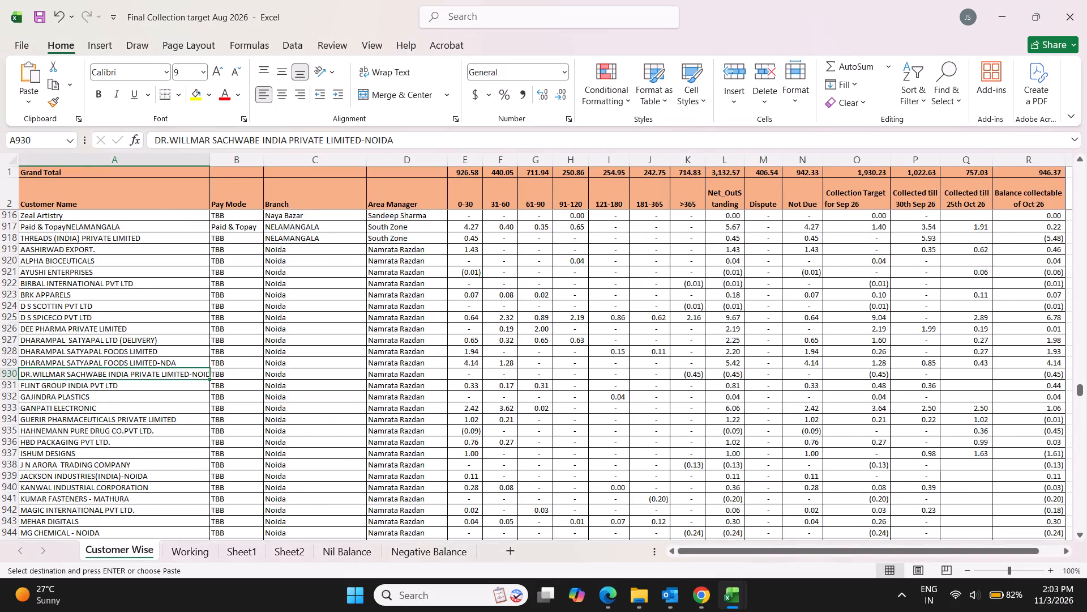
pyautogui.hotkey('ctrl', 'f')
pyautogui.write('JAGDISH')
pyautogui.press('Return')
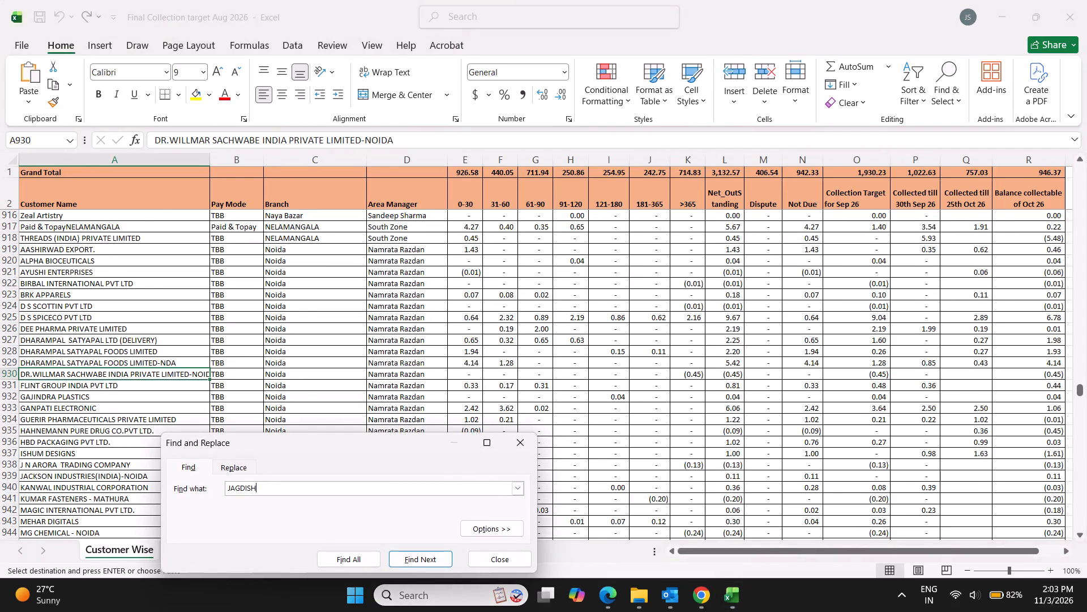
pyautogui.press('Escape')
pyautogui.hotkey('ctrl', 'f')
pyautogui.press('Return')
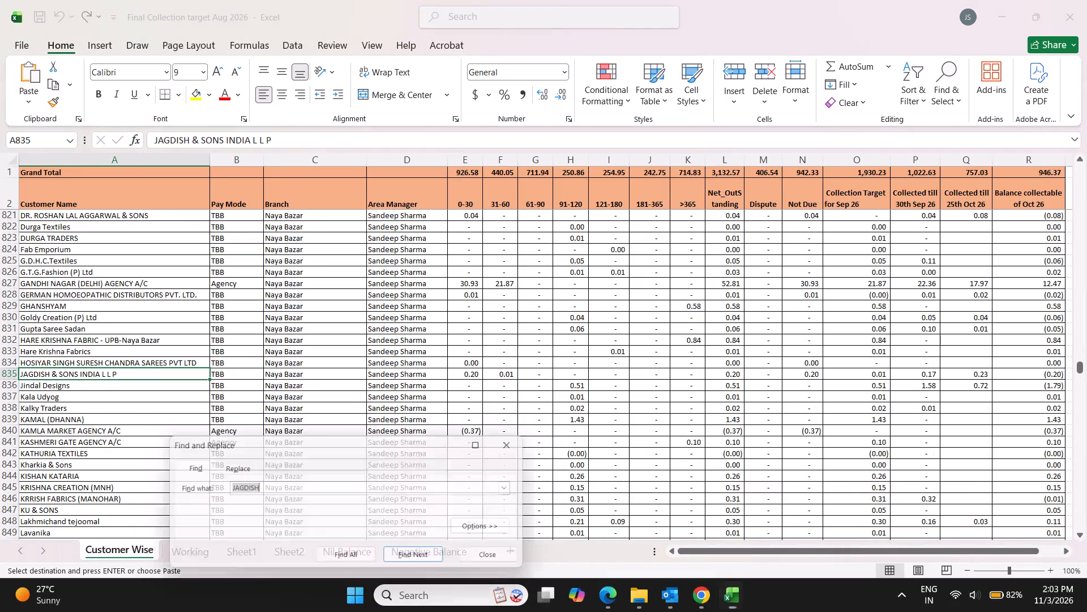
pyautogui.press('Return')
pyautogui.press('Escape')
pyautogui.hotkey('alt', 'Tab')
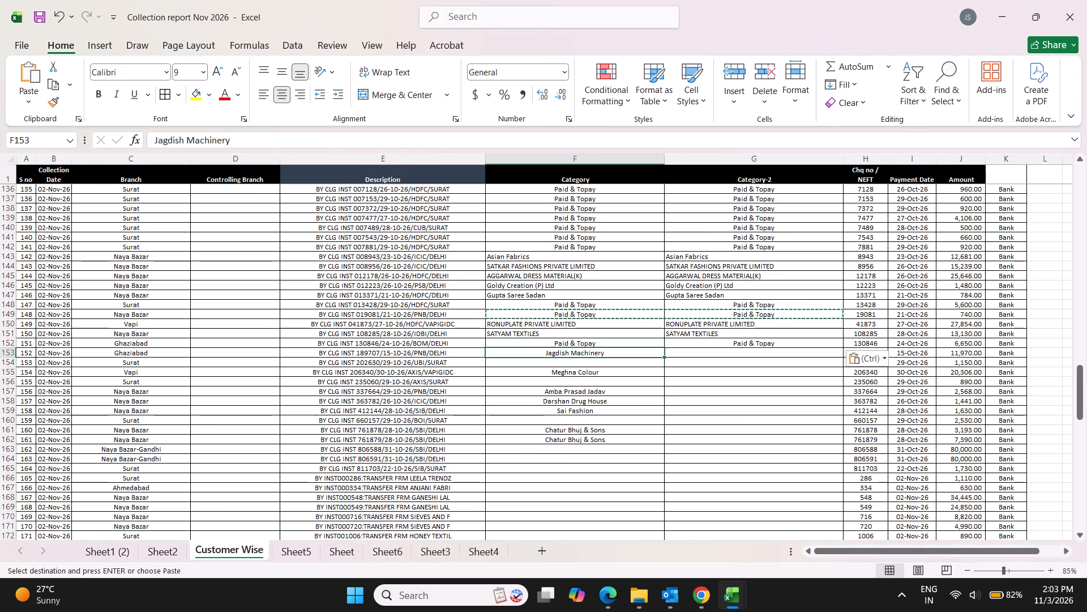
# Fill Paid & Topay down into Category and Category-2 of the Jagdish Machinery row 153 and the blank Surat row 154.
pyautogui.hotkey('shift', 'Right')
pyautogui.hotkey('ctrl', 'd')
pyautogui.press('Down')
pyautogui.hotkey('shift', 'Right')
pyautogui.hotkey('ctrl', 'd')
pyautogui.press('Down')
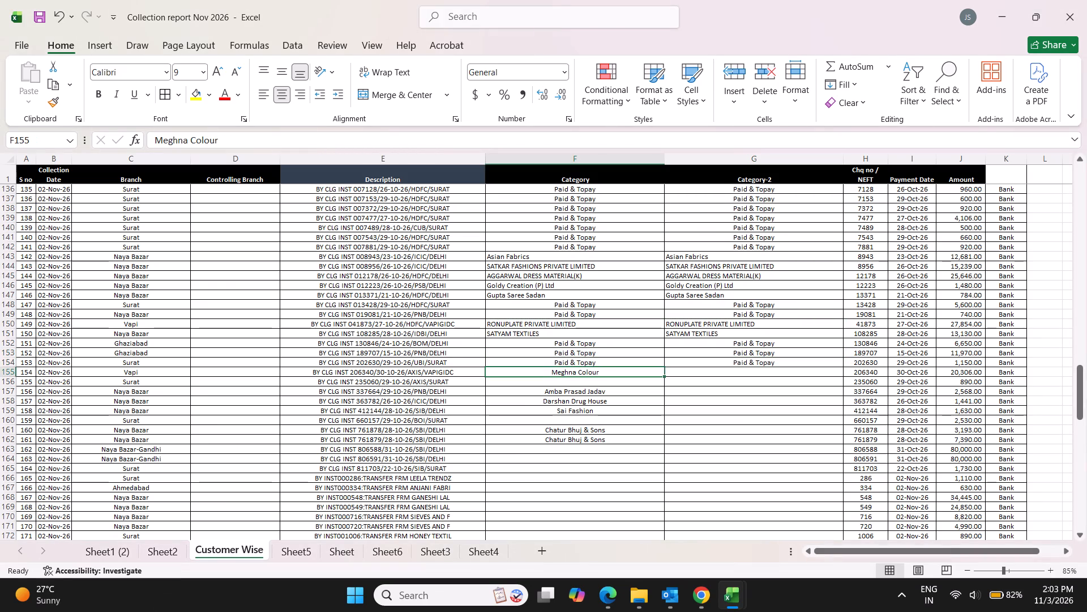
pyautogui.hotkey('alt', 'Tab')
pyautogui.hotkey('ctrl', 'f')
pyautogui.write('MEGHNA COL')
pyautogui.press('Return')
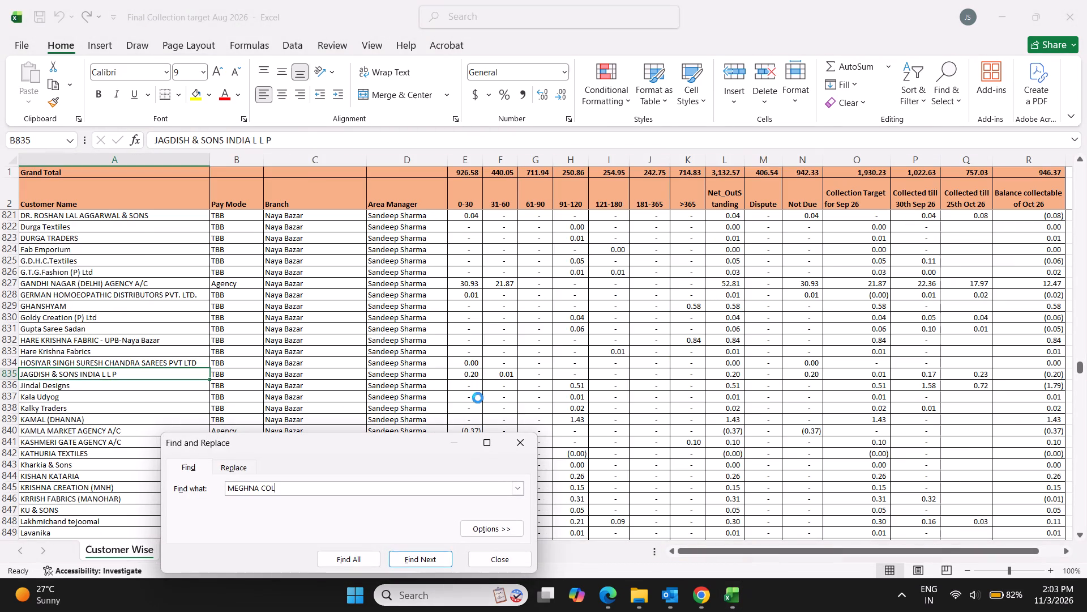
pyautogui.press('Return')
pyautogui.press('Escape')
pyautogui.press('Escape')
pyautogui.hotkey('alt', 'Tab')
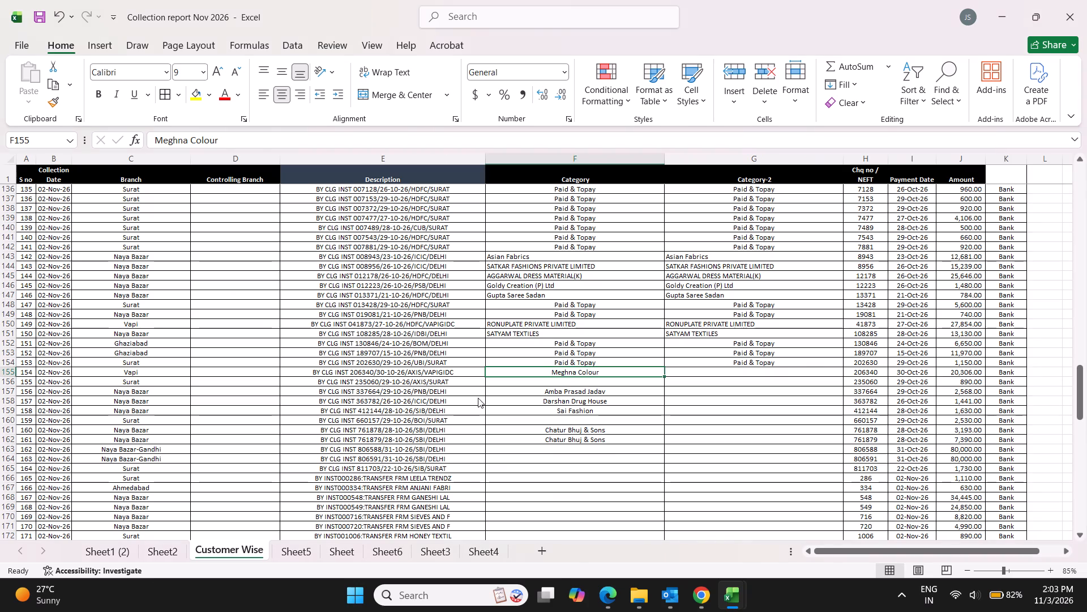
# Fill Paid & Topay down into Category and Category-2 of the Meghna Colour row 155 and the blank Surat row 156.
pyautogui.hotkey('shift', 'Right')
pyautogui.hotkey('ctrl', 'd')
pyautogui.press('Down')
pyautogui.hotkey('shift', 'Right')
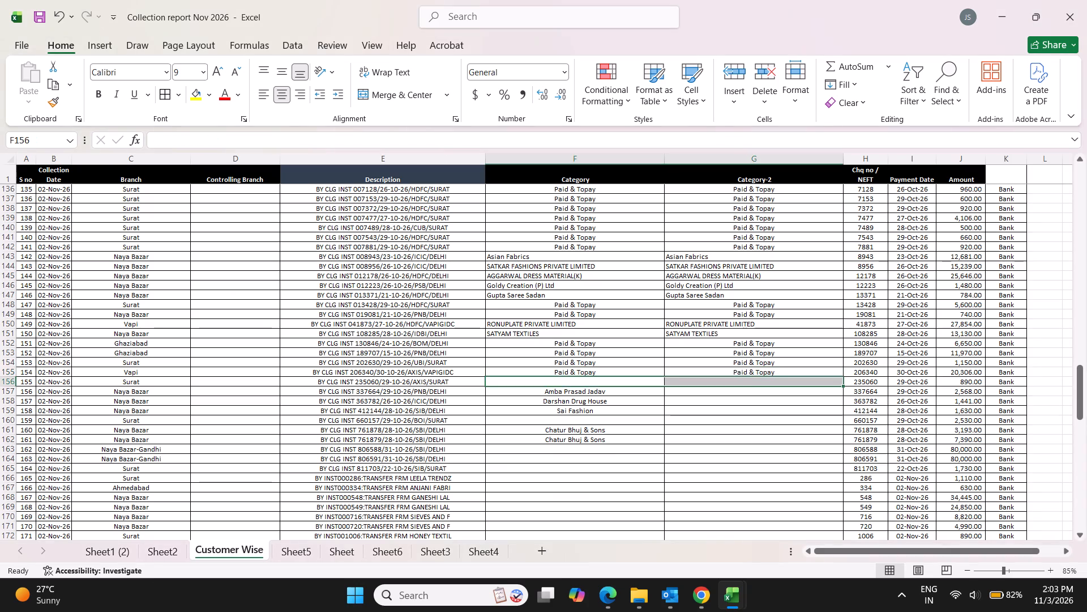
pyautogui.hotkey('ctrl', 'd')
pyautogui.press('Down')
# Search the target customer list for AMBA to match the Naya Bazar payer in report row 157.
pyautogui.hotkey('alt', 'Tab')
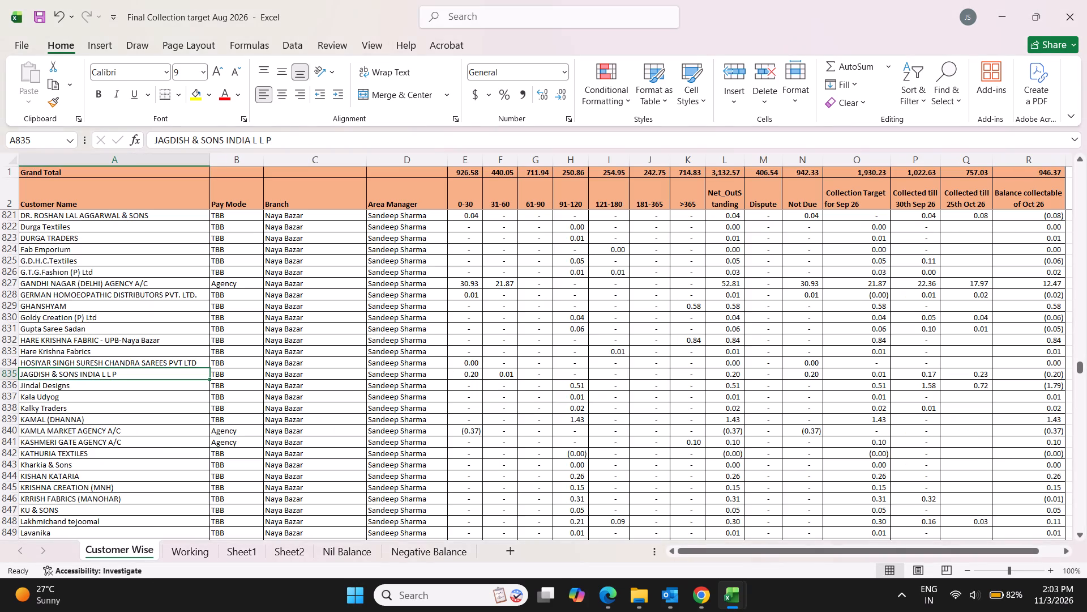
pyautogui.hotkey('ctrl', 'f')
pyautogui.write('AMBA')
pyautogui.press('Return')
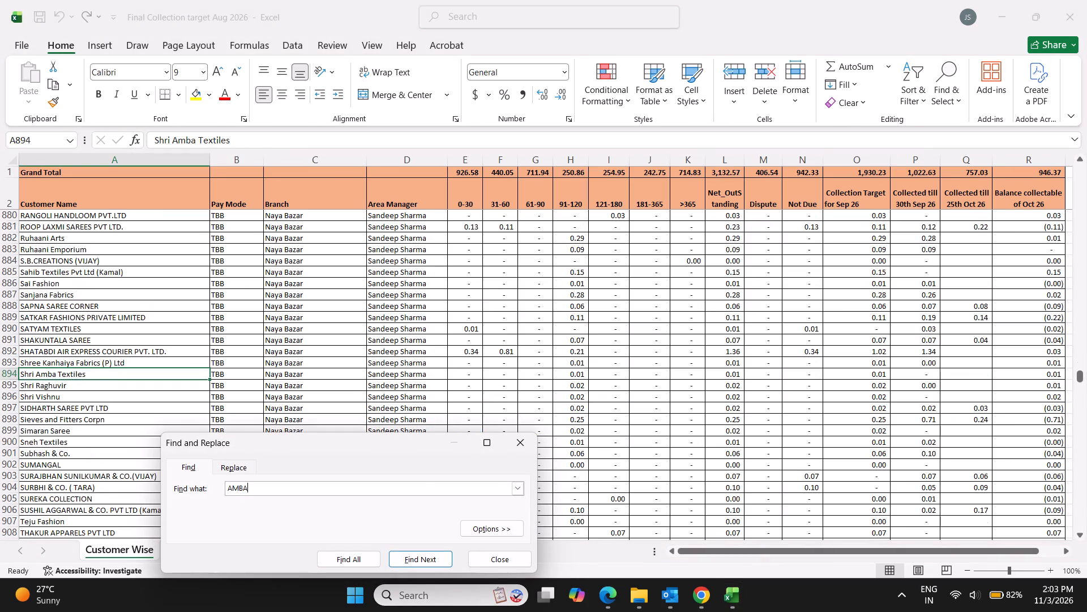
pyautogui.press('Escape')
pyautogui.scroll(17, 276, 391)
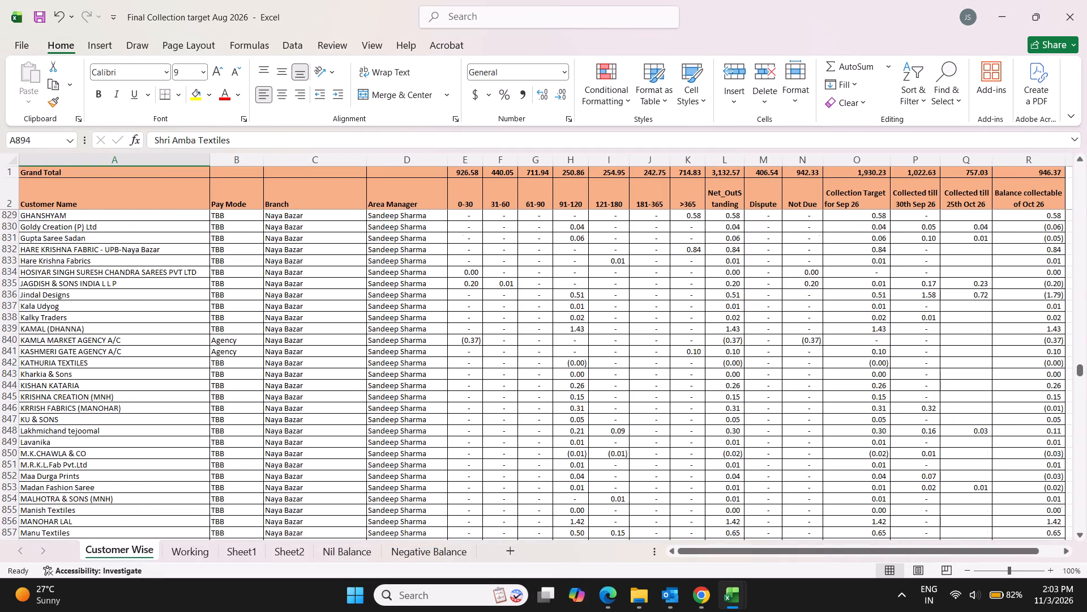
pyautogui.scroll(15, 276, 388)
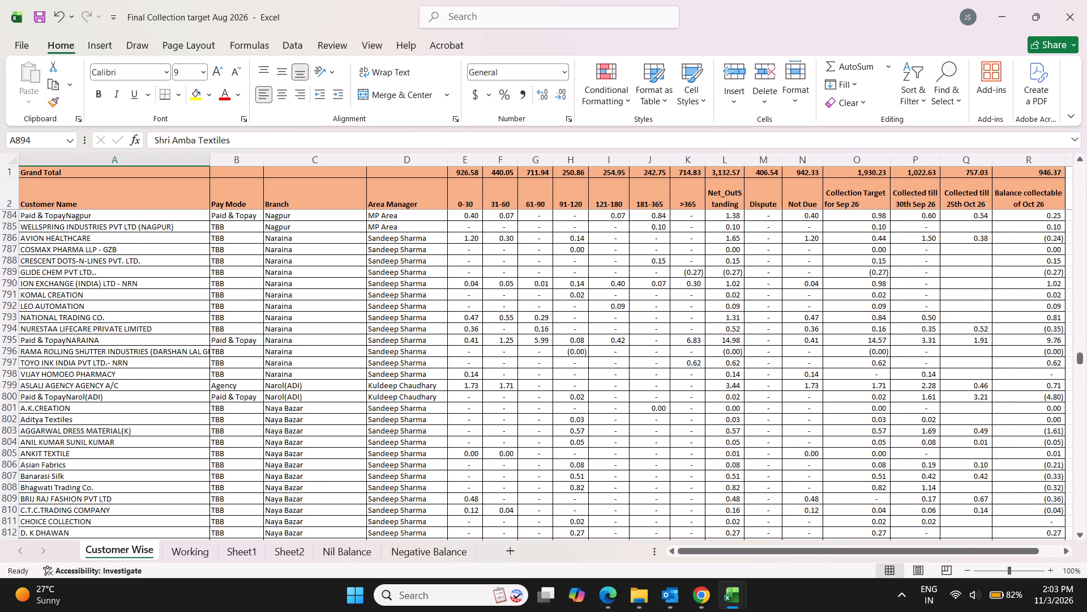
# Fill Paid & Topay down into Category and Category-2 of the Naya Bazar receipt in report row 157.
pyautogui.hotkey('alt', 'Tab')
pyautogui.hotkey('shift', 'Right')
pyautogui.hotkey('ctrl', 'd')
pyautogui.press('Down')
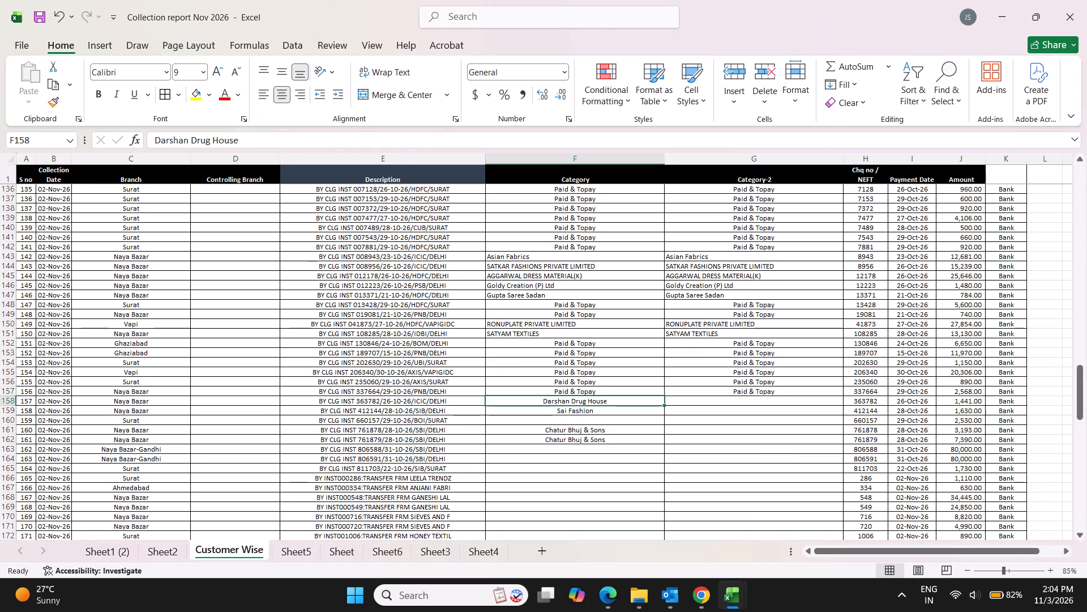
# Look through the Naya Bazar customers in the target list for Darshan Drug House, the payer in report row 158.
pyautogui.hotkey('alt', 'Tab')
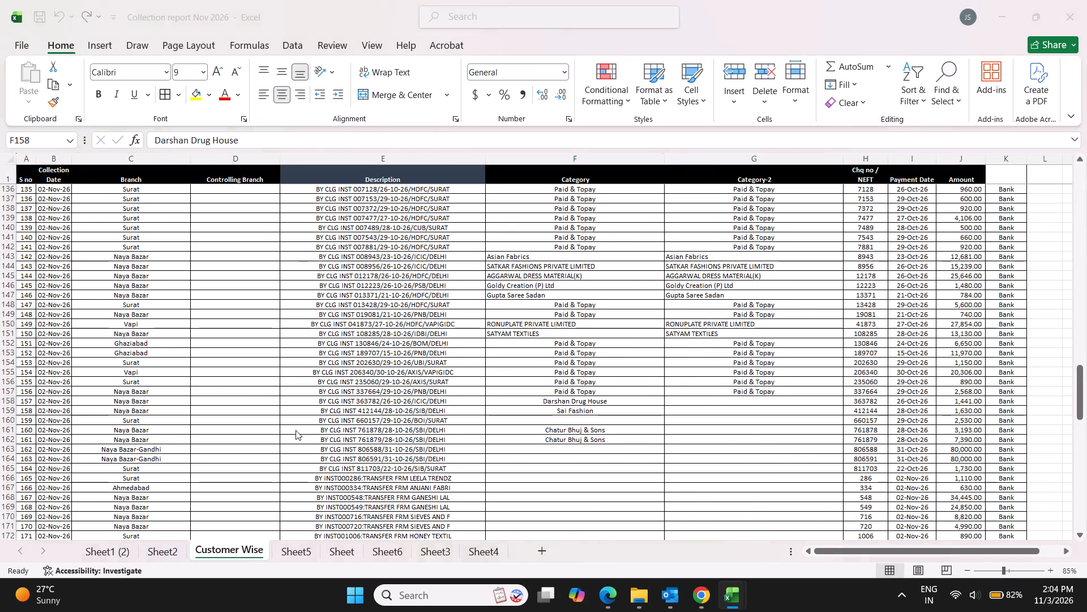
pyautogui.scroll(-7, 210, 422)
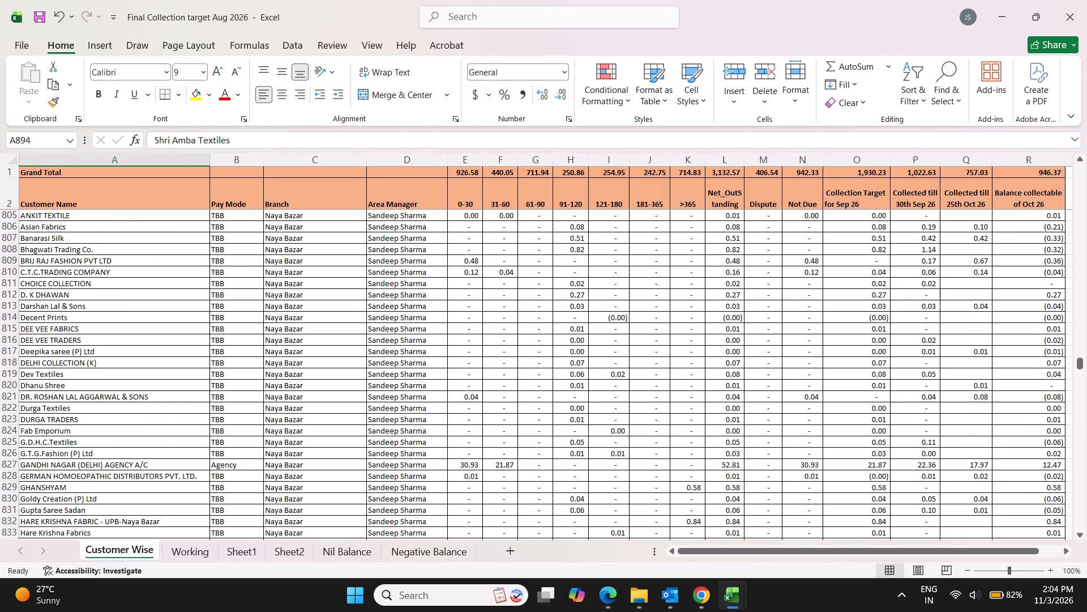
pyautogui.scroll(-9, 226, 428)
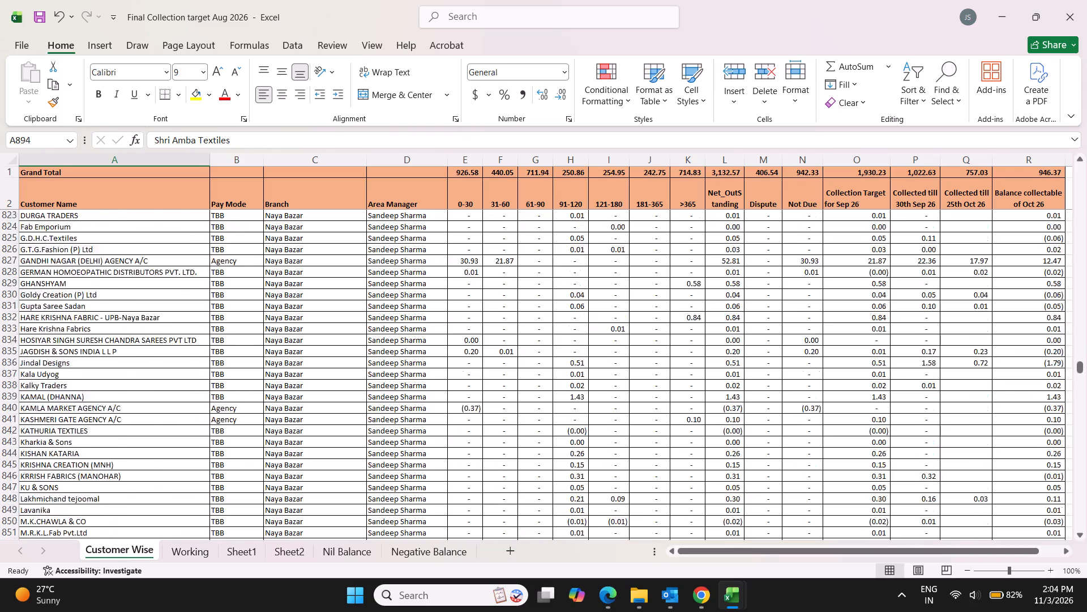
pyautogui.scroll(7, 245, 430)
pyautogui.hotkey('alt', 'Tab')
pyautogui.click(477, 212)
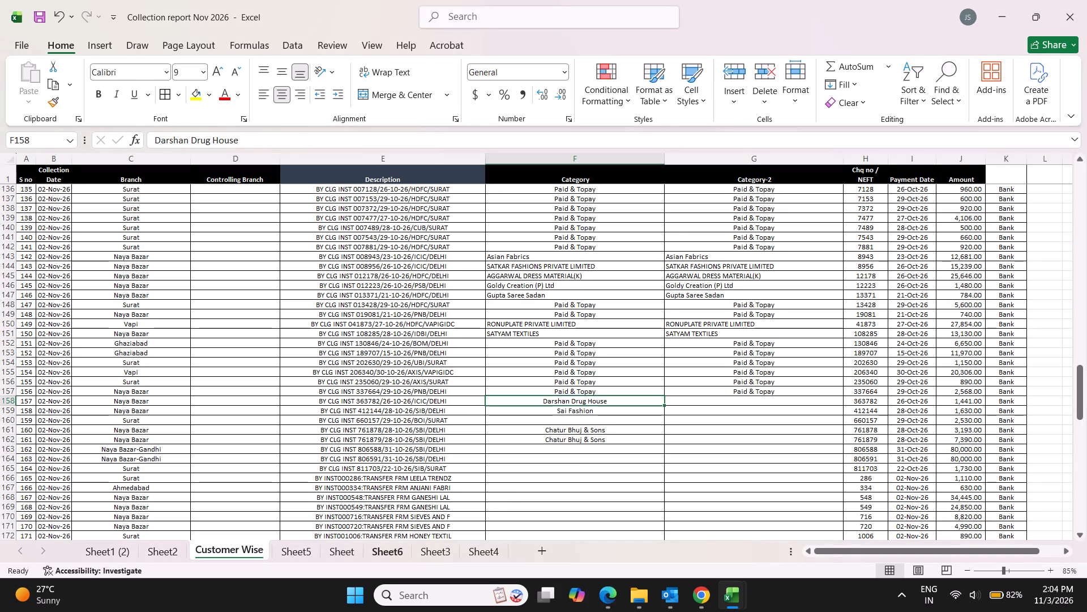
pyautogui.hotkey('alt', 'Tab')
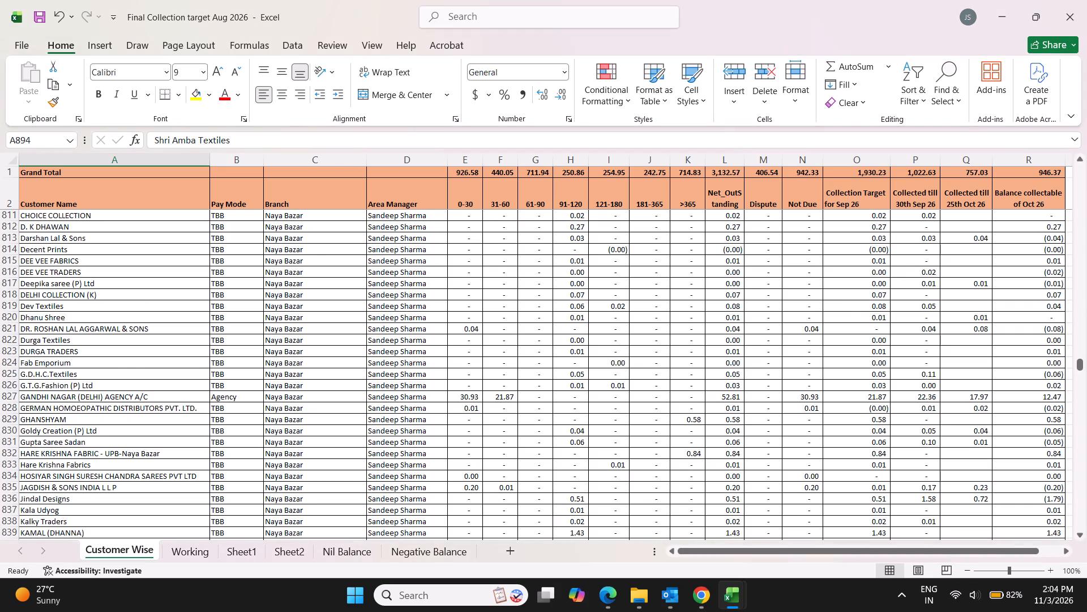
pyautogui.hotkey('alt', 'Tab')
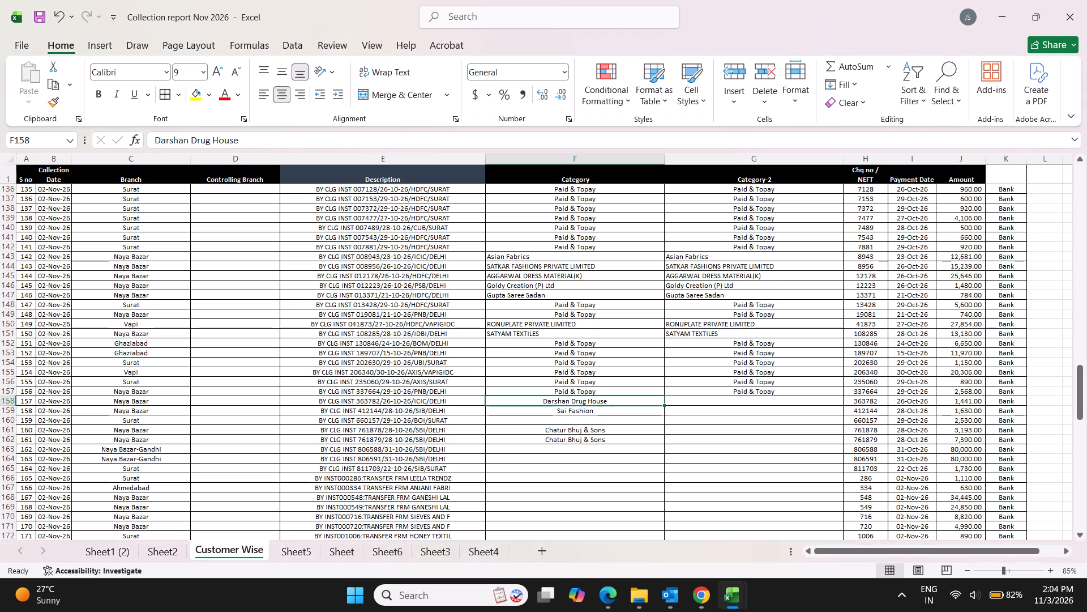
pyautogui.hotkey('alt', 'Tab')
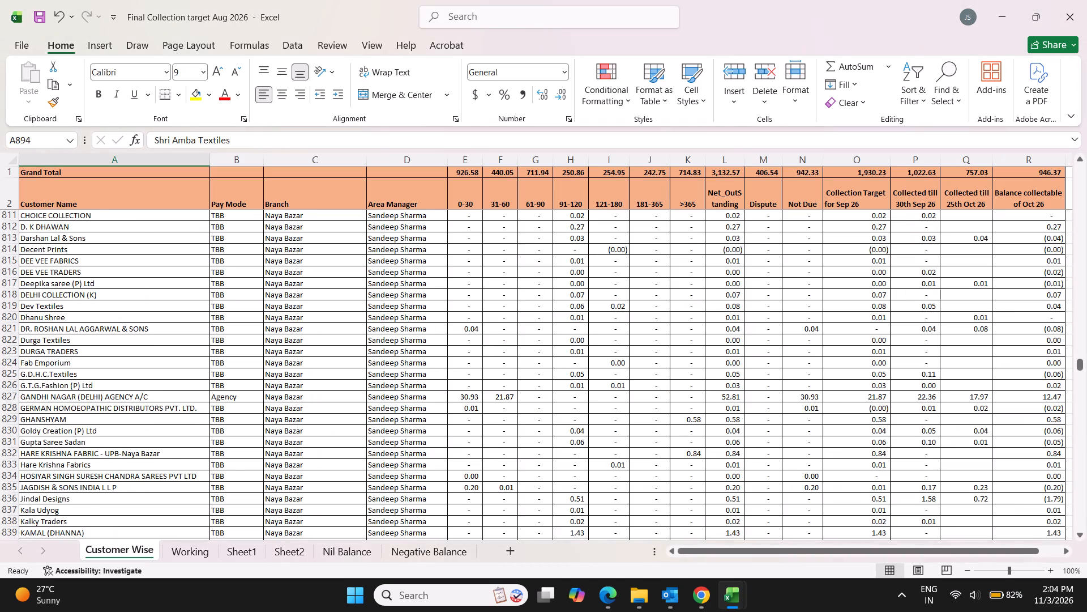
pyautogui.scroll(3, 289, 382)
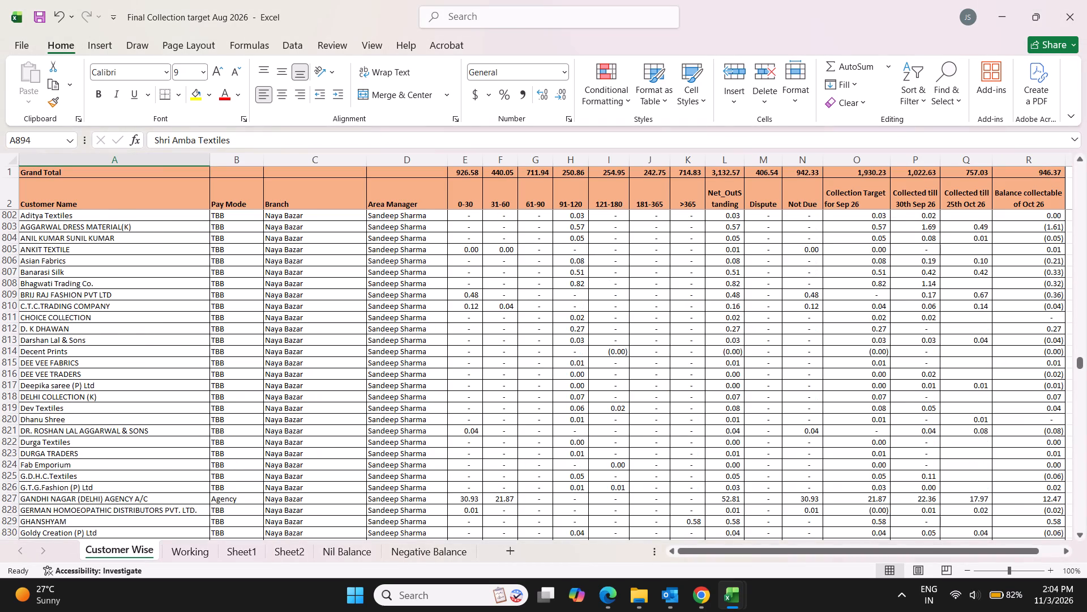
pyautogui.hotkey('alt', 'Tab')
pyautogui.hotkey('alt', 'Tab')
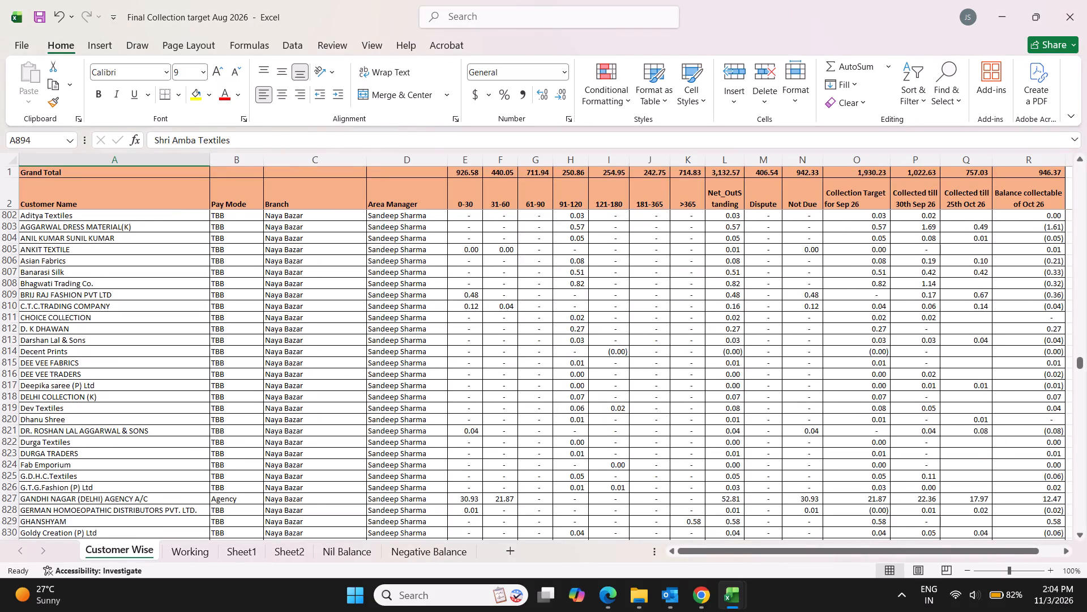
pyautogui.hotkey('alt', 'Tab')
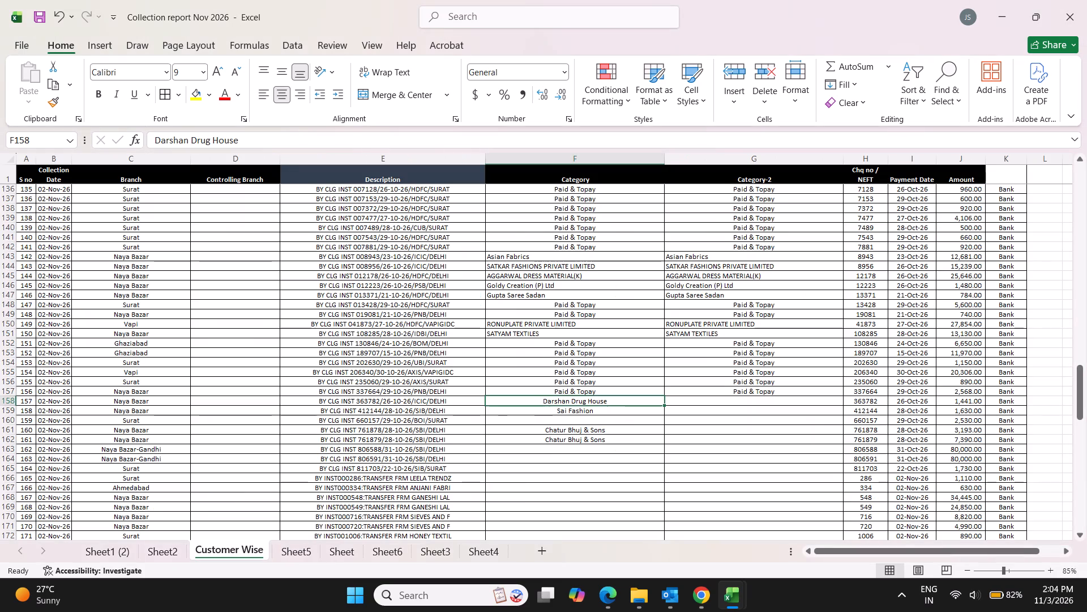
pyautogui.hotkey('alt', 'Tab')
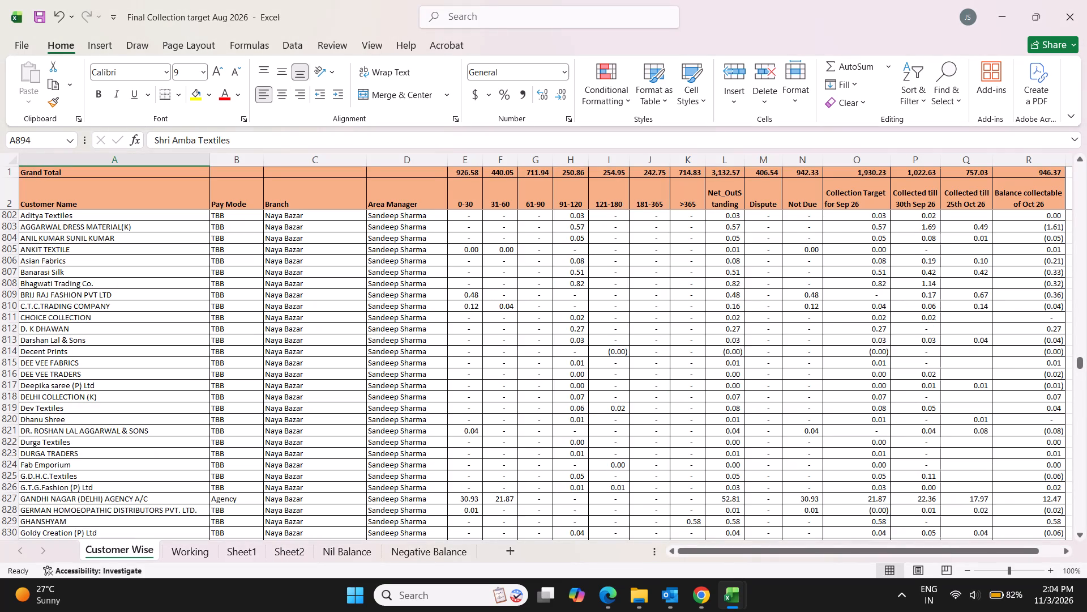
pyautogui.hotkey('alt', 'Tab')
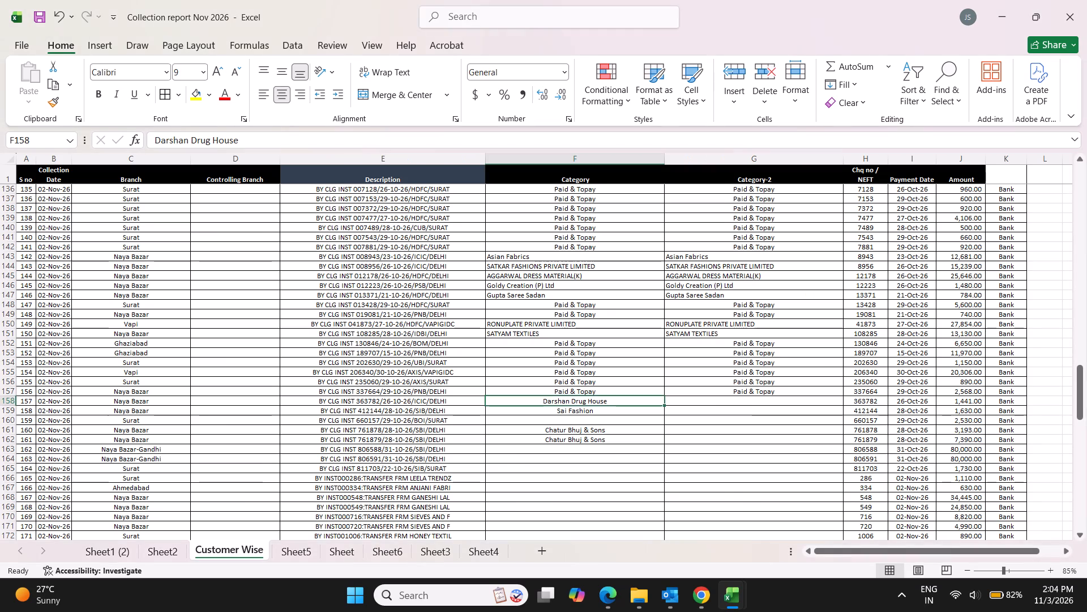
# Fill Paid & Topay down into Category and Category-2 of the Darshan Drug House row 158.
pyautogui.hotkey('shift', 'Right')
pyautogui.hotkey('ctrl', 'd')
pyautogui.press('Down')
# Copy Sai Fashion from the target customer list into Category and Category-2 of report row 159.
pyautogui.hotkey('alt', 'Tab')
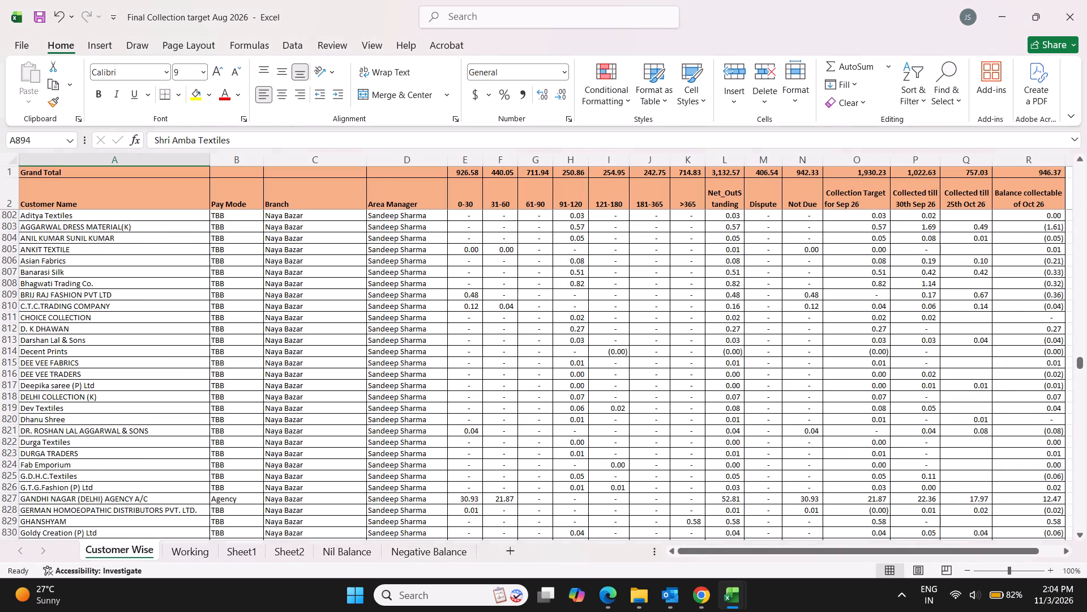
pyautogui.scroll(-15, 133, 454)
pyautogui.scroll(-6, 133, 454)
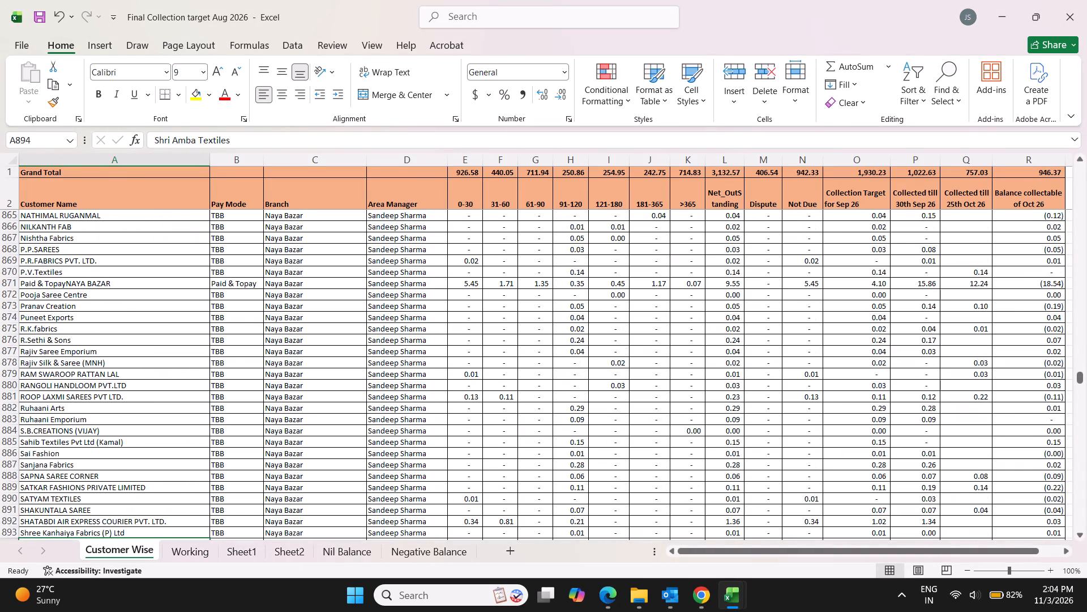
pyautogui.hotkey('alt', 'Tab')
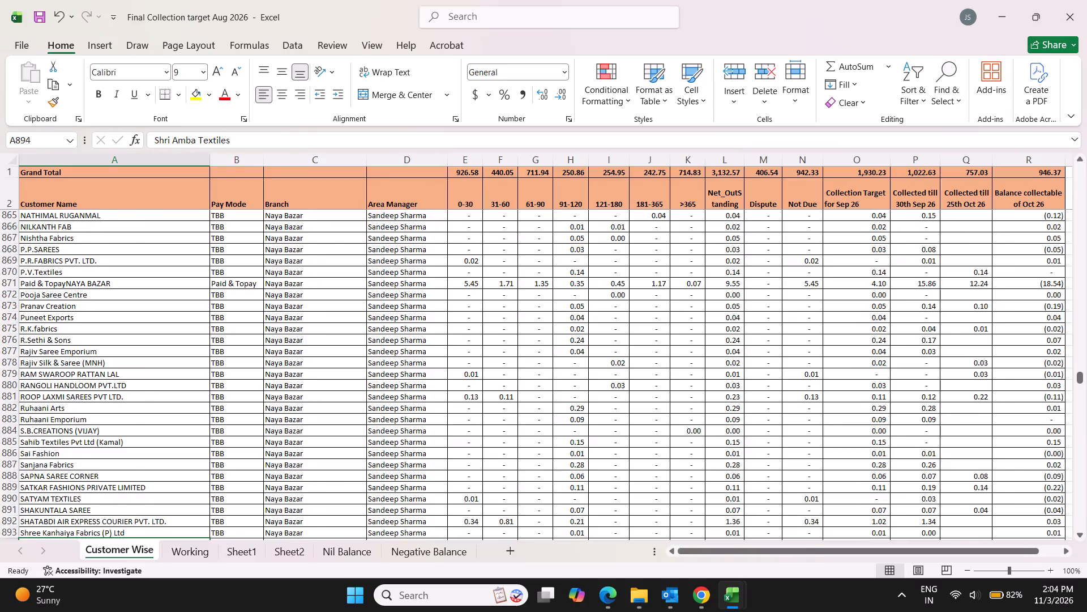
pyautogui.hotkey('alt', 'Tab')
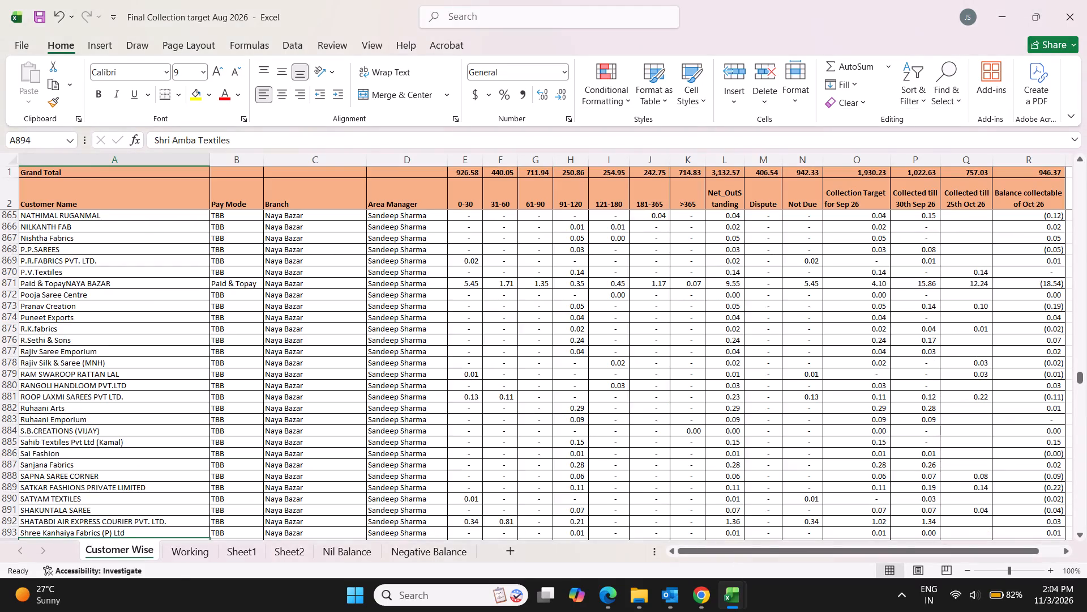
pyautogui.hotkey('ctrl', 'c')
pyautogui.click(128, 453)
pyautogui.hotkey('ctrl', 'c')
pyautogui.hotkey('alt', 'Tab')
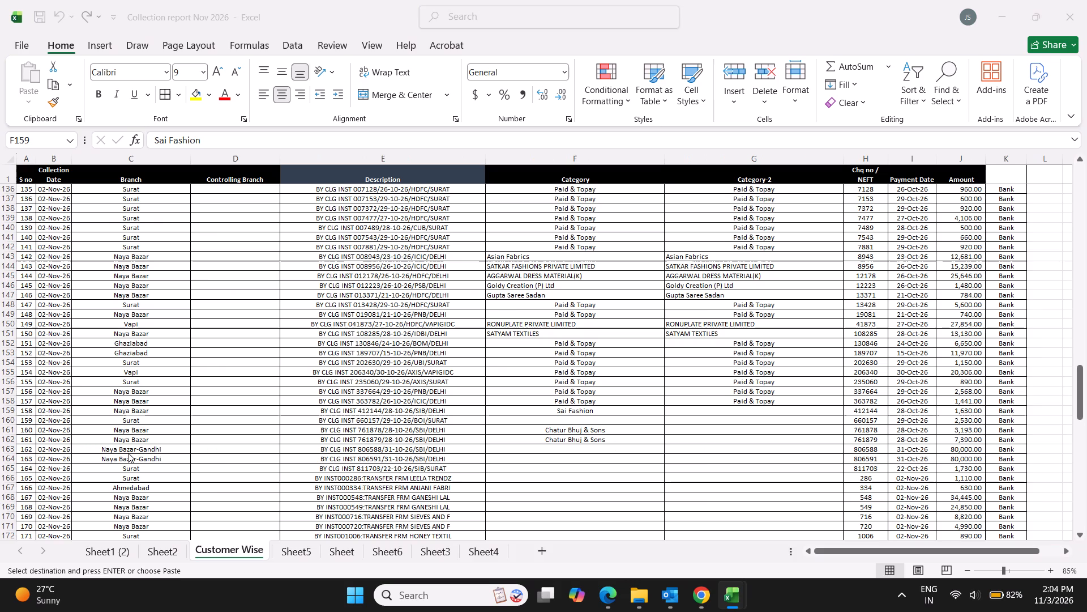
pyautogui.hotkey('shift', 'Right')
pyautogui.hotkey('ctrl', 'v')
pyautogui.press('Down')
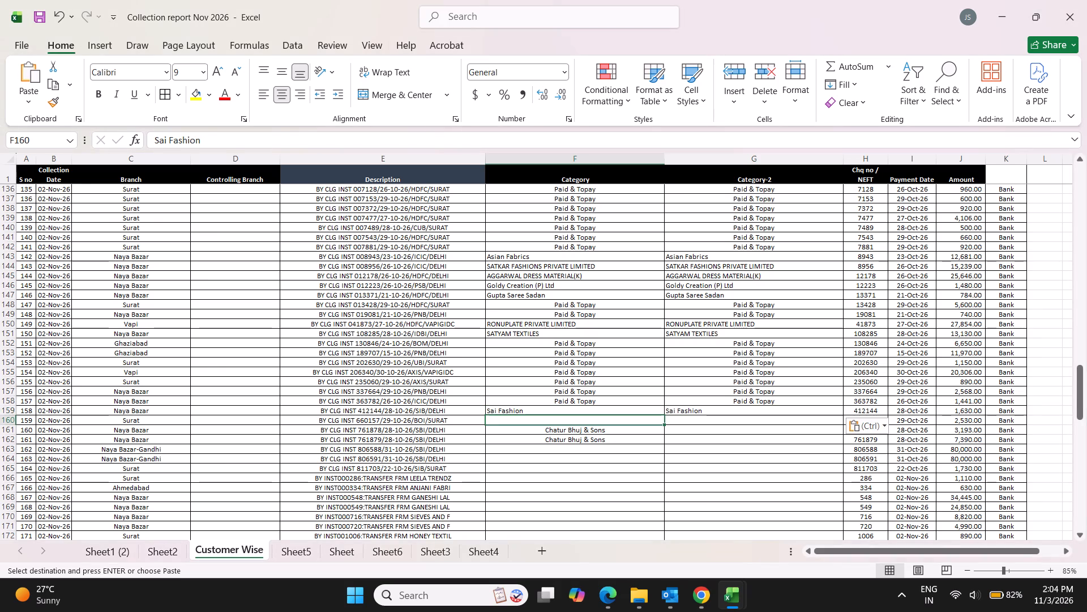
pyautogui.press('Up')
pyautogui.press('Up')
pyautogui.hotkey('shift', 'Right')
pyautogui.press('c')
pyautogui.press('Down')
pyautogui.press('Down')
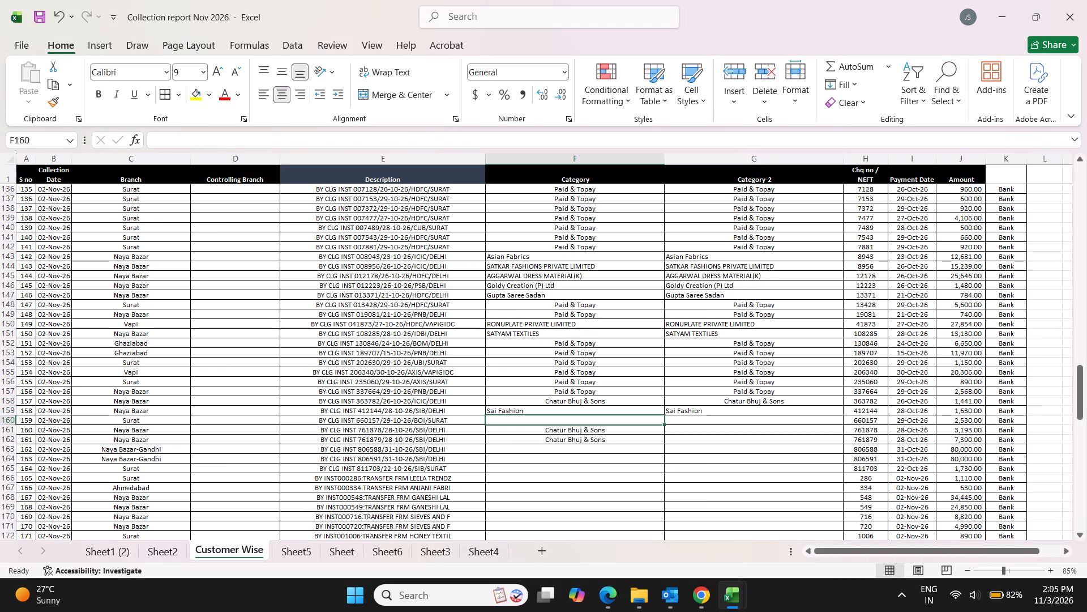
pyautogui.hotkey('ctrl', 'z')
# Copy Paid & Topay from row 157 into Category and Category-2 of the blank Surat row 160.
pyautogui.press('Up')
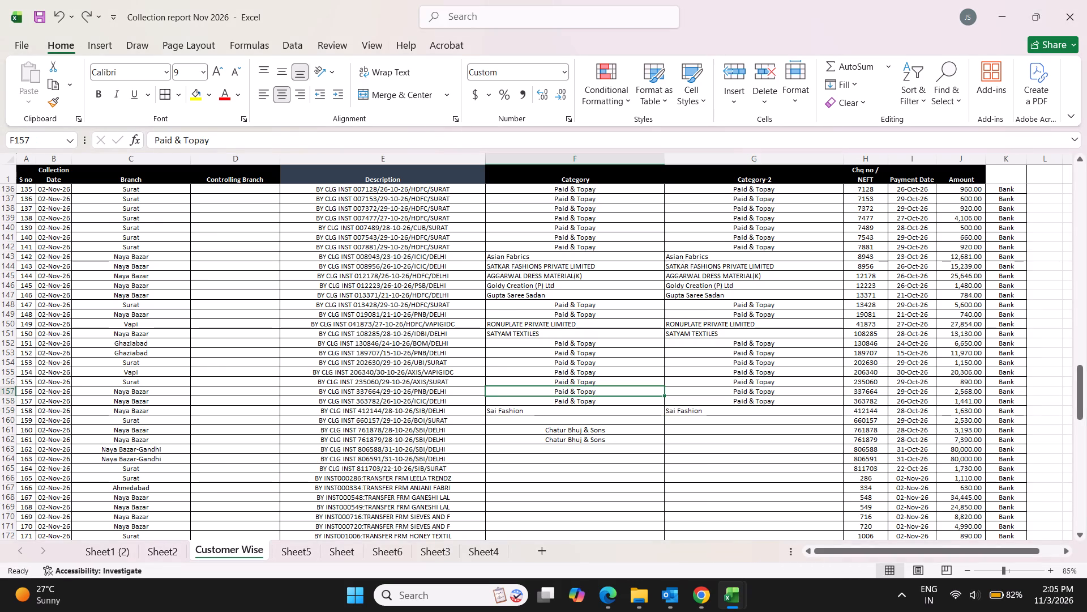
pyautogui.hotkey('shift', 'Right')
pyautogui.hotkey('ctrl', 'c')
pyautogui.press('Down')
pyautogui.press('Down')
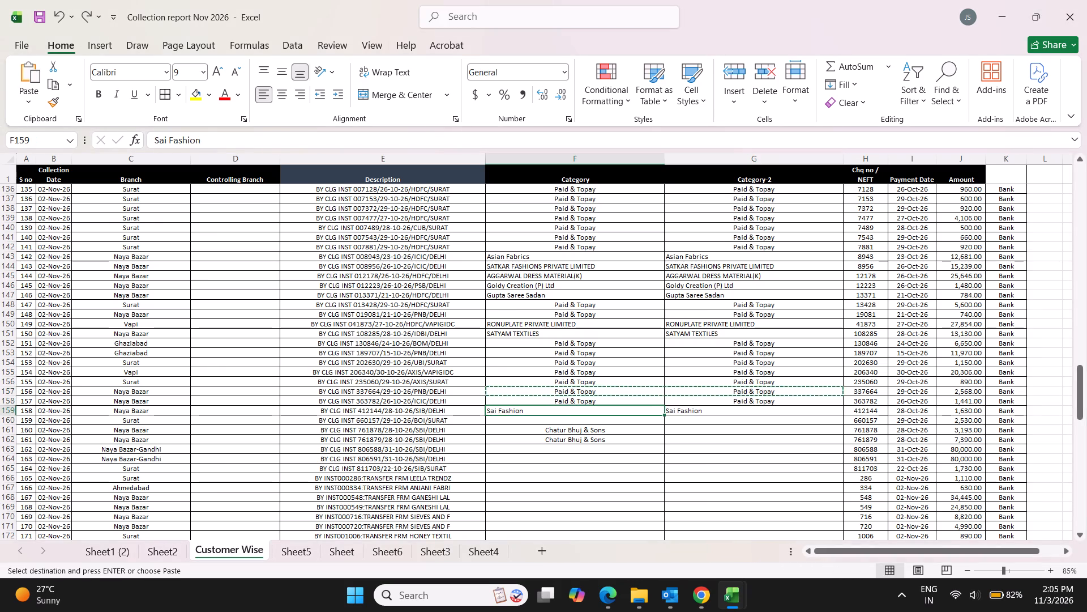
pyautogui.press('Down')
pyautogui.hotkey('ctrl', 'v')
pyautogui.press('Down')
pyautogui.press('Escape')
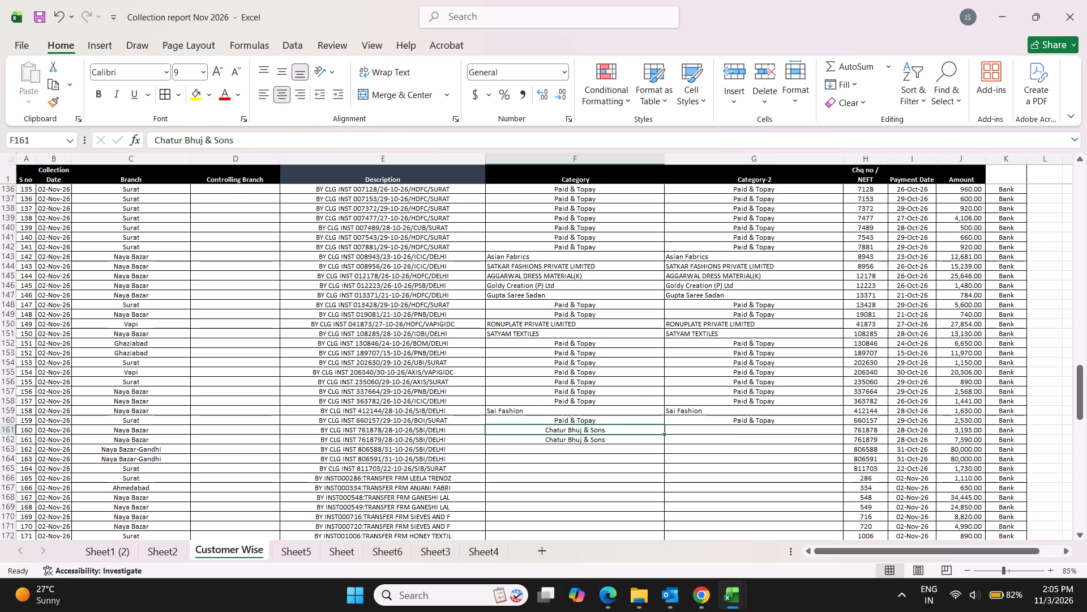
# Check the Naya Bazar customers for Chatur Bhuj & Sons and fill Paid & Topay into both category columns of report rows 161 and 162.
pyautogui.hotkey('alt', 'Tab')
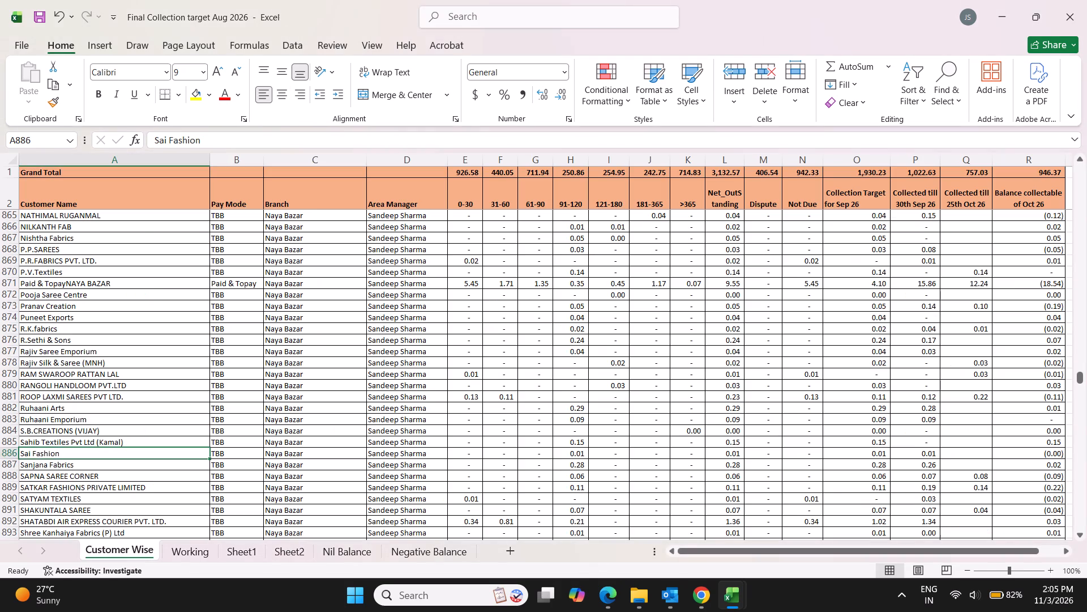
pyautogui.scroll(20, 341, 398)
pyautogui.scroll(2, 341, 398)
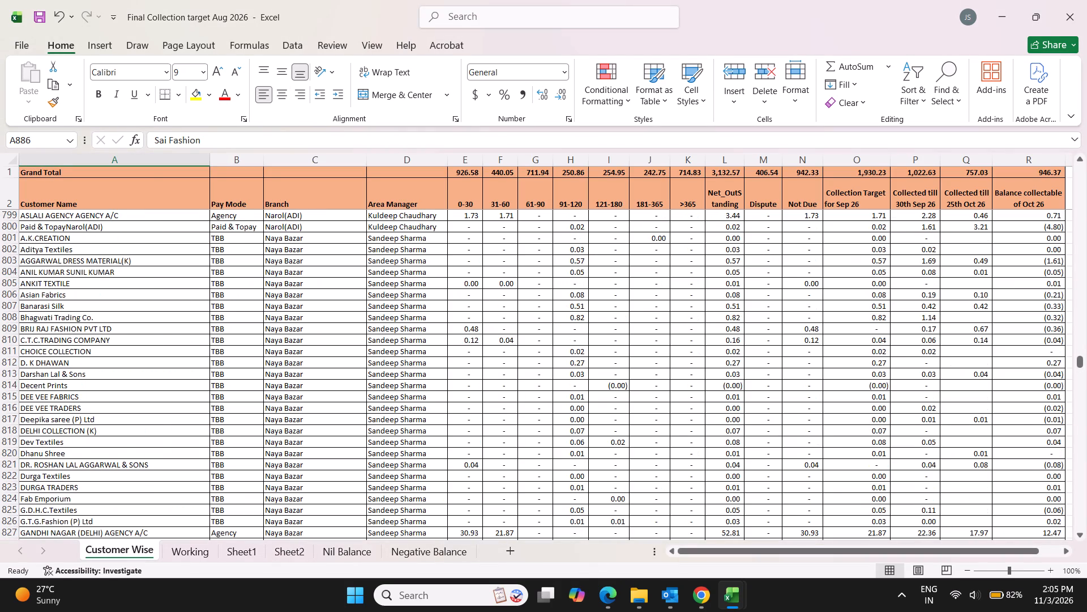
pyautogui.hotkey('alt', 'Tab')
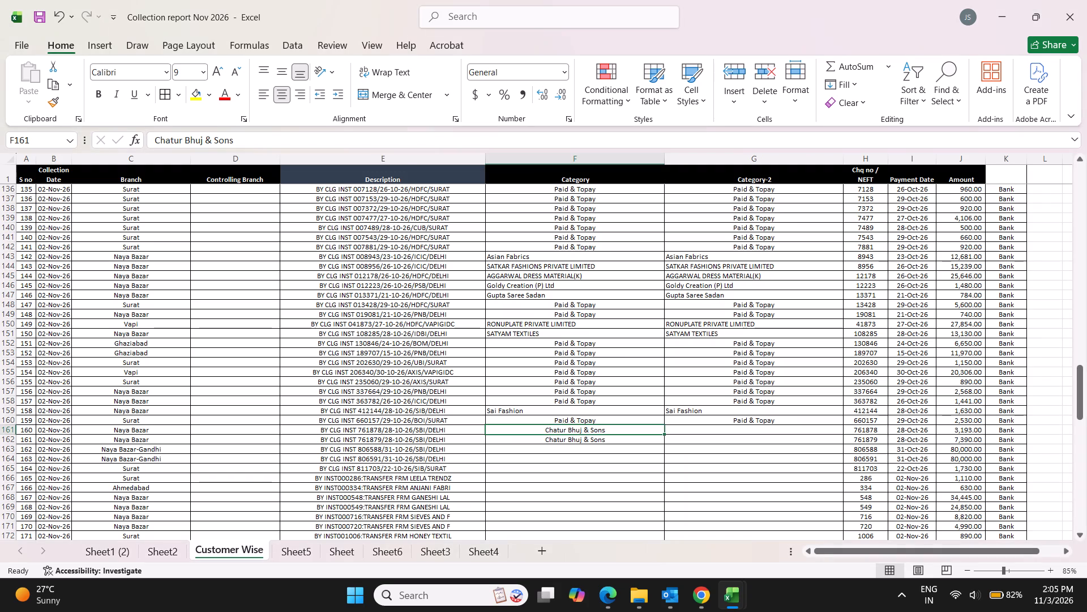
pyautogui.press('Up')
pyautogui.hotkey('shift', 'Right')
pyautogui.hotkey('shift', 'Down')
pyautogui.hotkey('shift', 'Down')
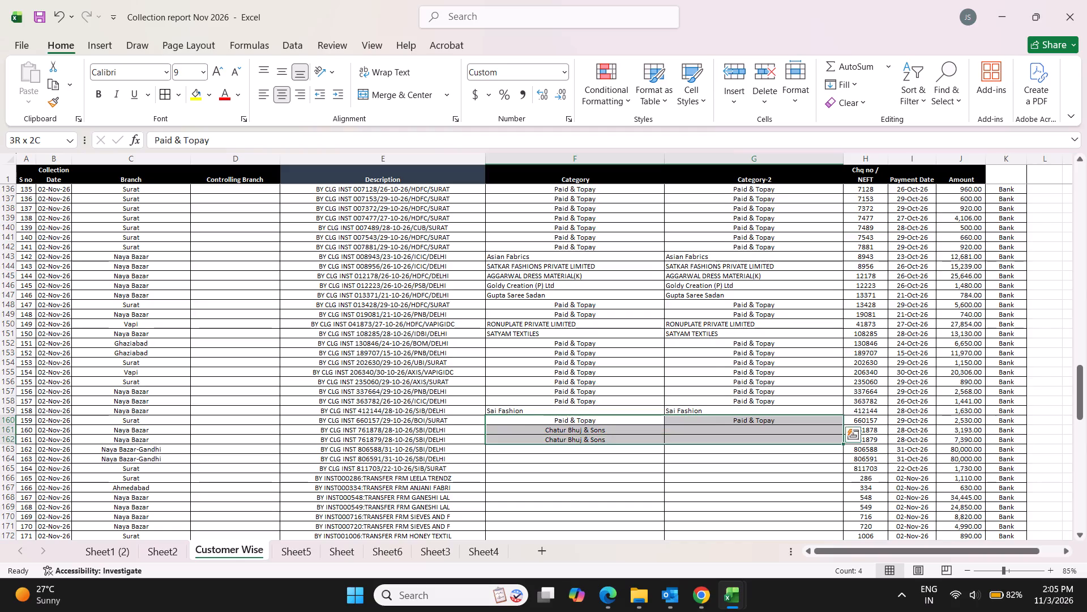
pyautogui.hotkey('ctrl', 'd')
pyautogui.press('Down')
pyautogui.press('Down')
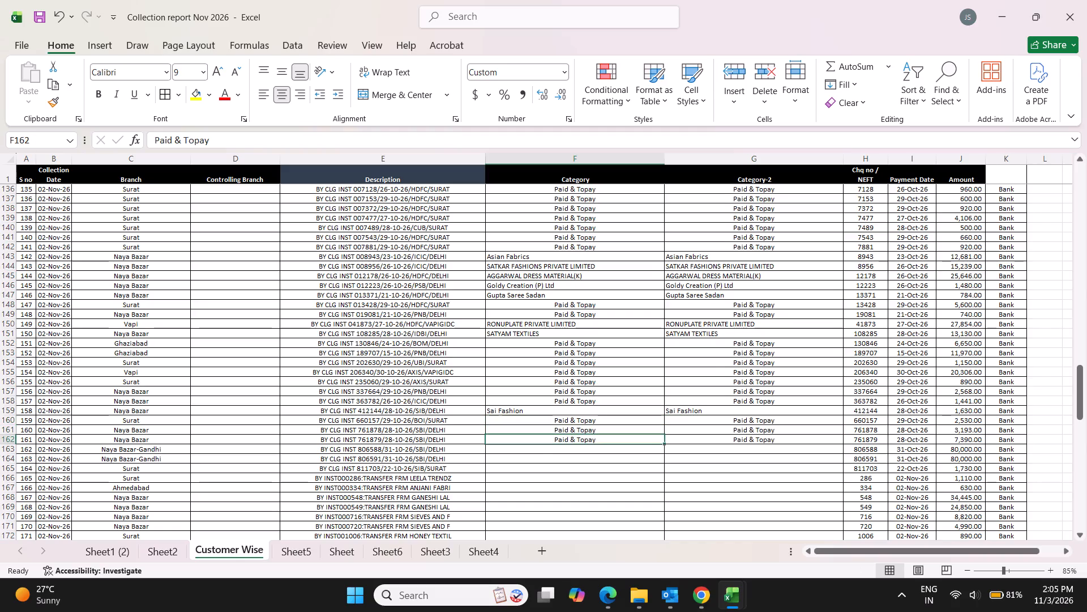
# Copy GANDHI NAGAR (DELHI) AGENCY A/C from the target customer list into Category and Category-2 of report rows 163 and 164.
pyautogui.press('Down')
pyautogui.press('Down')
pyautogui.press('Up')
pyautogui.hotkey('alt', 'Tab')
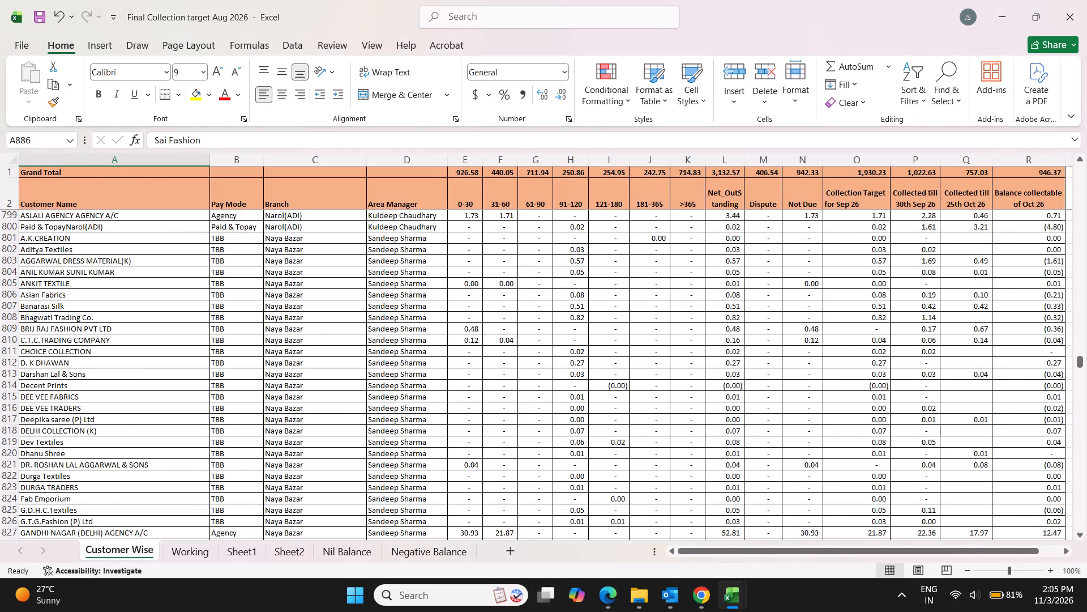
pyautogui.scroll(-4, 143, 411)
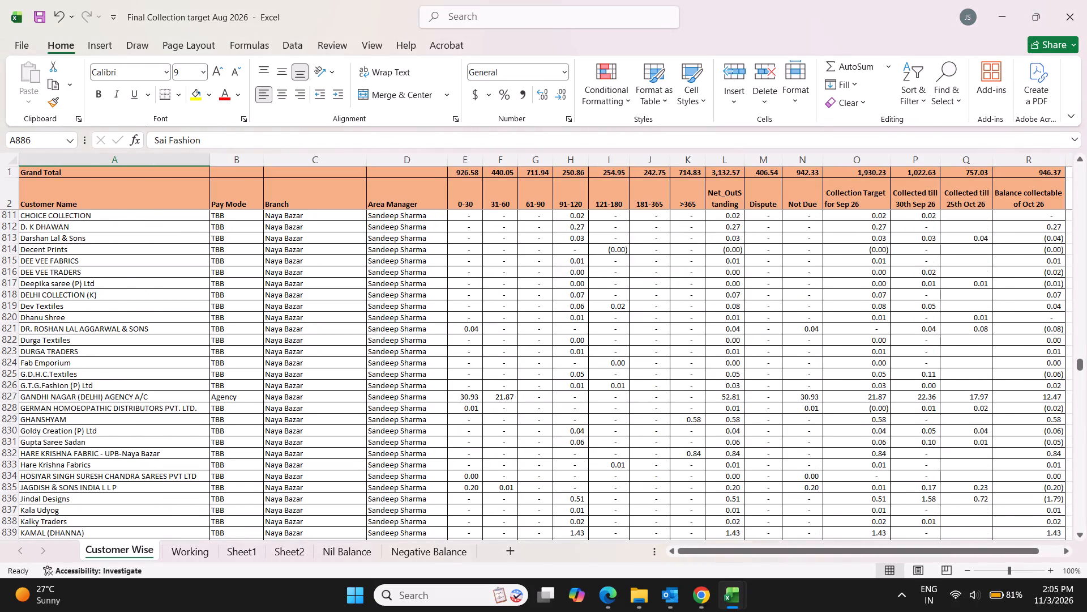
pyautogui.click(127, 401)
pyautogui.hotkey('ctrl', 'c')
pyautogui.hotkey('alt', 'Tab')
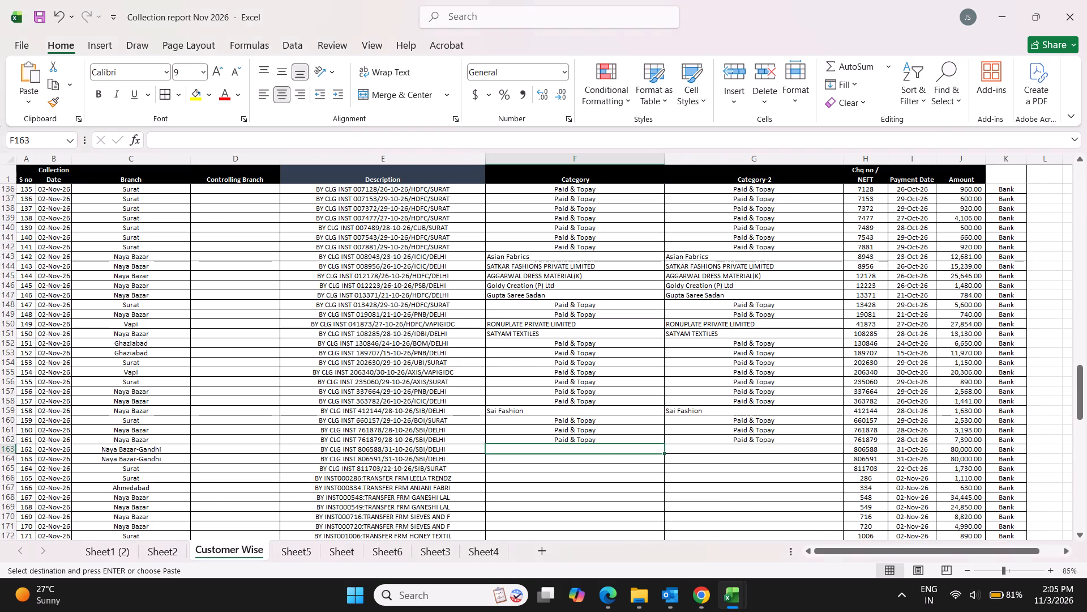
pyautogui.hotkey('shift', 'Down')
pyautogui.hotkey('shift', 'Right')
pyautogui.hotkey('ctrl', 'v')
pyautogui.press('Down')
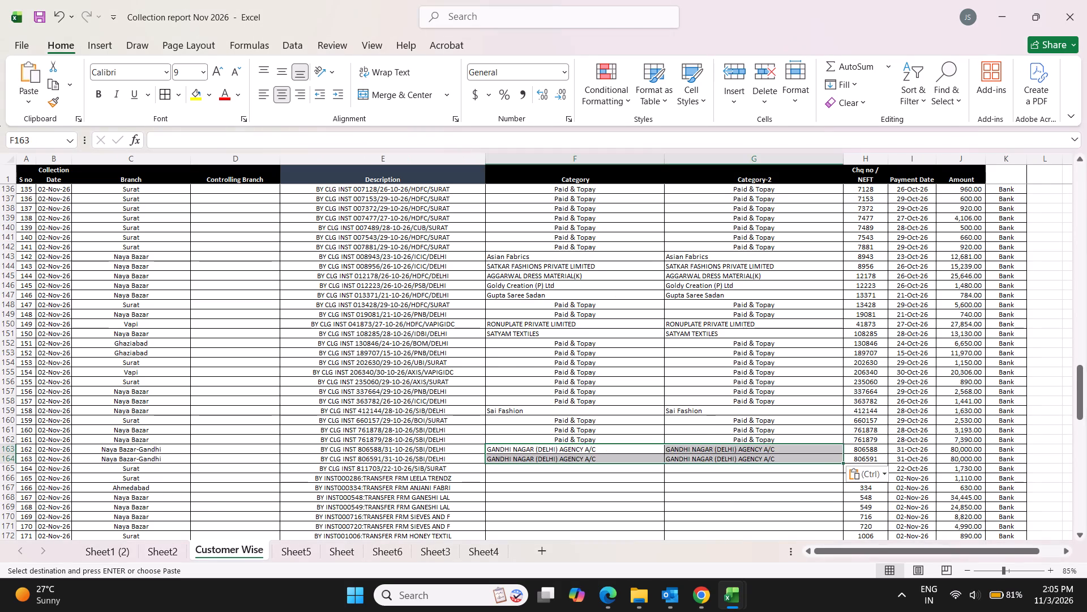
pyautogui.press('Down')
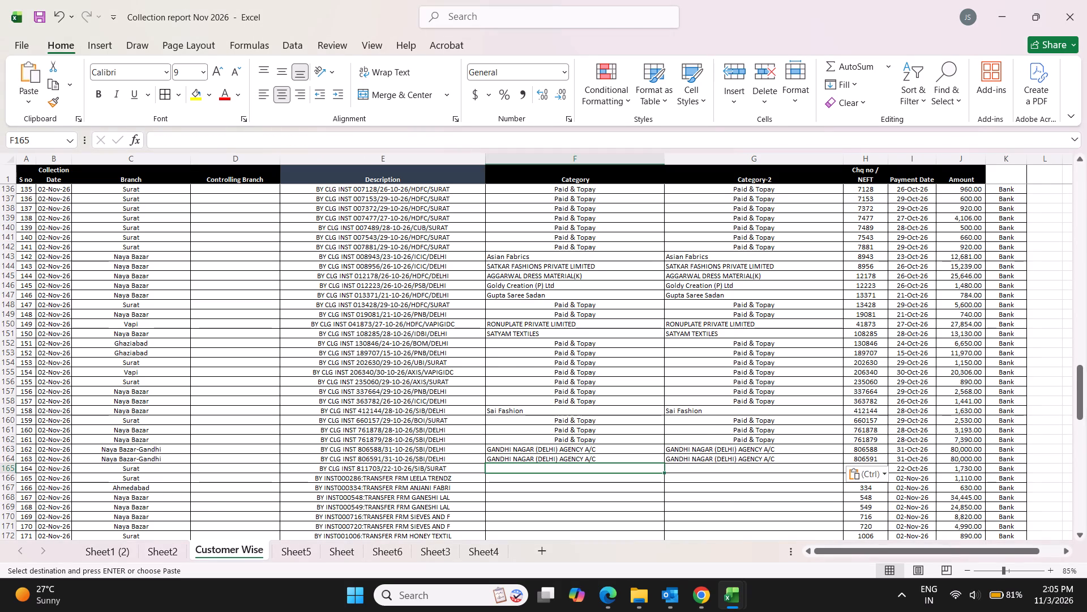
# Copy Paid & Topay from row 162 into Category and Category-2 of report rows 165 to 167.
pyautogui.moveTo(633, 442); pyautogui.dragTo(704, 442)
pyautogui.hotkey('ctrl', 'c')
pyautogui.scroll(-2, 699, 467)
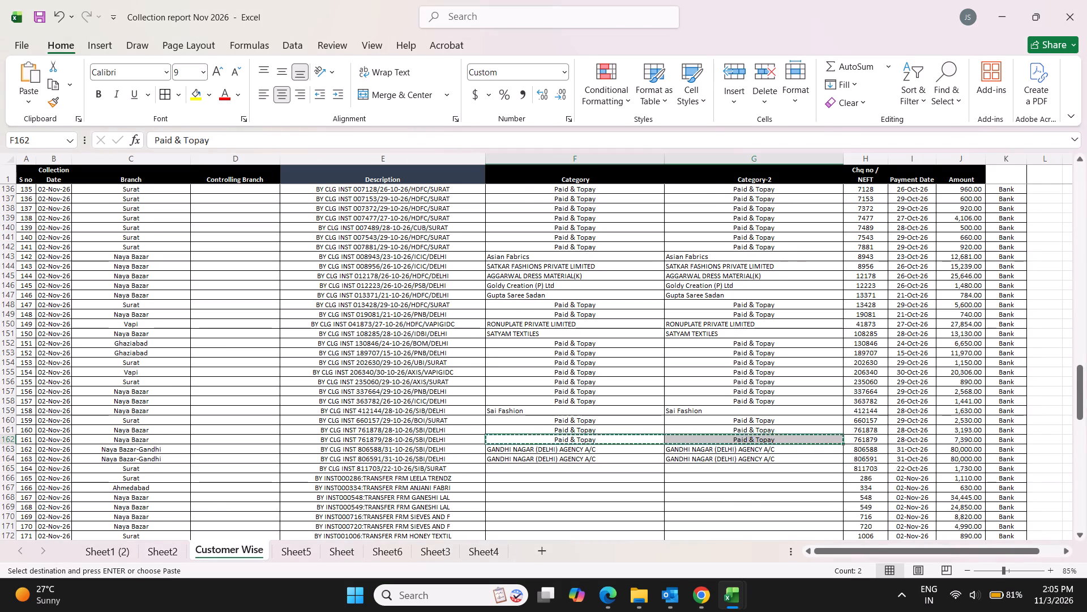
pyautogui.scroll(-3, 699, 467)
pyautogui.moveTo(553, 322); pyautogui.dragTo(549, 337)
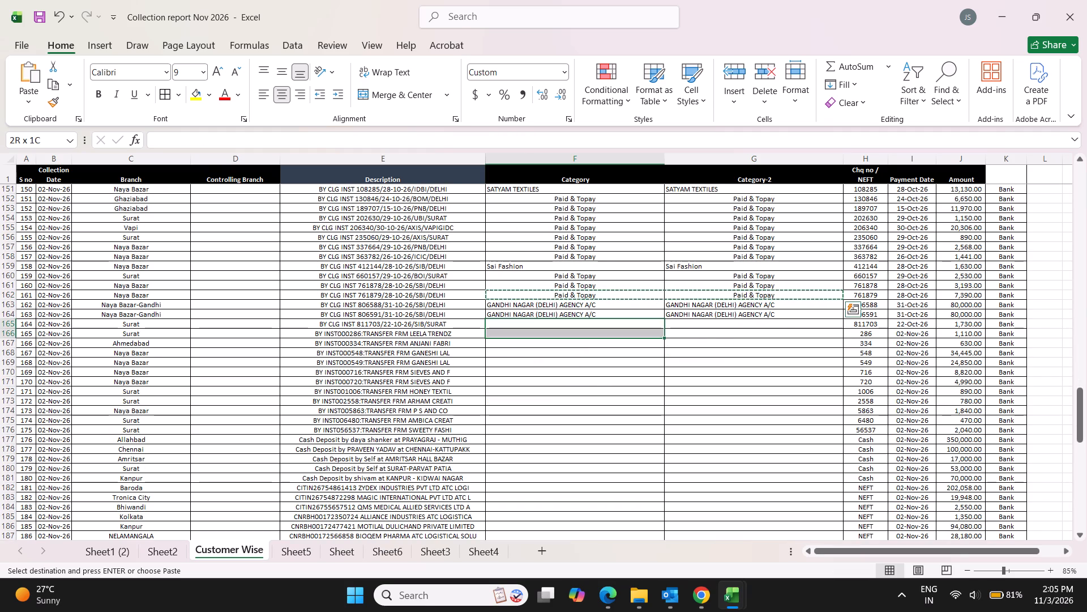
pyautogui.moveTo(549, 337); pyautogui.dragTo(726, 344)
pyautogui.hotkey('ctrl', 'v')
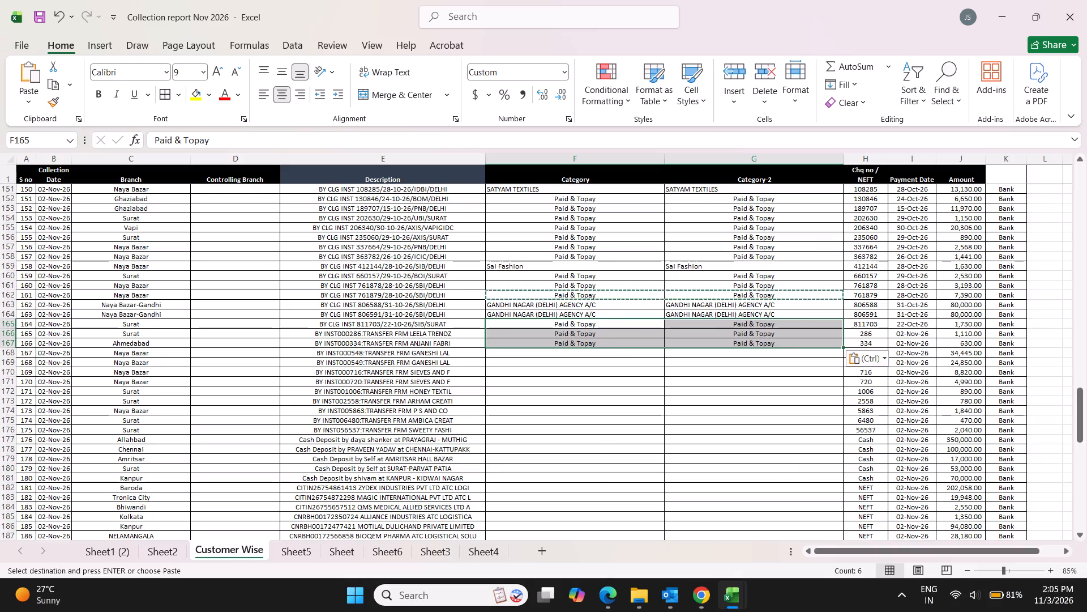
# Check the Naya Bazar customers for the row 168 payer and fill Paid & Topay into both category columns of report rows 168 and 169.
pyautogui.hotkey('alt', 'Tab')
pyautogui.click(413, 207)
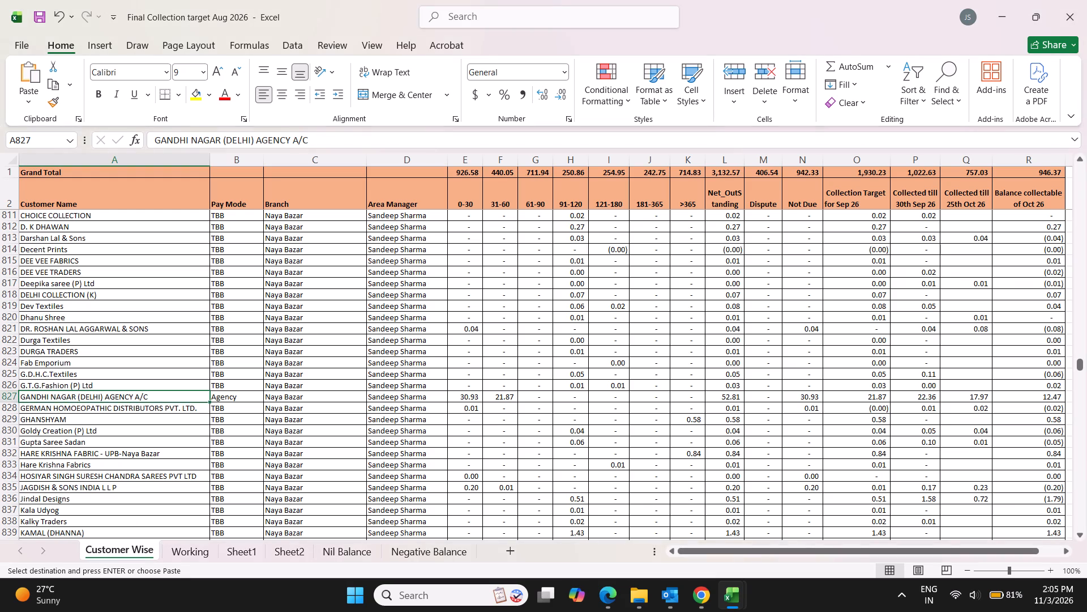
pyautogui.hotkey('alt', 'Tab')
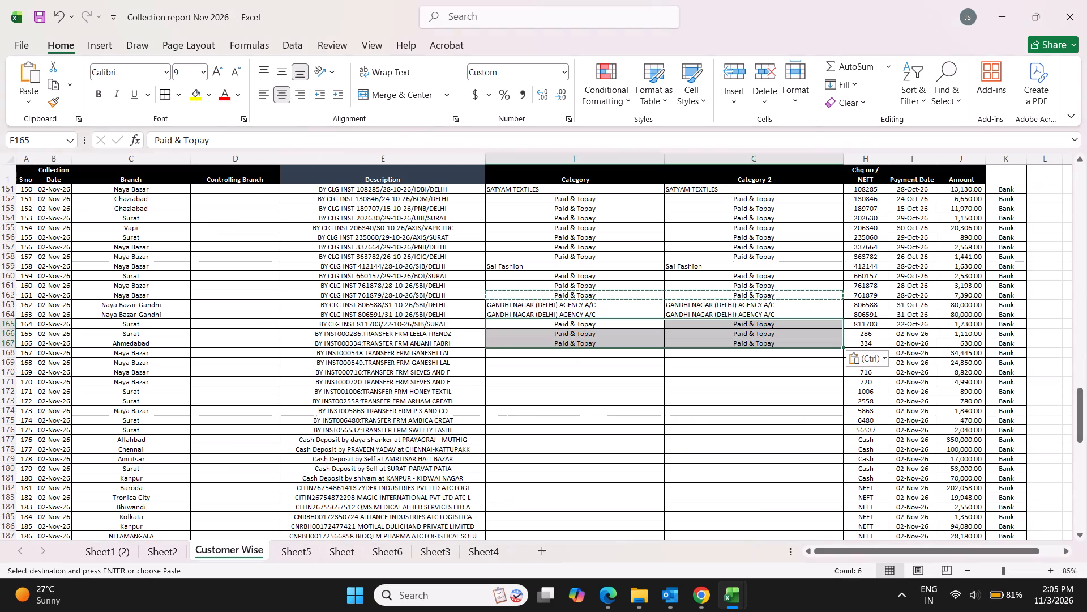
pyautogui.press('Down')
pyautogui.press('Down')
pyautogui.hotkey('shift', 'Right')
pyautogui.hotkey('shift', 'Down')
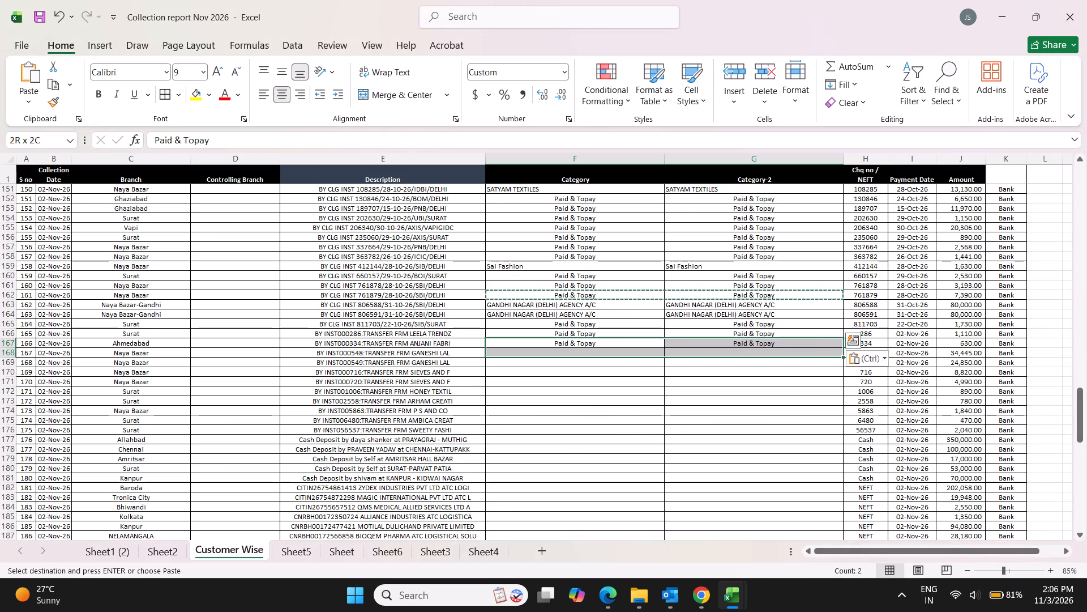
pyautogui.hotkey('shift', 'Down')
pyautogui.hotkey('ctrl', 'd')
pyautogui.press('Down')
pyautogui.press('Down')
pyautogui.press('Down')
# Copy Sieves and Fitters Corpn from the target customer list into Category and Category-2 of report rows 170 and 171.
pyautogui.hotkey('alt', 'Tab')
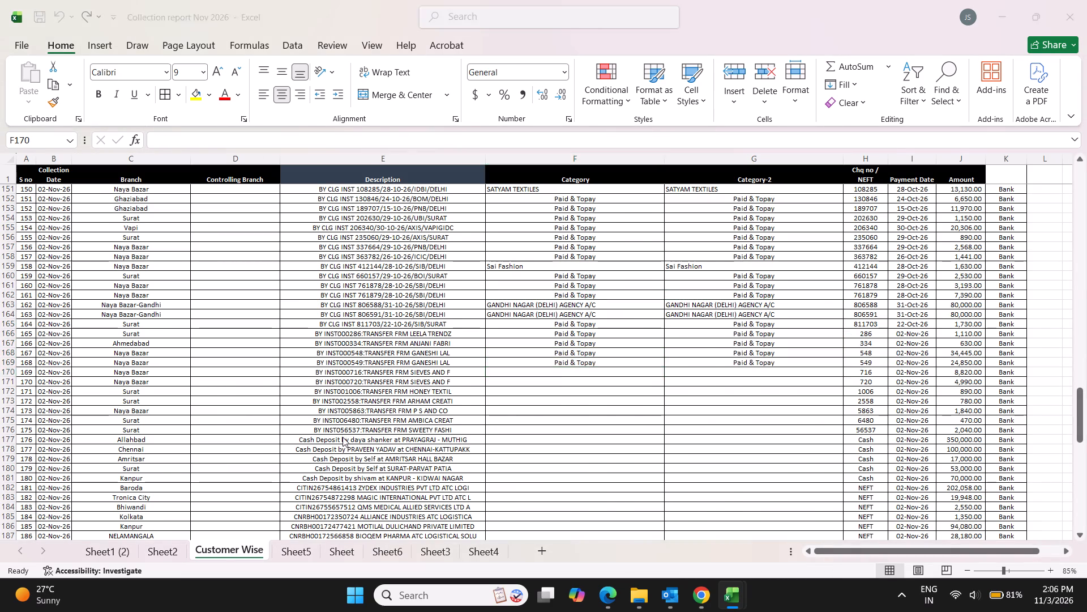
pyautogui.scroll(-20, 284, 373)
pyautogui.scroll(-6, 284, 373)
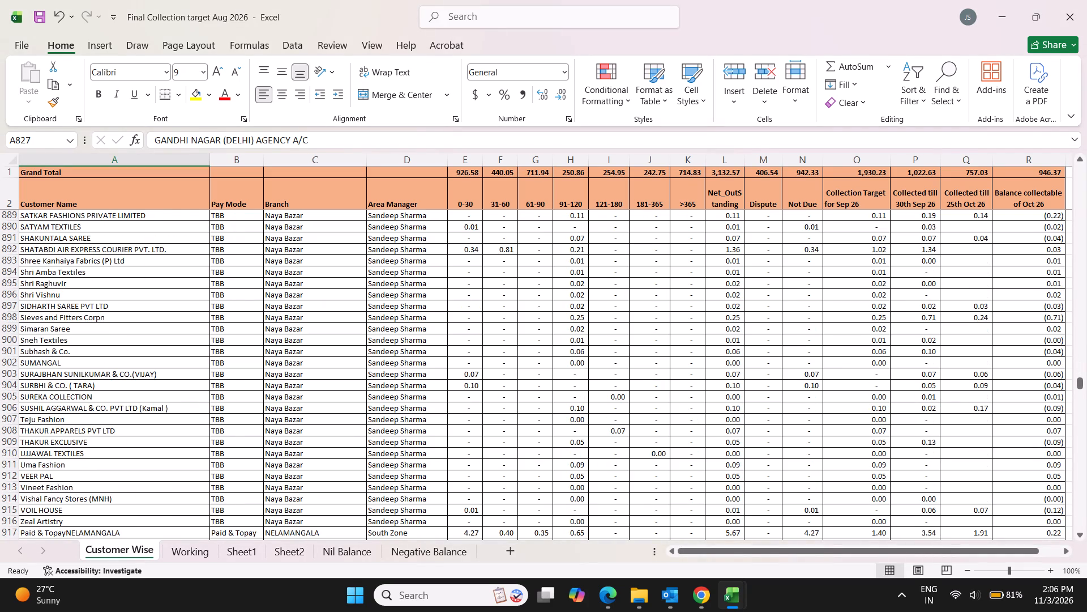
pyautogui.scroll(2, 191, 410)
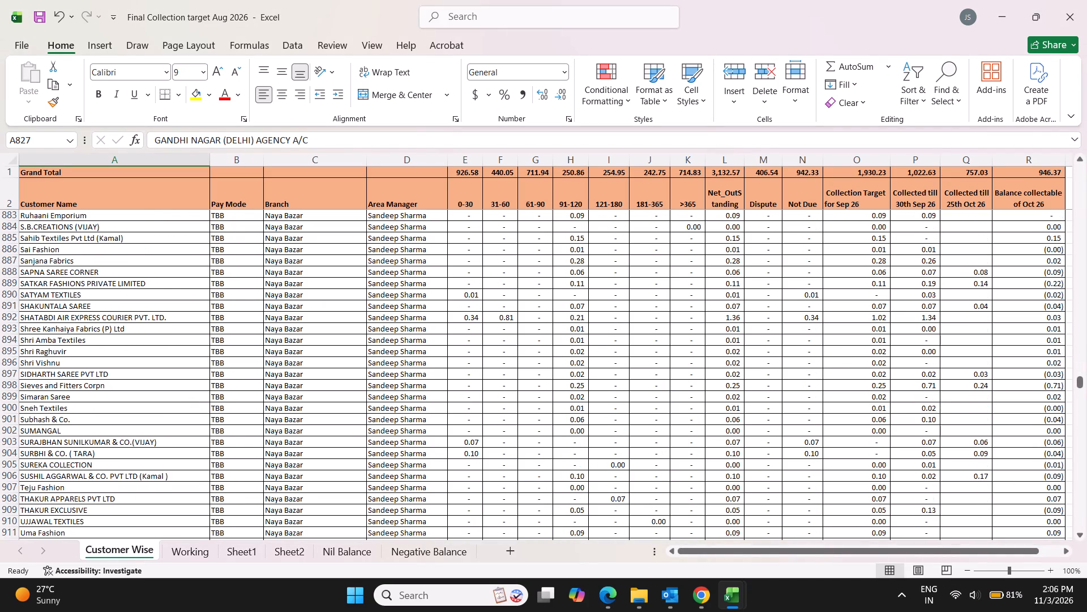
pyautogui.click(90, 388)
pyautogui.hotkey('ctrl', 'c')
pyautogui.hotkey('alt', 'Tab')
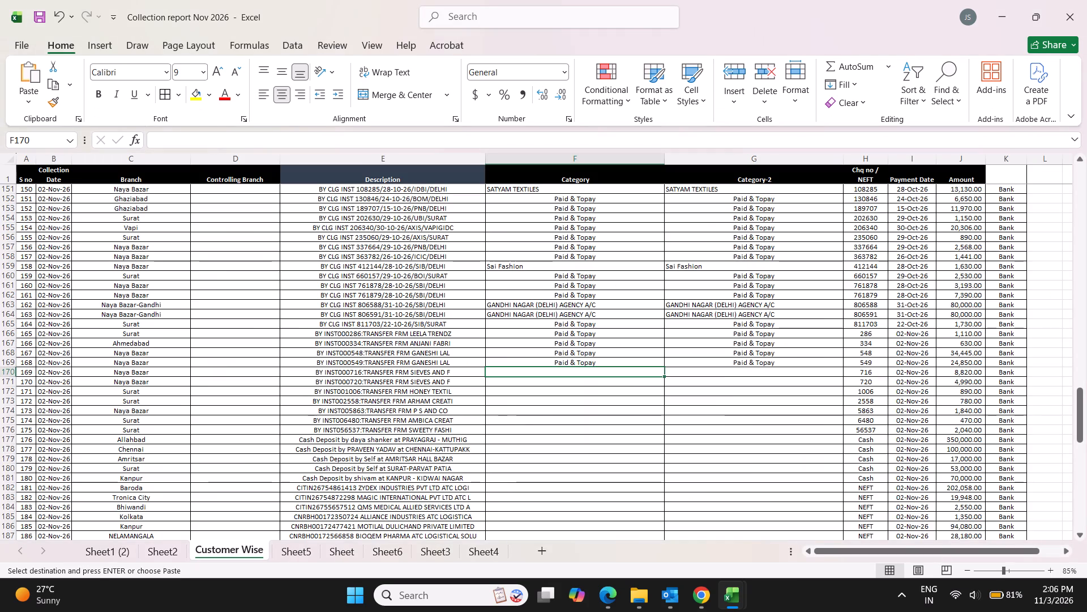
pyautogui.moveTo(591, 372); pyautogui.dragTo(711, 377)
pyautogui.hotkey('ctrl', 'v')
pyautogui.click(524, 392)
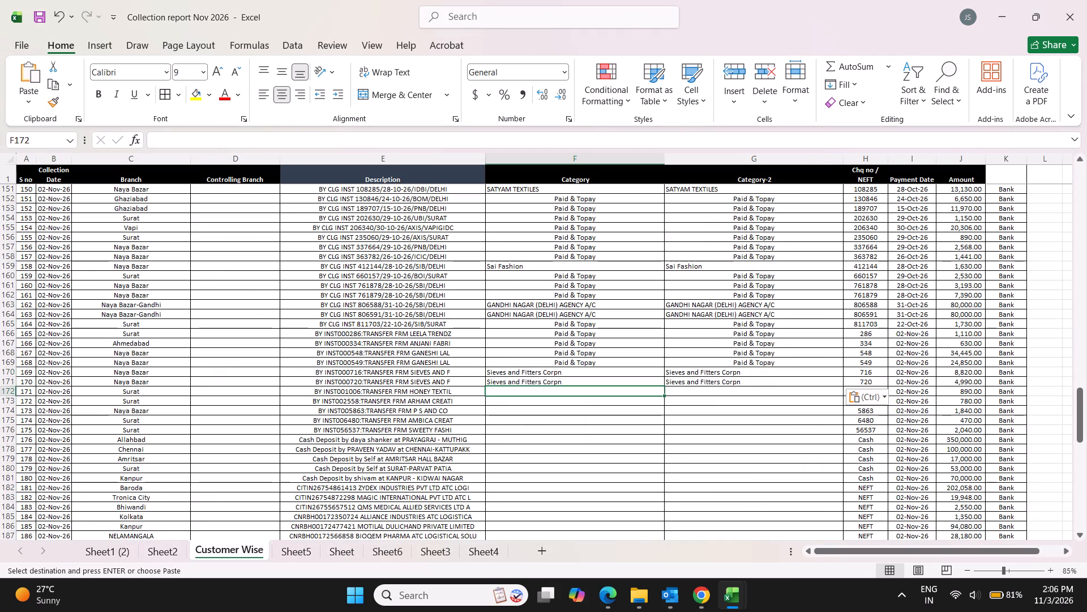
# Copy Paid & Topay from row 169 into Category and Category-2 of the Surat rows 172 and 173.
pyautogui.moveTo(605, 366); pyautogui.dragTo(712, 364)
pyautogui.hotkey('ctrl', 'c')
pyautogui.moveTo(573, 390); pyautogui.dragTo(682, 398)
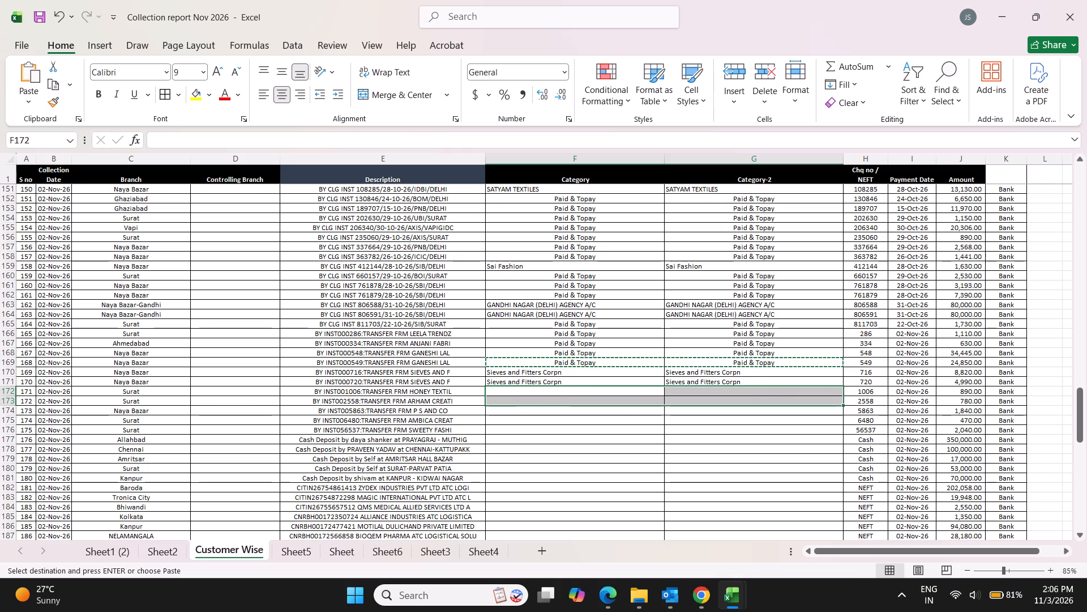
pyautogui.hotkey('ctrl', 'v')
# Check the Naya Bazar customers for P S and Co and fill Paid & Topay into both category columns of report row 174.
pyautogui.click(549, 410)
pyautogui.hotkey('alt', 'Tab')
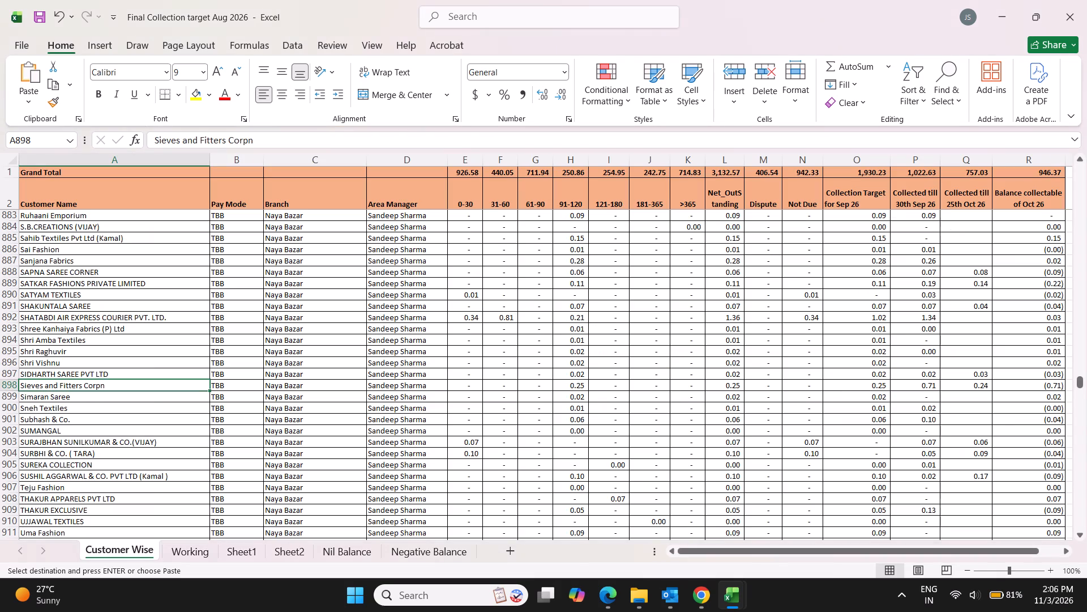
pyautogui.scroll(7, 304, 416)
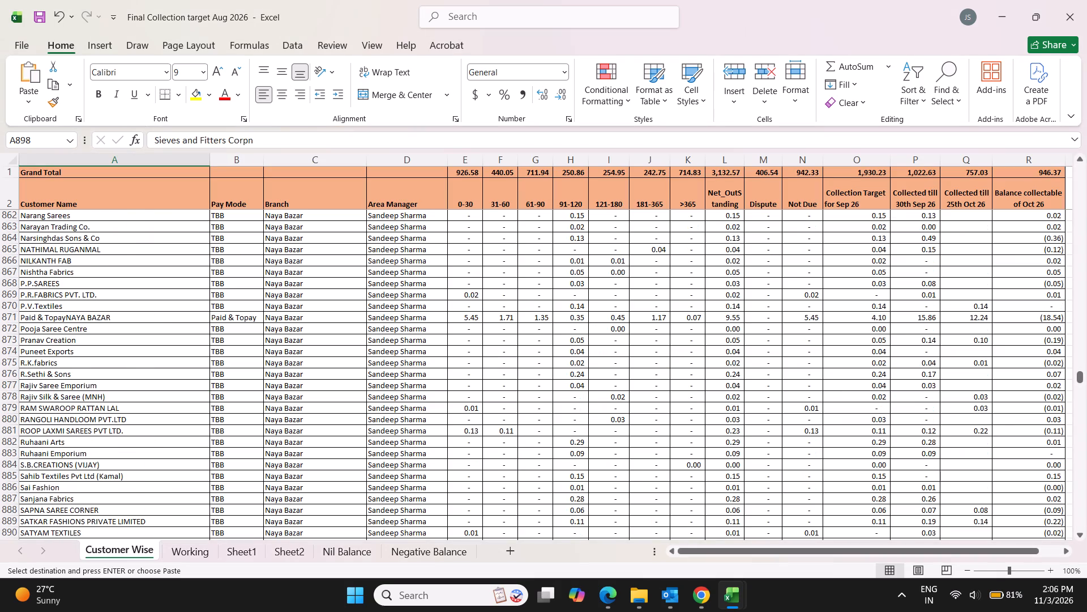
pyautogui.hotkey('alt', 'Tab')
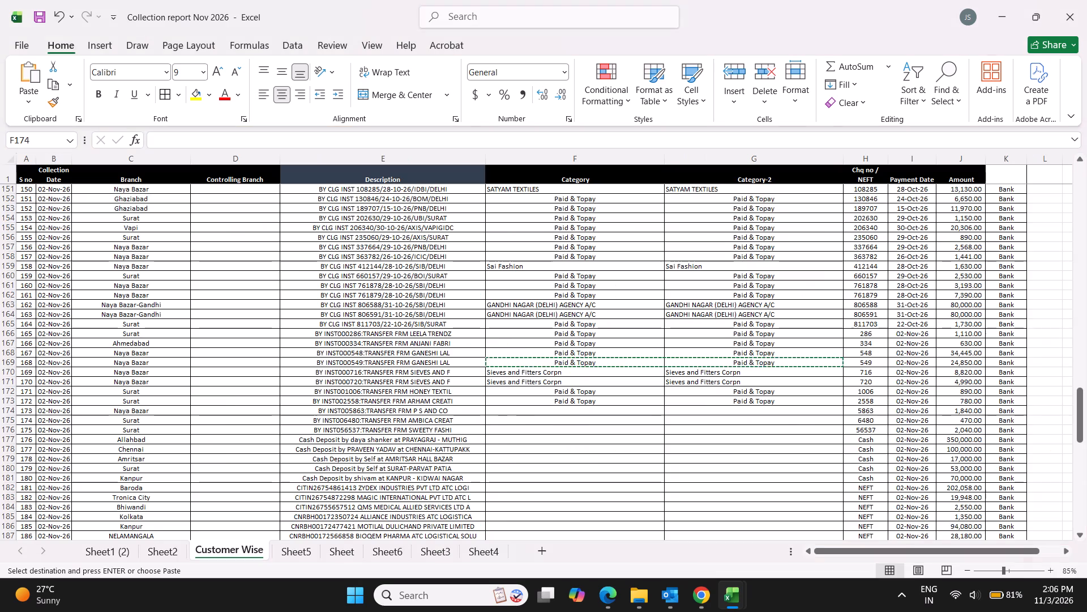
pyautogui.hotkey('shift', 'Right')
pyautogui.hotkey('ctrl', 'd')
pyautogui.press('Down')
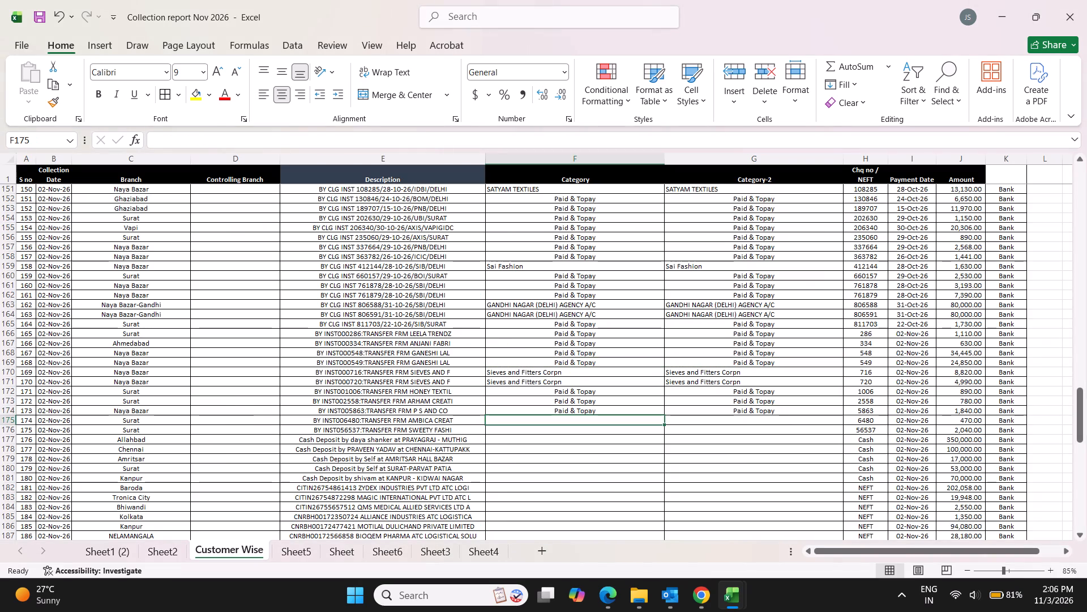
# Fill Paid & Topay down from row 174 into Category and Category-2 of report rows 175 to 181, through the cash deposits.
pyautogui.scroll(-4, 623, 409)
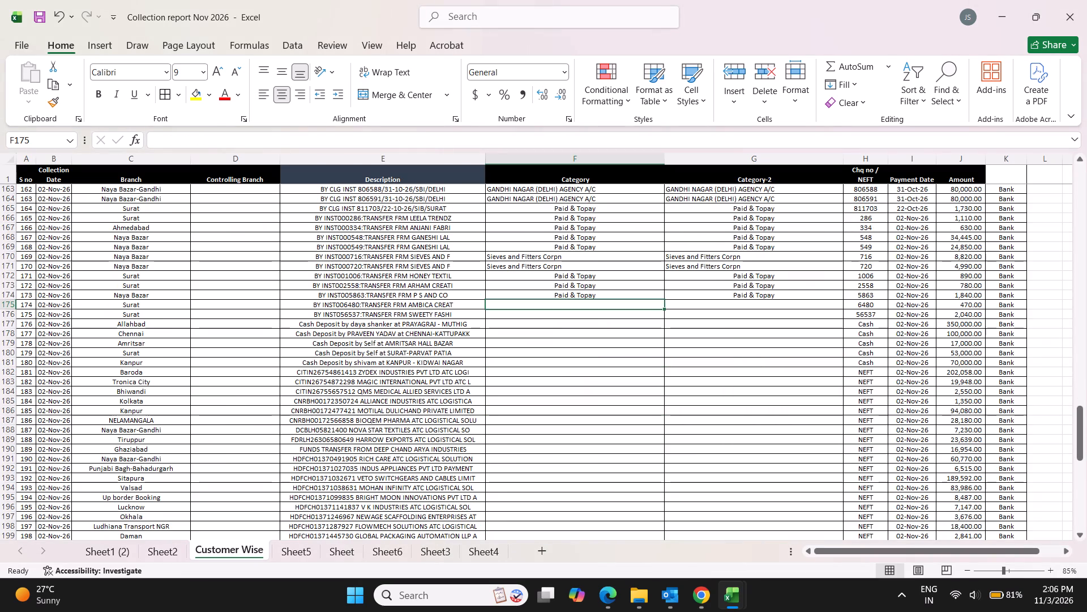
pyautogui.press('Up')
pyautogui.hotkey('shift', 'Right')
pyautogui.hotkey('shift', 'Down')
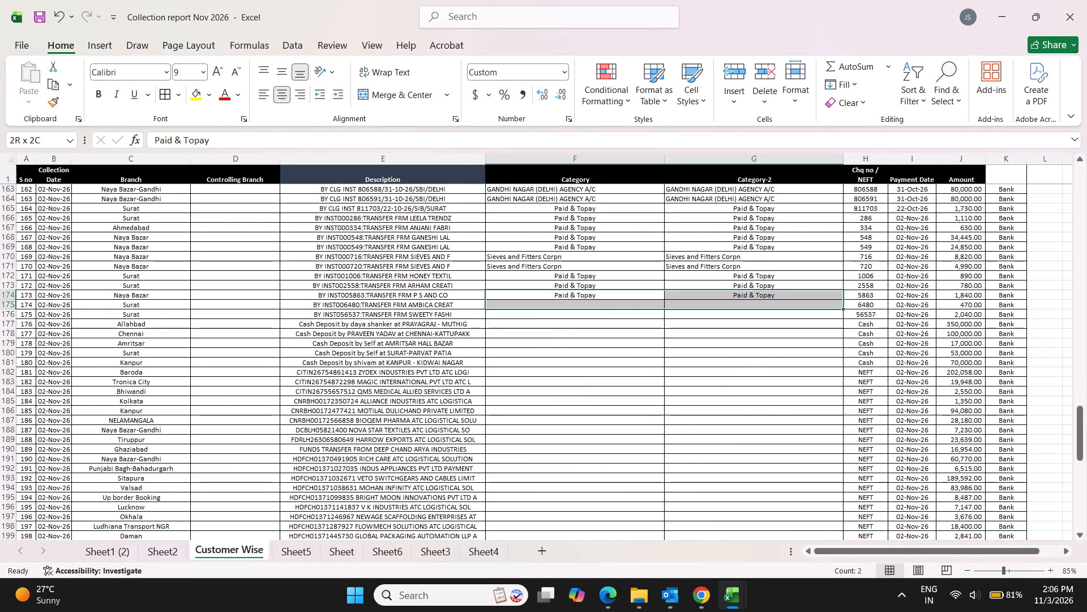
pyautogui.hotkey('shift', 'Down')
pyautogui.hotkey('shift', 'Down')
pyautogui.hotkey('shift', 'Down')
pyautogui.hotkey('shift', 'Down')
pyautogui.hotkey('shift', 'Down')
pyautogui.hotkey('shift', 'Down')
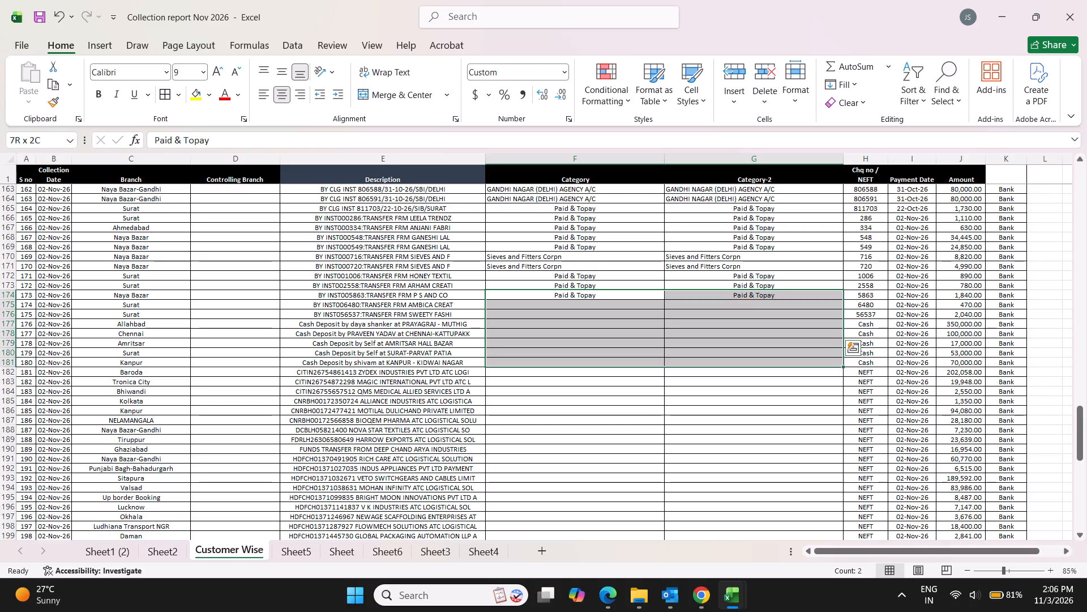
pyautogui.hotkey('ctrl', 'd')
pyautogui.press('Down')
pyautogui.press('Down')
pyautogui.press('Down')
pyautogui.press('Down')
pyautogui.press('Down')
pyautogui.press('Down')
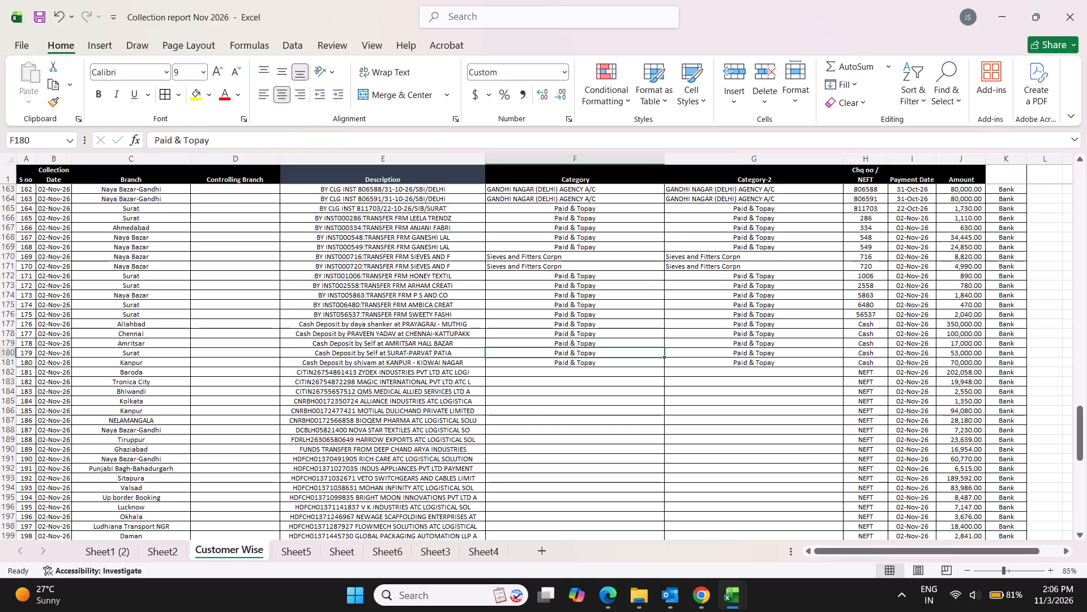
pyautogui.press('Down')
pyautogui.press('Down')
# Find the Baroda ZYDEX customer in the target list and copy ZYDEX INDUSTRIES PVT. LTD.(ZIPL) into Category and Category-2 of report row 182.
pyautogui.hotkey('alt', 'Tab')
pyautogui.hotkey('ctrl', 'f')
pyautogui.press('Return')
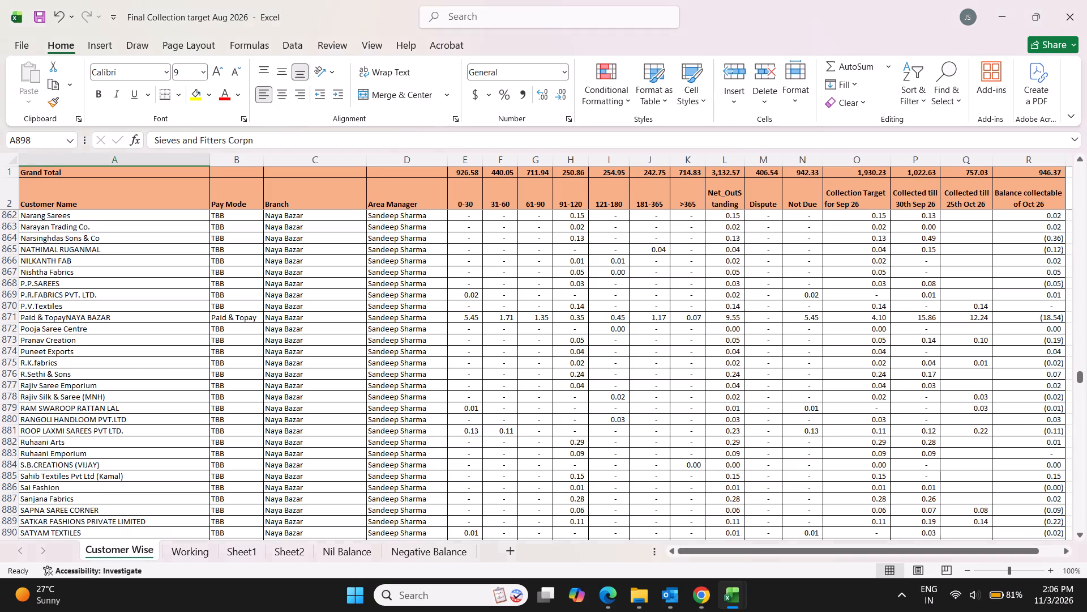
pyautogui.hotkey('ctrl', 'f')
pyautogui.write('ZYDEX')
pyautogui.press('Return')
pyautogui.press('Escape')
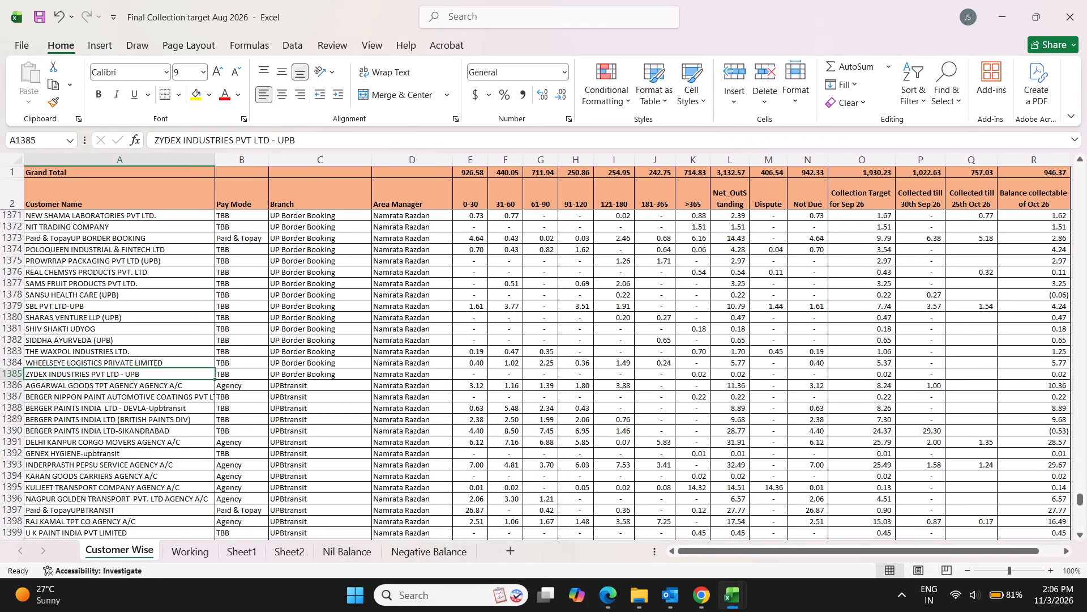
pyautogui.hotkey('ctrl', 'f')
pyautogui.hotkey('ctrl', 'Return')
pyautogui.press('Return')
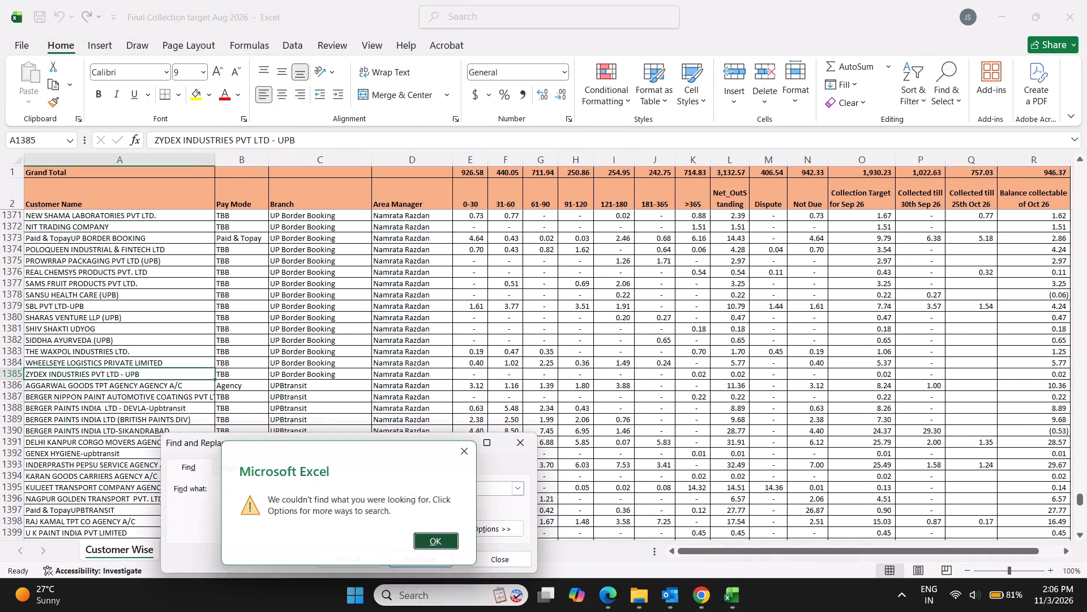
pyautogui.press('Down')
pyautogui.press('Down')
pyautogui.press('Return')
pyautogui.press('Return')
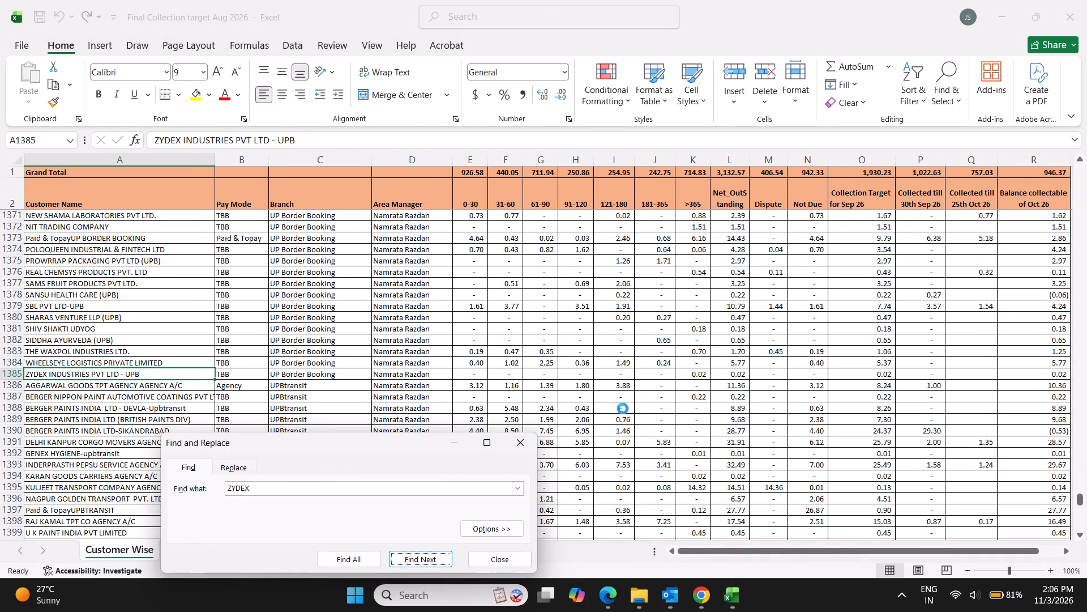
pyautogui.press('Escape')
pyautogui.hotkey('ctrl', 'c')
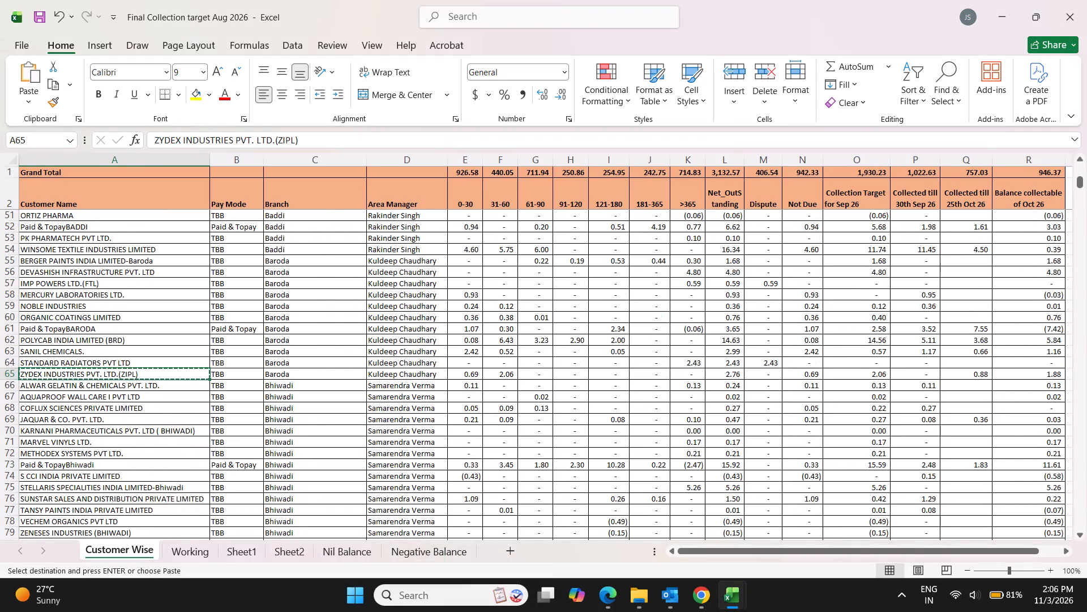
pyautogui.hotkey('alt', 'Tab')
pyautogui.hotkey('shift', 'Right')
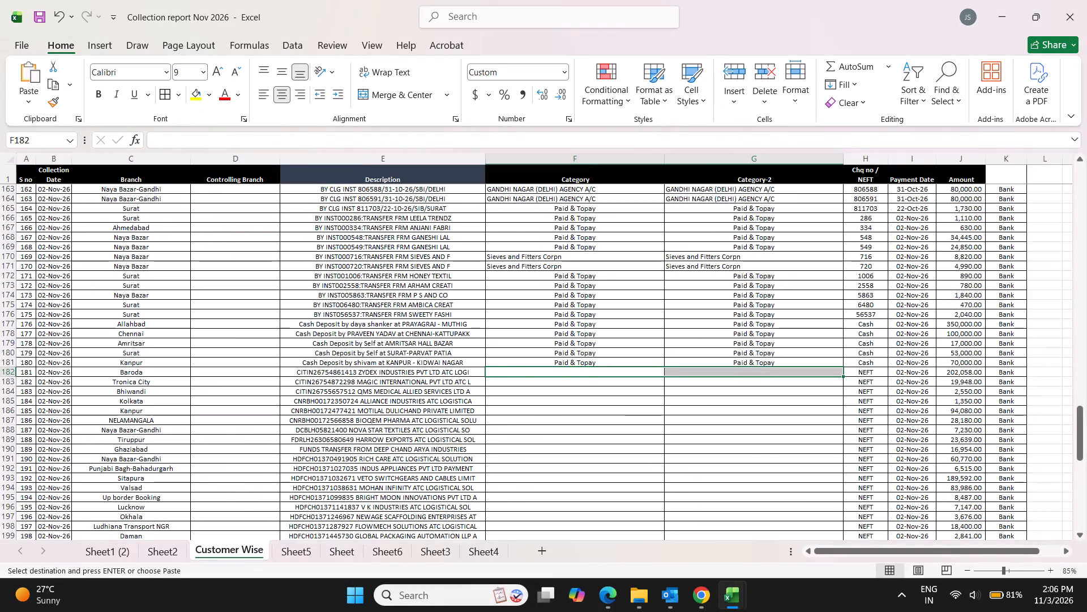
pyautogui.hotkey('ctrl', 'v')
pyautogui.press('Down')
# Find MAGIC in the target list and copy MAGIC INTERNATIONAL PVT LTD. into Category and Category-2 of report row 183.
pyautogui.hotkey('alt', 'Tab')
pyautogui.hotkey('ctrl', 'f')
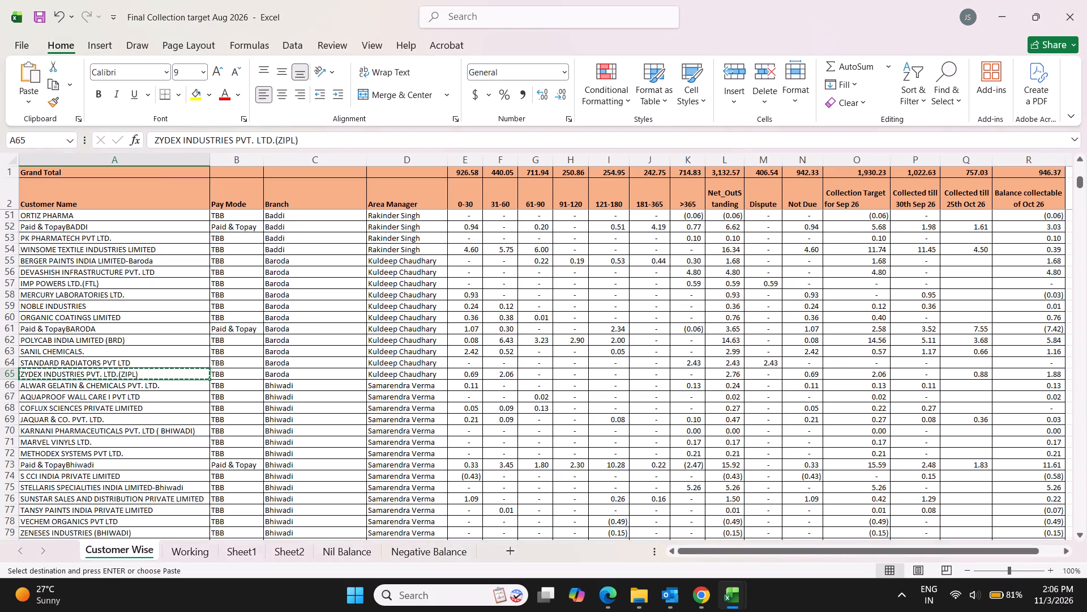
pyautogui.write('MAGIC')
pyautogui.press('Return')
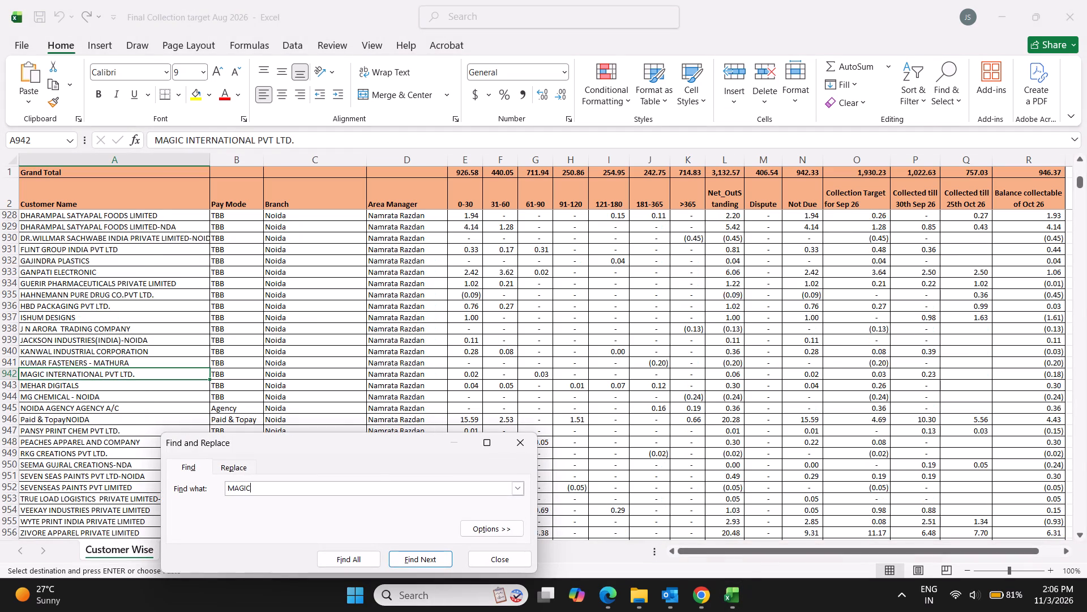
pyautogui.press('Escape')
pyautogui.hotkey('ctrl', 'c')
pyautogui.hotkey('alt', 'Tab')
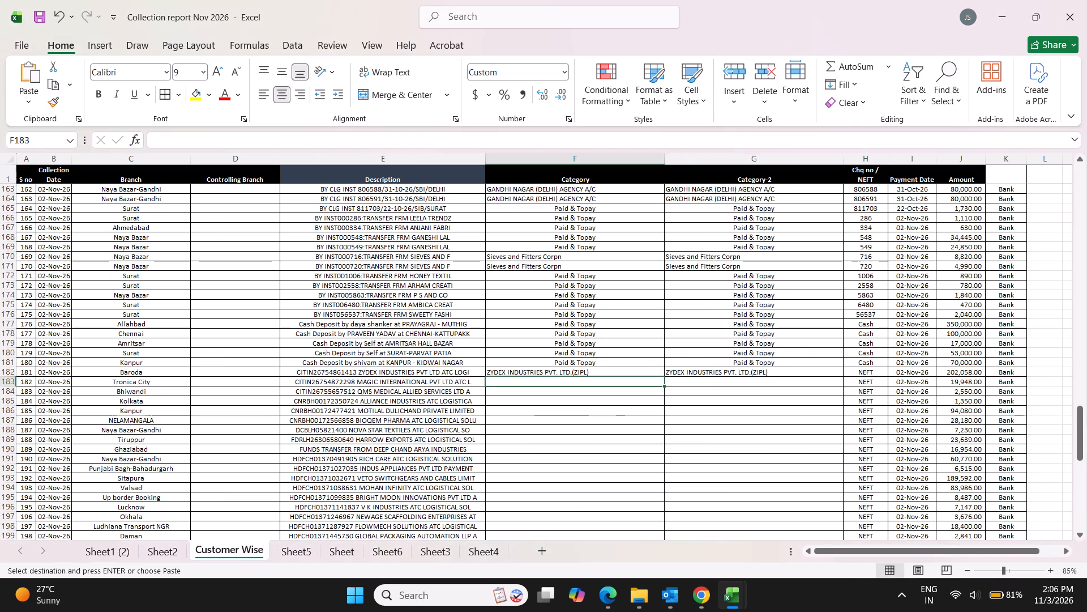
pyautogui.hotkey('shift', 'Right')
pyautogui.hotkey('ctrl', 'v')
pyautogui.press('Down')
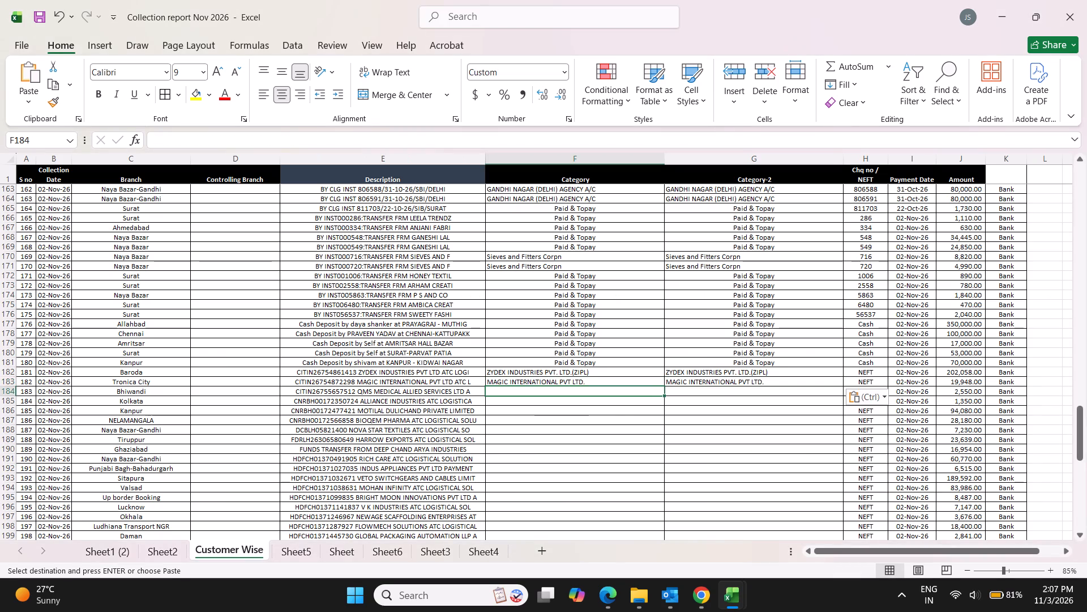
# Save the November 2026 collection report workbook.
pyautogui.hotkey('ctrl', 's')
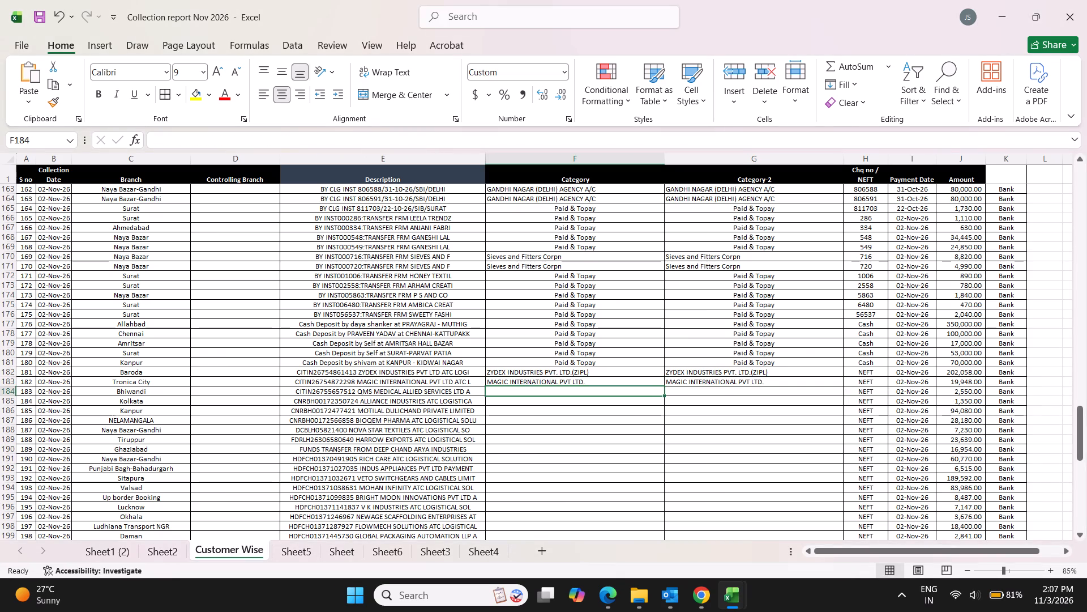
pyautogui.hotkey('ctrl', 's')
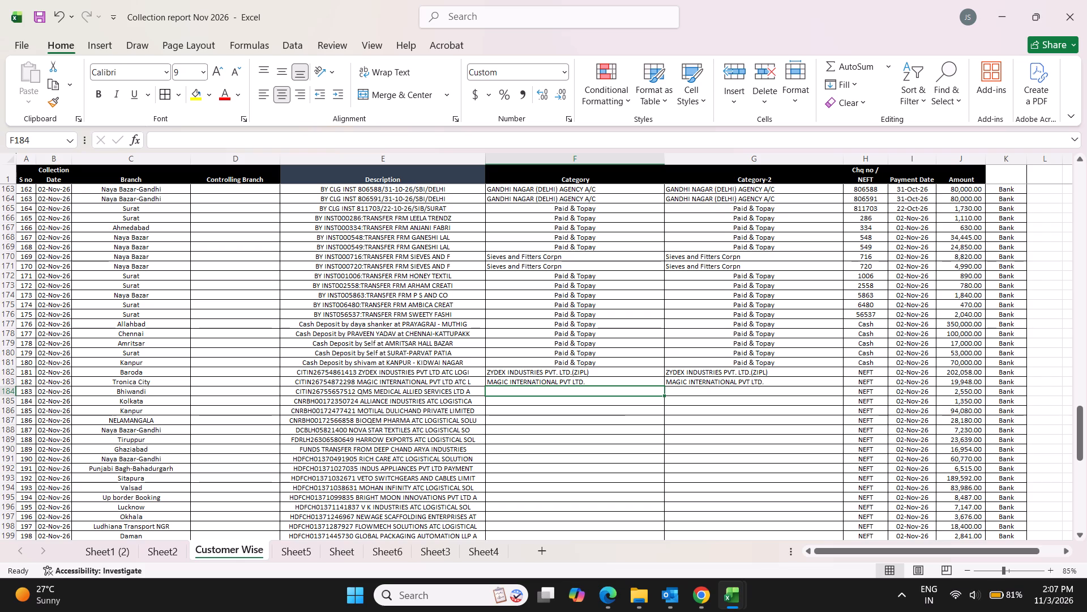
# Copy the Paid & Topay entries from Category and Category-2 of report row 181.
pyautogui.scroll(-4, 623, 409)
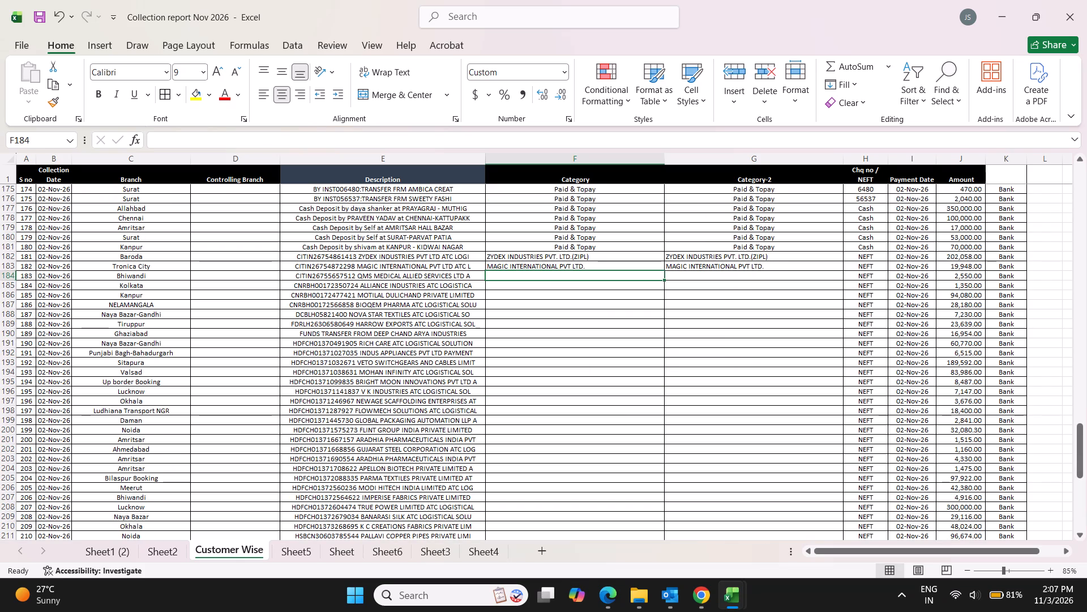
pyautogui.moveTo(596, 249); pyautogui.dragTo(711, 244)
pyautogui.hotkey('ctrl', 'c')
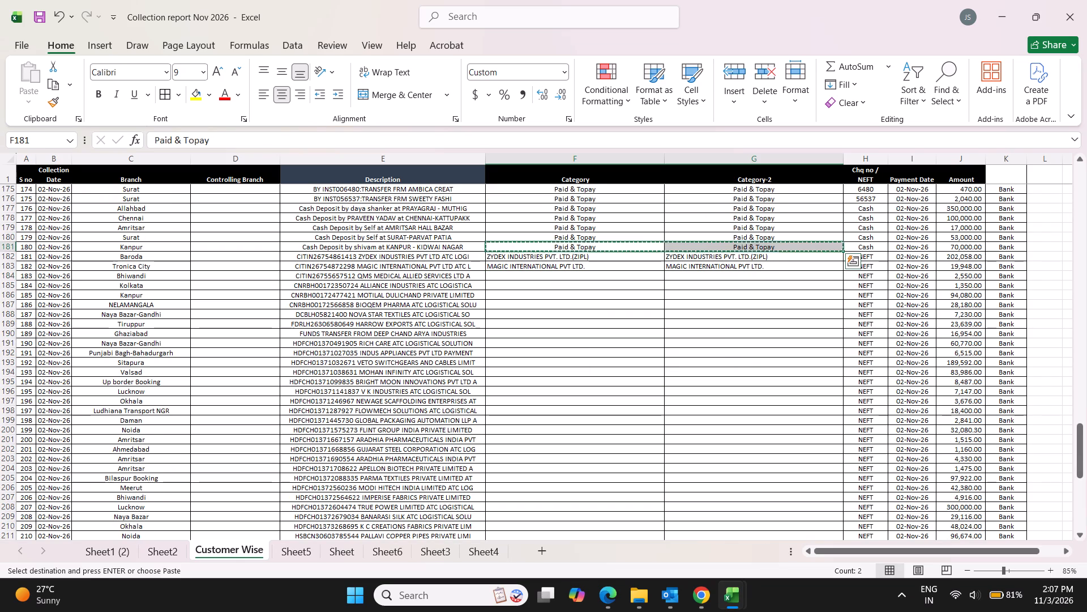
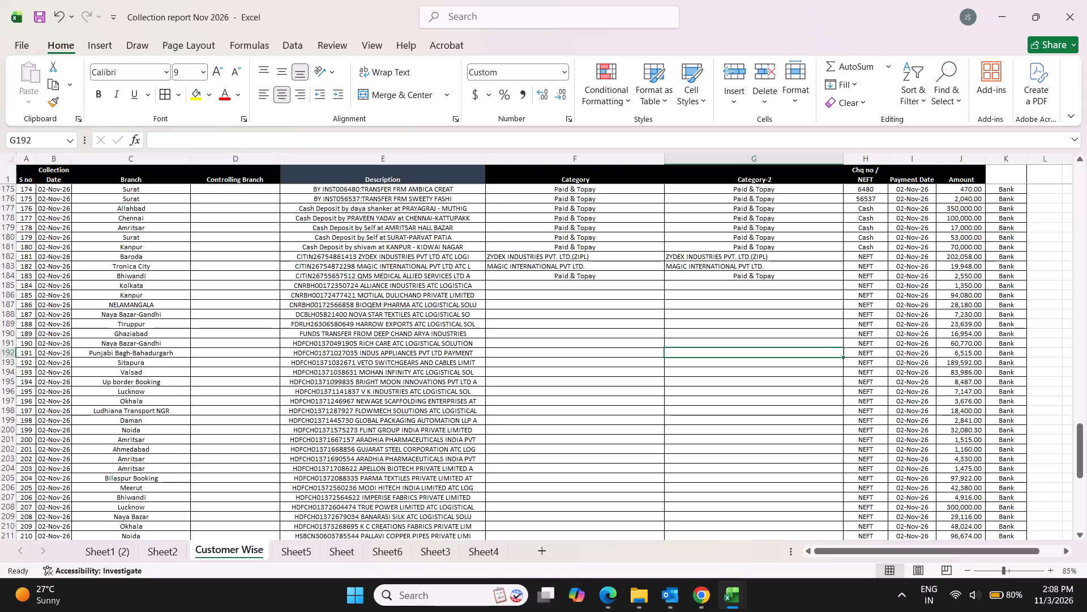
# Fill Category and Category-2 of report row 185, the Kolkata ALLIANCE INDUSTRIES receipt, with Paid & Topay from the row above.
pyautogui.moveTo(572, 282); pyautogui.dragTo(630, 282)
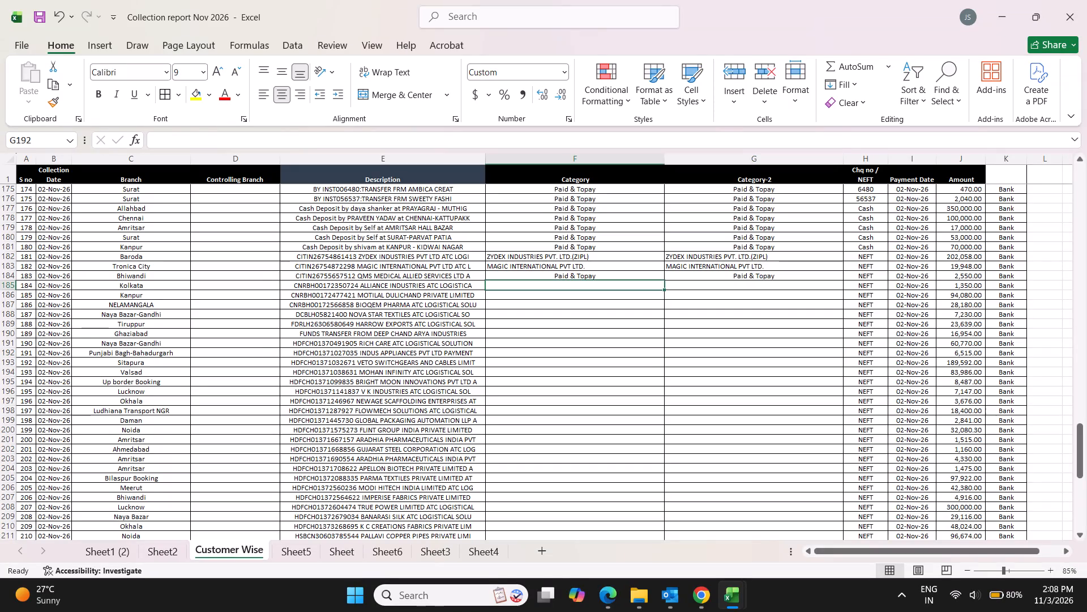
pyautogui.moveTo(630, 282); pyautogui.dragTo(740, 285)
pyautogui.hotkey('ctrl', 'd')
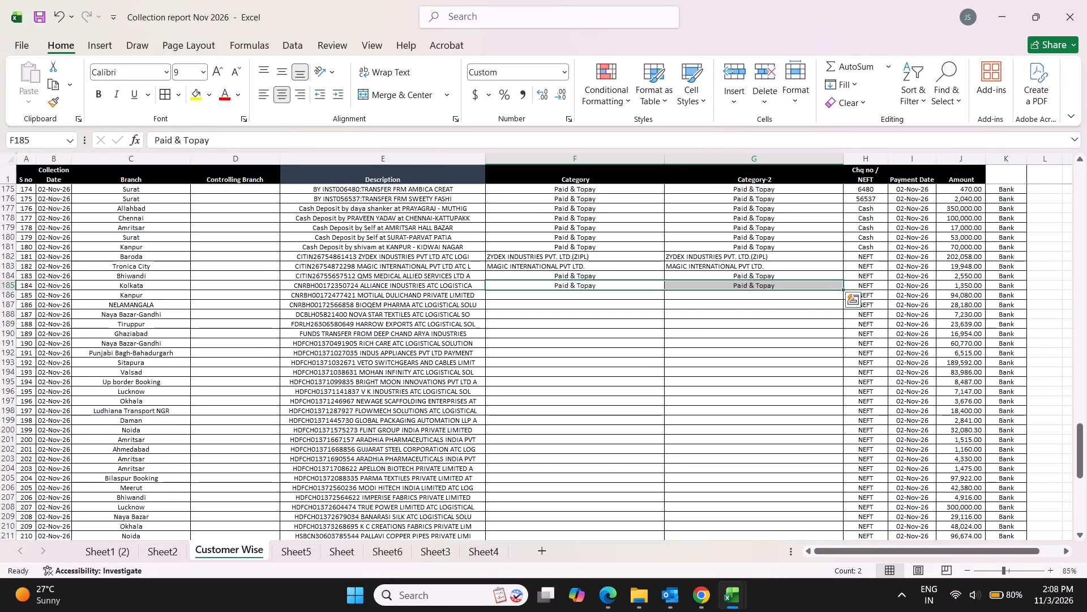
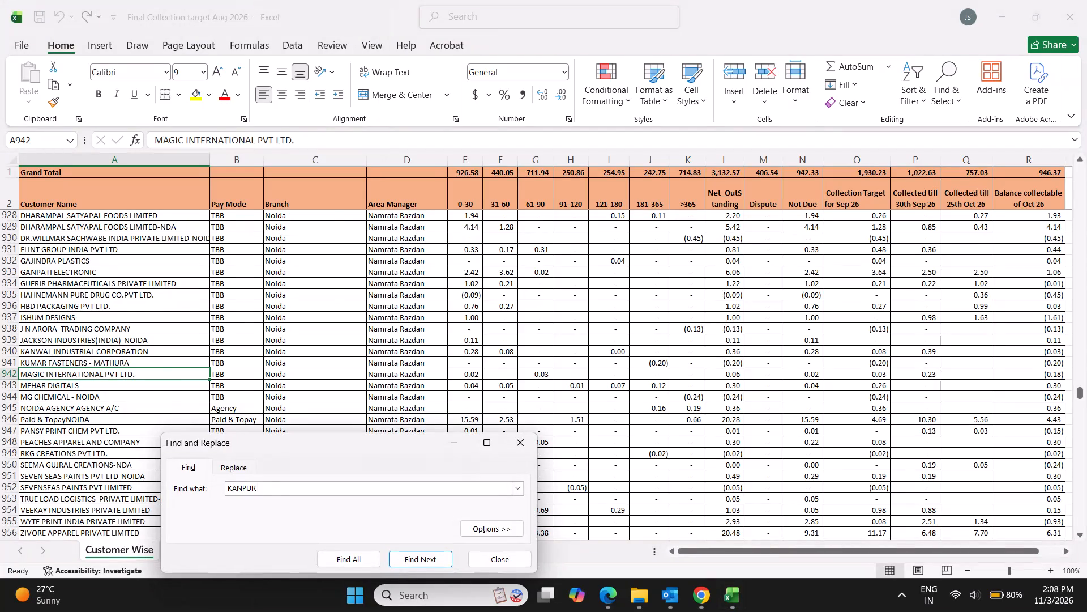
# Find the KANPUR customers in the target list and copy MOTILAL DULICHAND PRIVATE LTD into Category and Category-2 of report row 186.
pyautogui.press('Escape')
pyautogui.hotkey('ctrl', 'f')
pyautogui.press('Return')
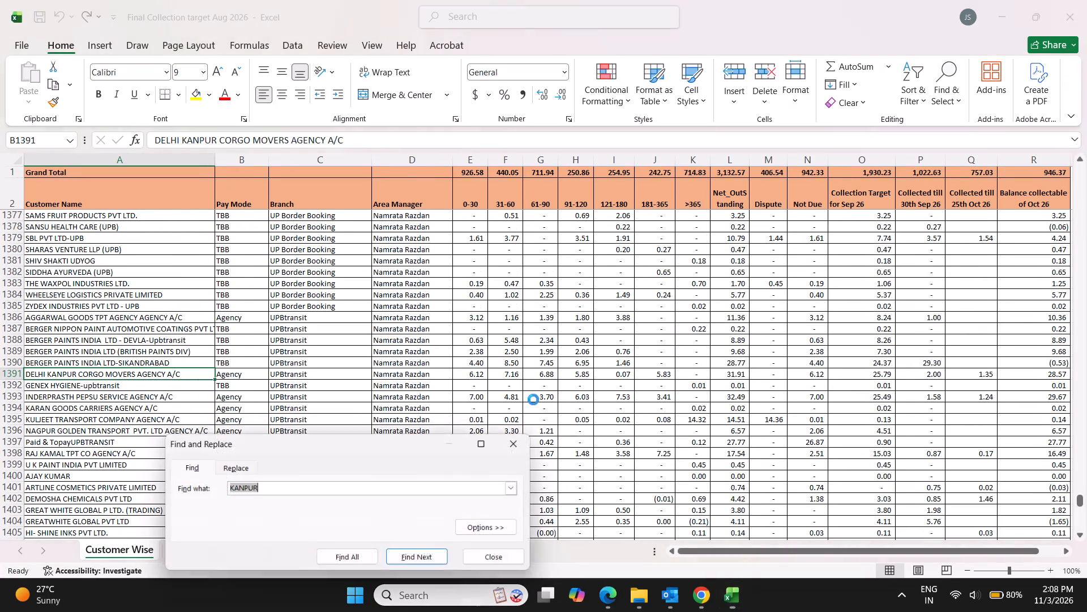
pyautogui.press('Escape')
pyautogui.scroll(-4, 260, 451)
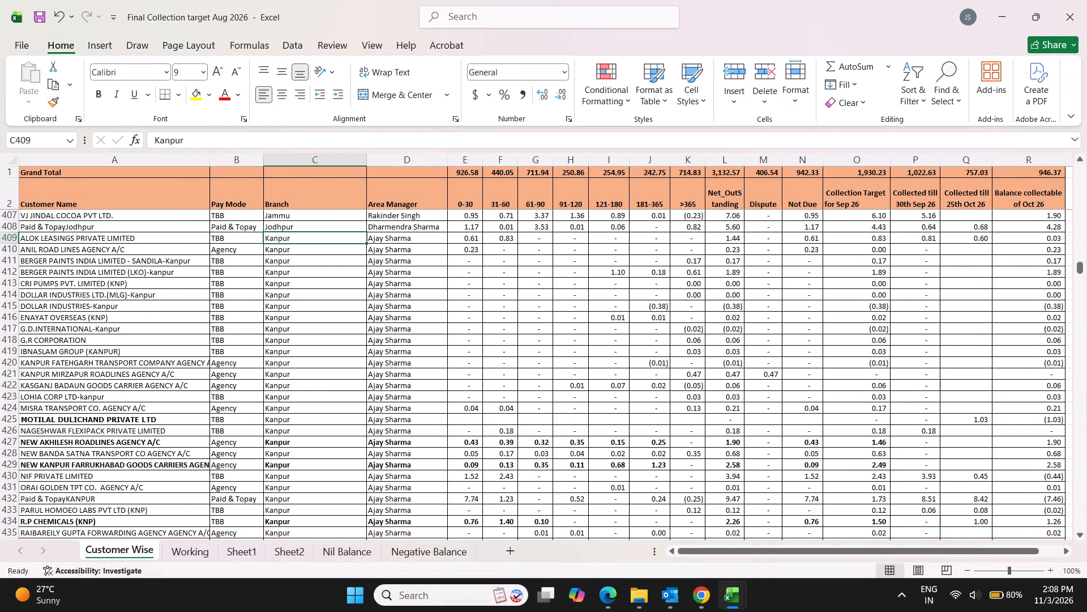
pyautogui.hotkey('alt', 'Tab')
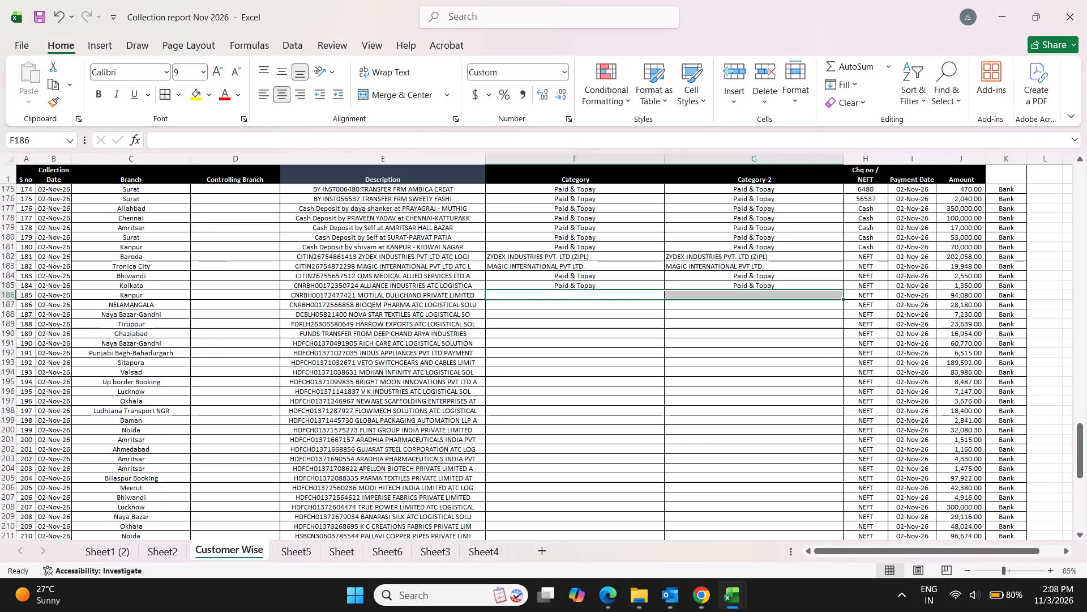
pyautogui.hotkey('alt', 'Tab')
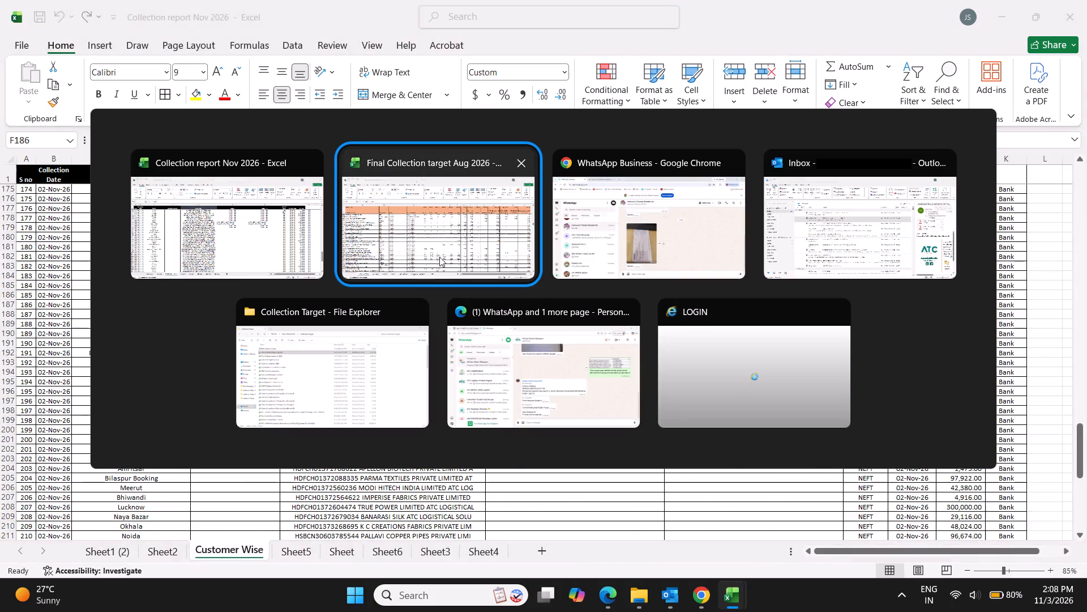
pyautogui.click(452, 243)
pyautogui.scroll(-1, 165, 446)
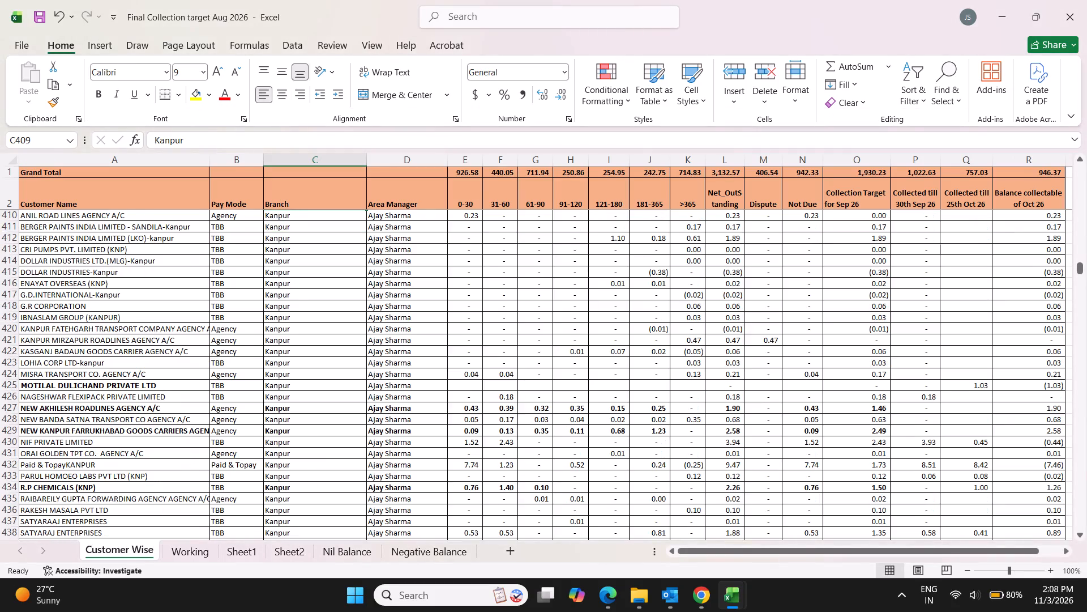
pyautogui.click(92, 387)
pyautogui.hotkey('ctrl', 'c')
pyautogui.hotkey('alt', 'Tab')
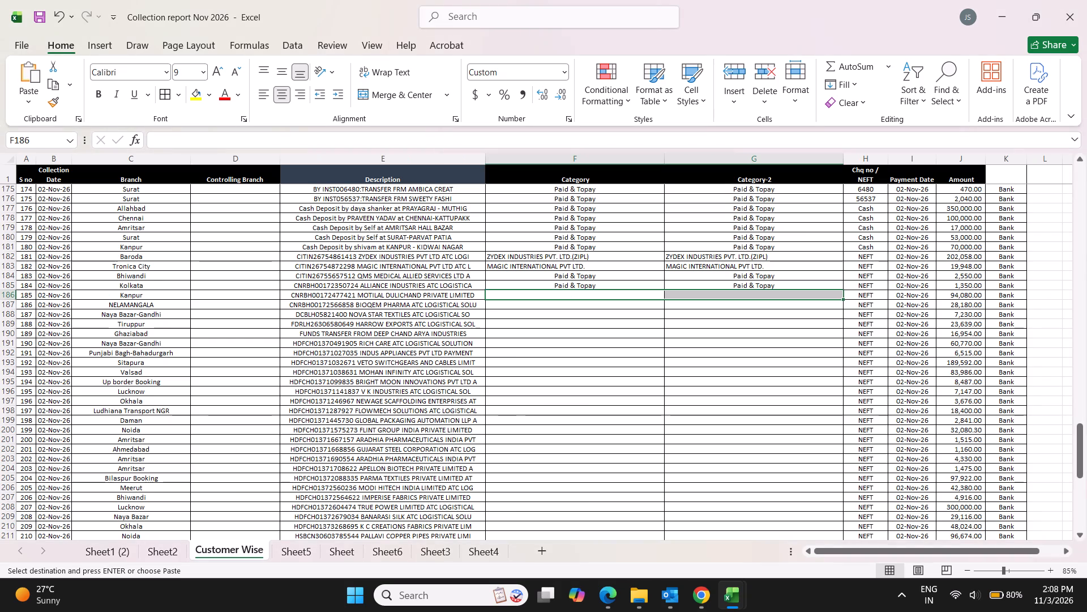
pyautogui.hotkey('ctrl', 'v')
# Format the Category and Category-2 entries in row 186 as non-bold Calibri, size 9.
pyautogui.hotkey('ctrl', 'b')
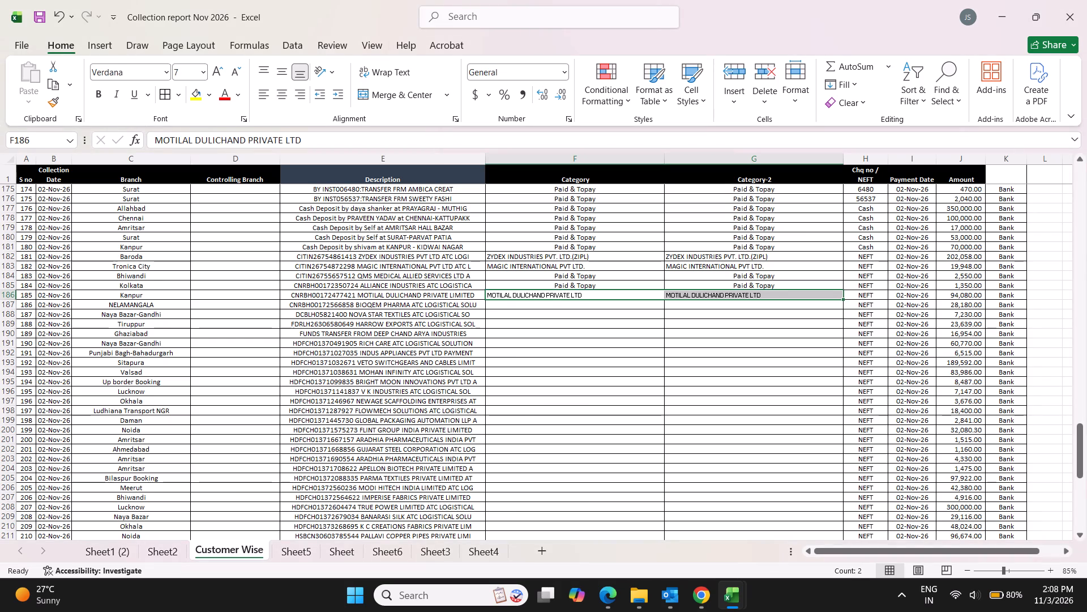
pyautogui.click(613, 372)
pyautogui.moveTo(554, 294); pyautogui.dragTo(778, 293)
pyautogui.click(199, 75)
pyautogui.click(182, 103)
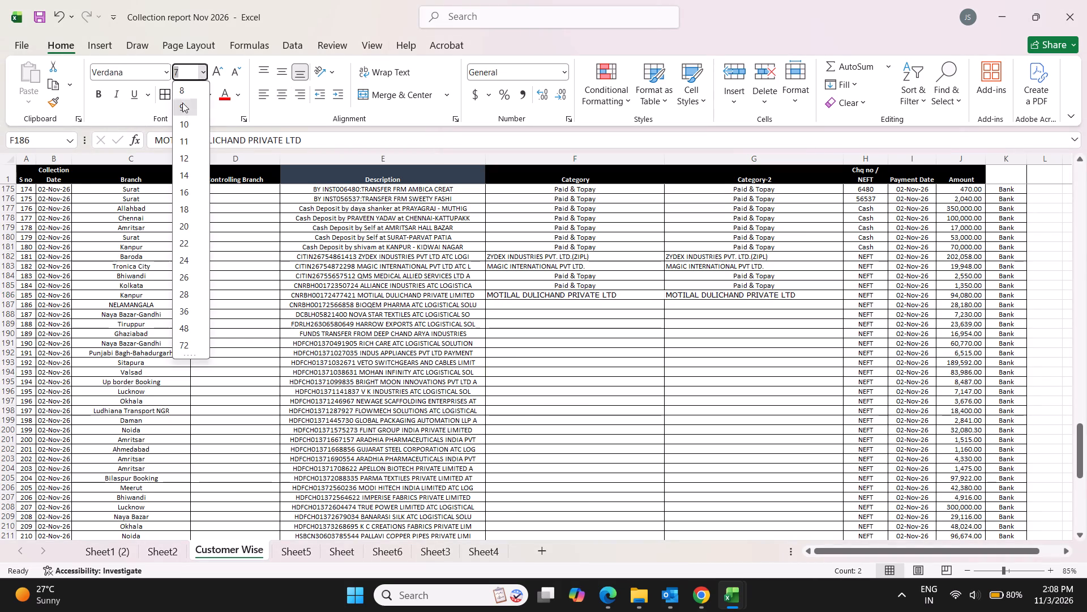
pyautogui.click(165, 73)
pyautogui.scroll(14, 130, 170)
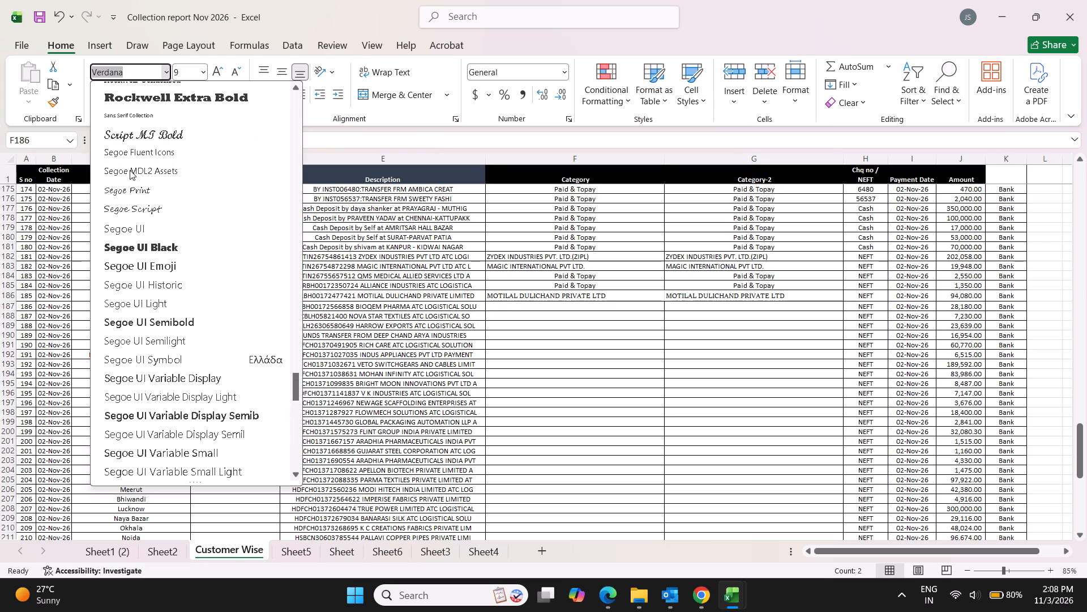
pyautogui.scroll(6, 130, 170)
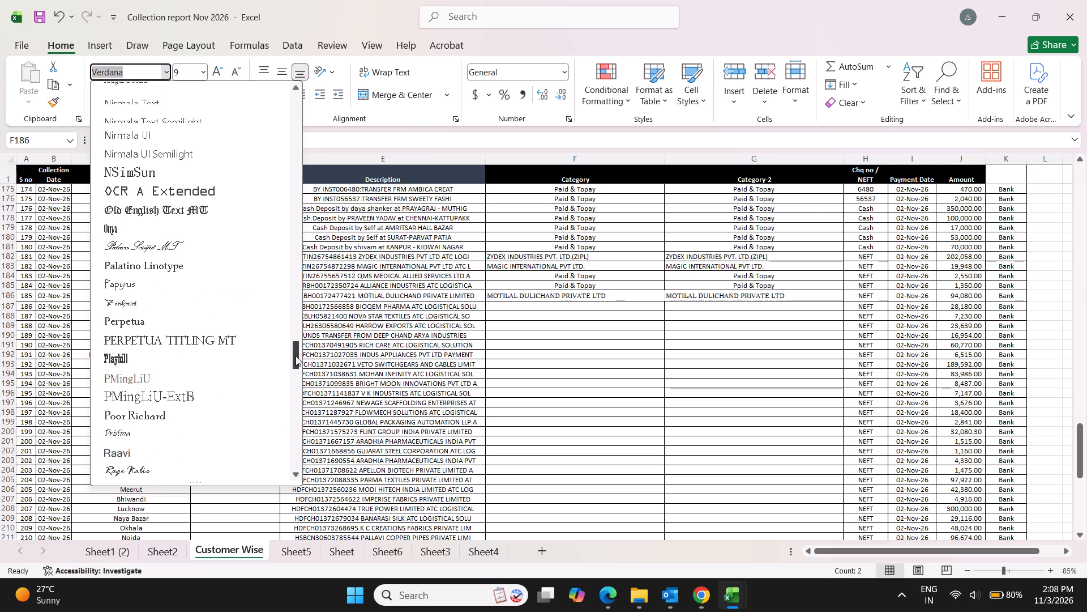
pyautogui.moveTo(295, 352); pyautogui.dragTo(327, 49)
pyautogui.click(149, 132)
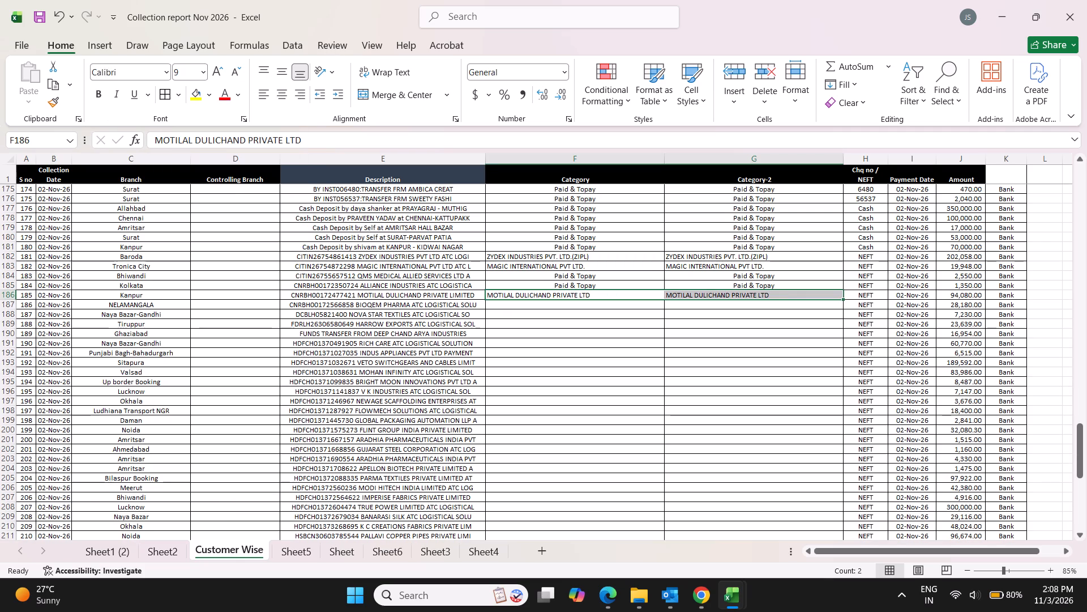
# Save the November 2026 collection report.
pyautogui.click(472, 331)
pyautogui.hotkey('ctrl', 's')
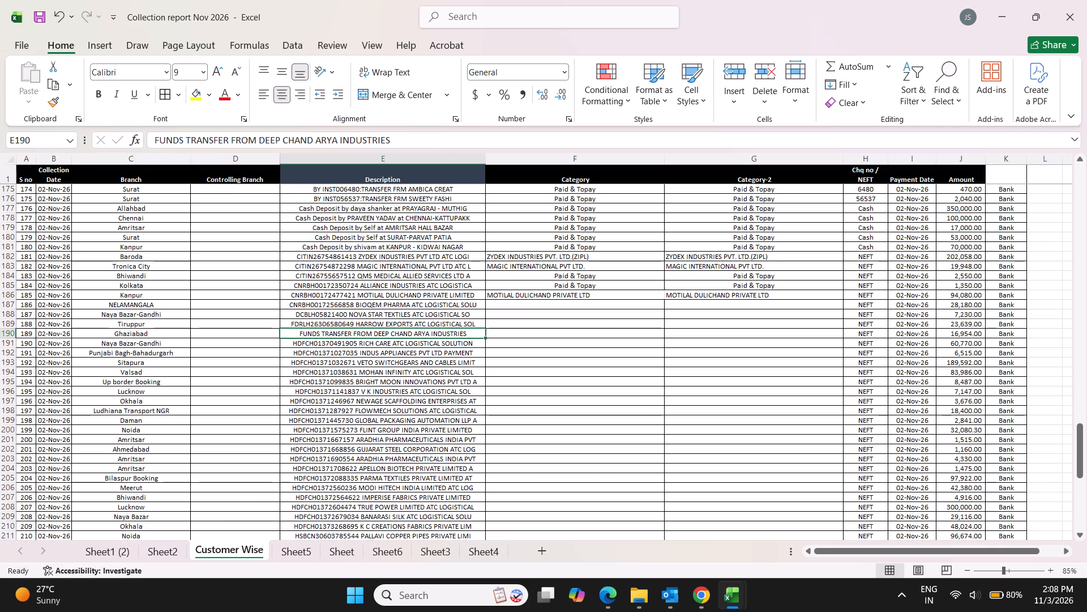
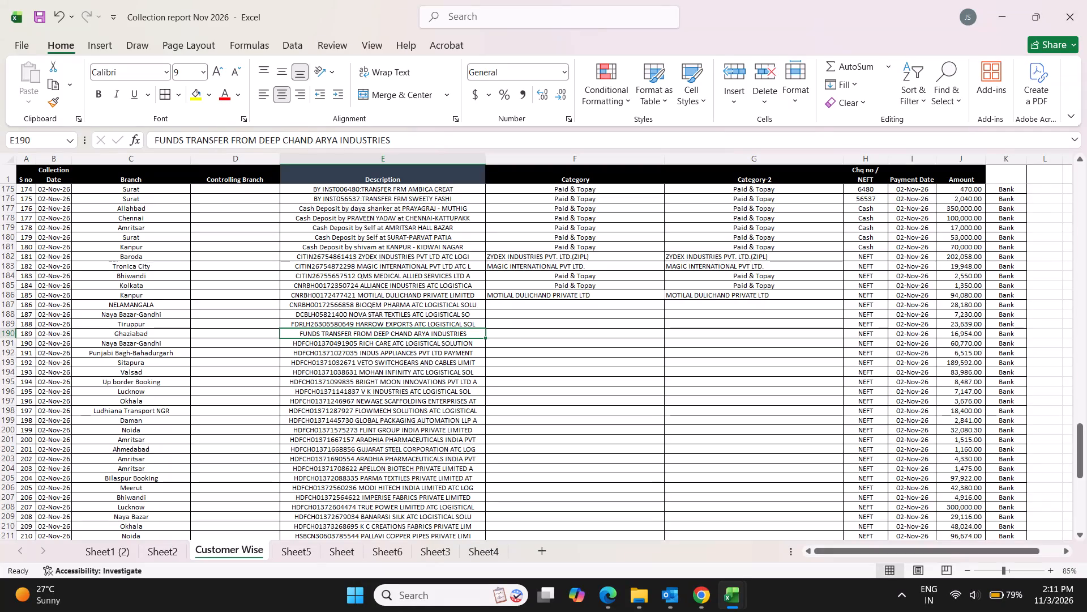
# Copy Paid & Topay from row 185 into Category and Category-2 of row 187 and save the report.
pyautogui.moveTo(592, 282); pyautogui.dragTo(758, 280)
pyautogui.hotkey('ctrl', 'c')
pyautogui.click(576, 305)
pyautogui.hotkey('ctrl', 'v')
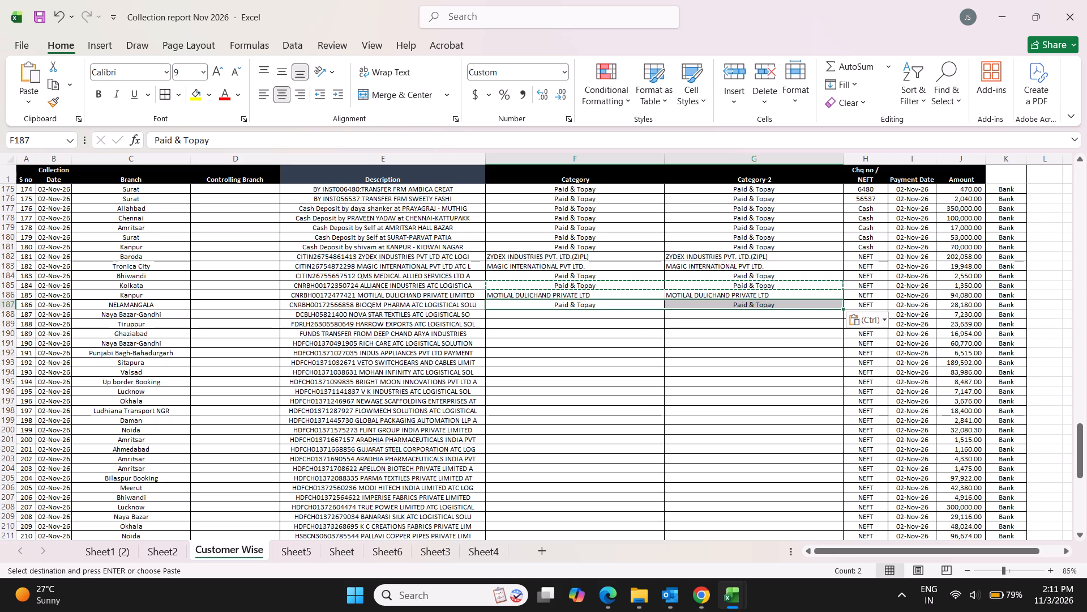
pyautogui.hotkey('ctrl', 's')
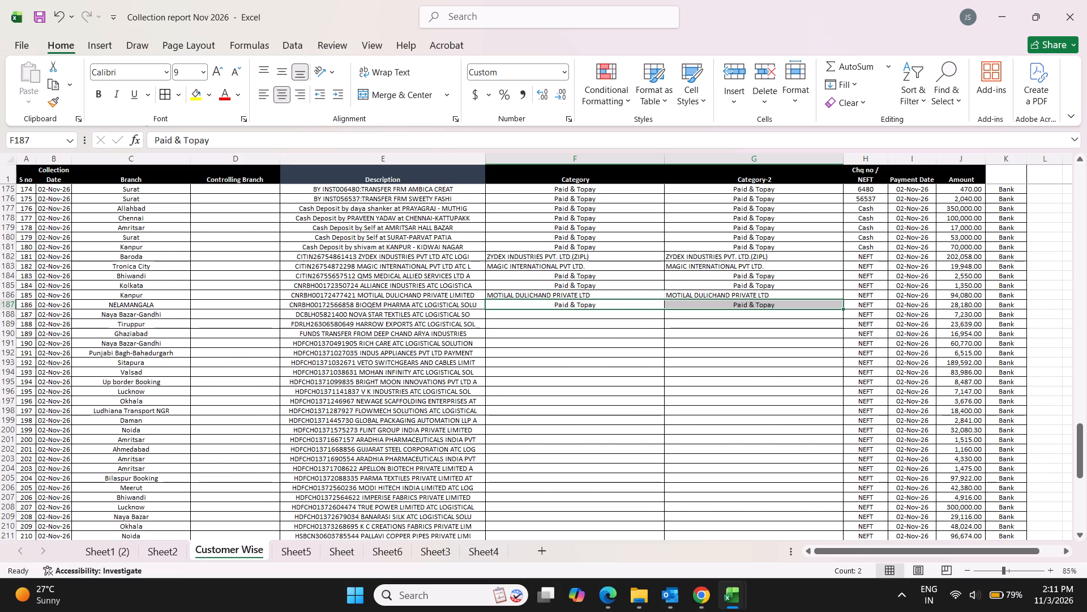
# Look up GANDHI NAGAR in the target list, copy GANDHI NAGAR (DELHI) AGENCY A/C into Category and Category-2 of report row 188, and save.
pyautogui.hotkey('alt', 'Tab')
pyautogui.hotkey('ctrl', 'f')
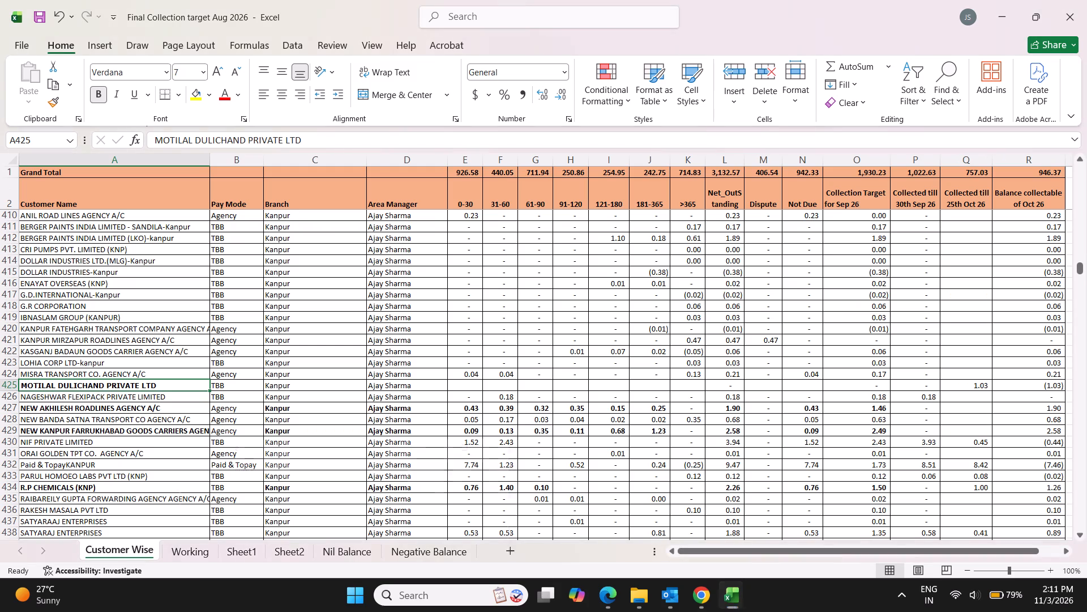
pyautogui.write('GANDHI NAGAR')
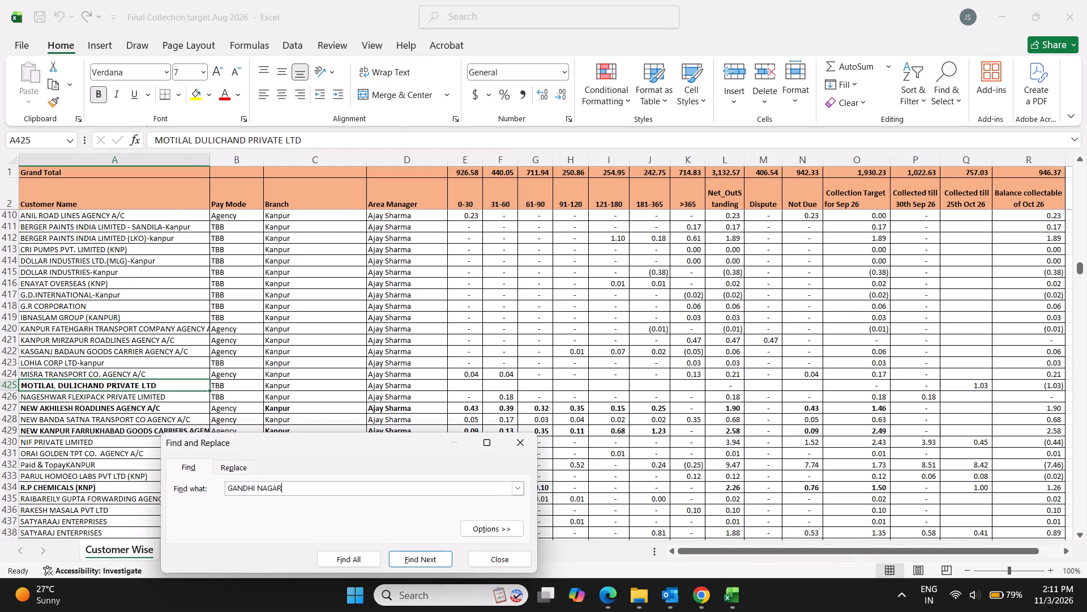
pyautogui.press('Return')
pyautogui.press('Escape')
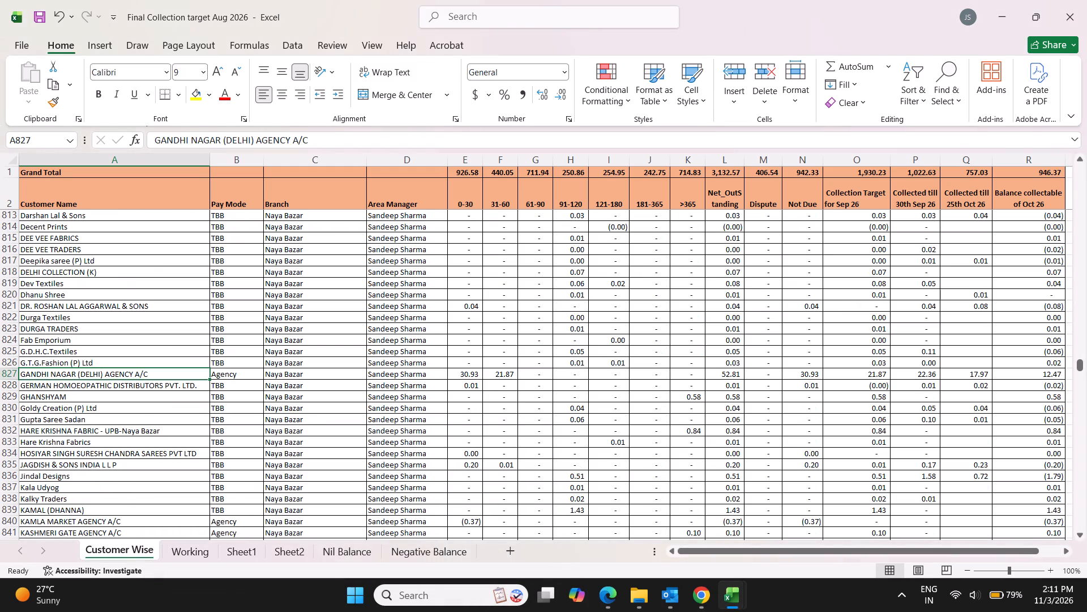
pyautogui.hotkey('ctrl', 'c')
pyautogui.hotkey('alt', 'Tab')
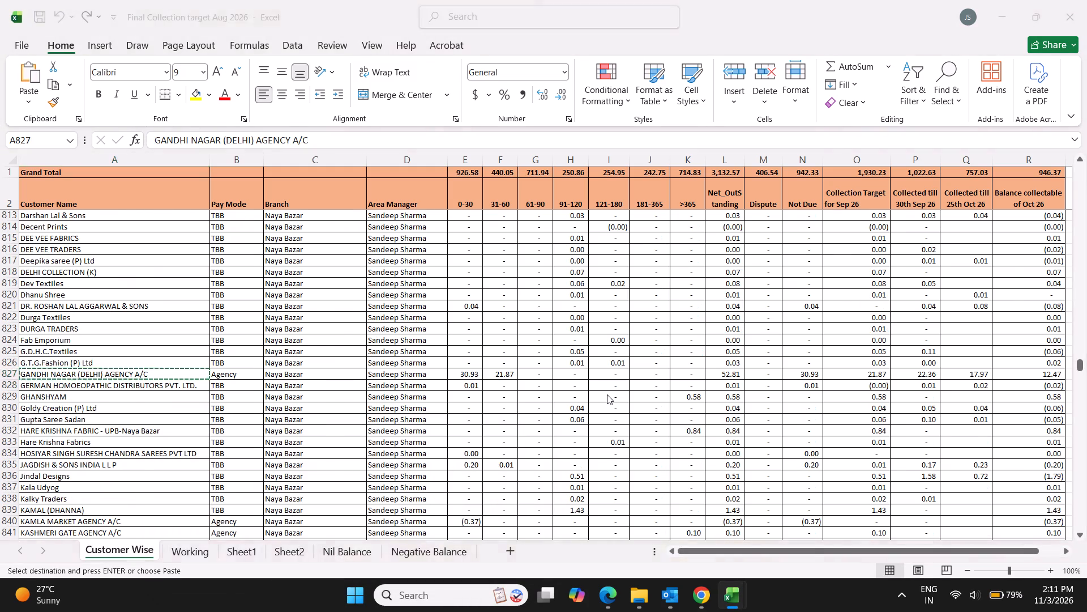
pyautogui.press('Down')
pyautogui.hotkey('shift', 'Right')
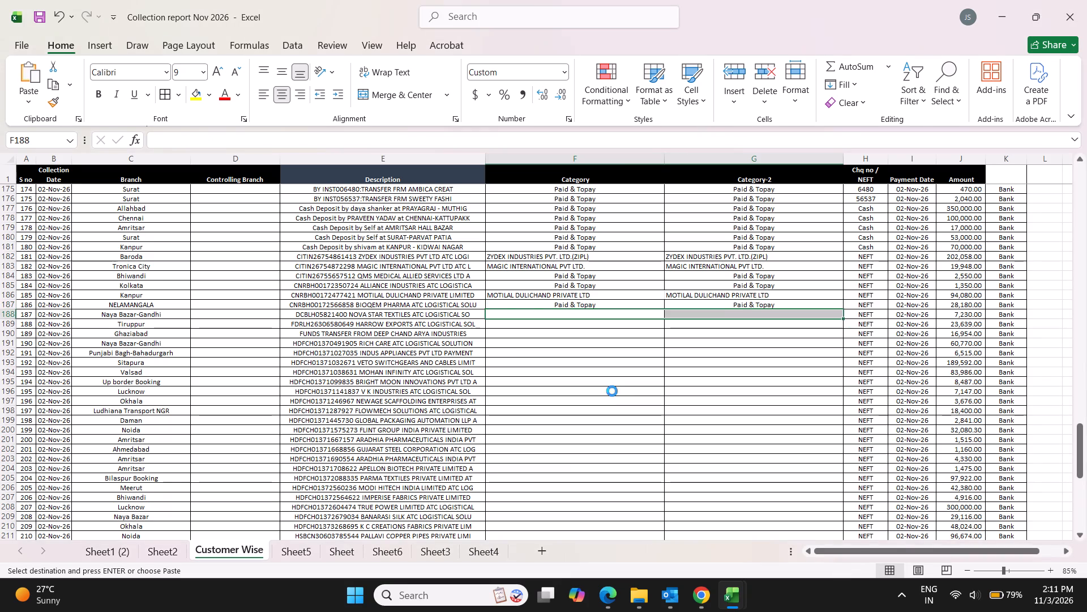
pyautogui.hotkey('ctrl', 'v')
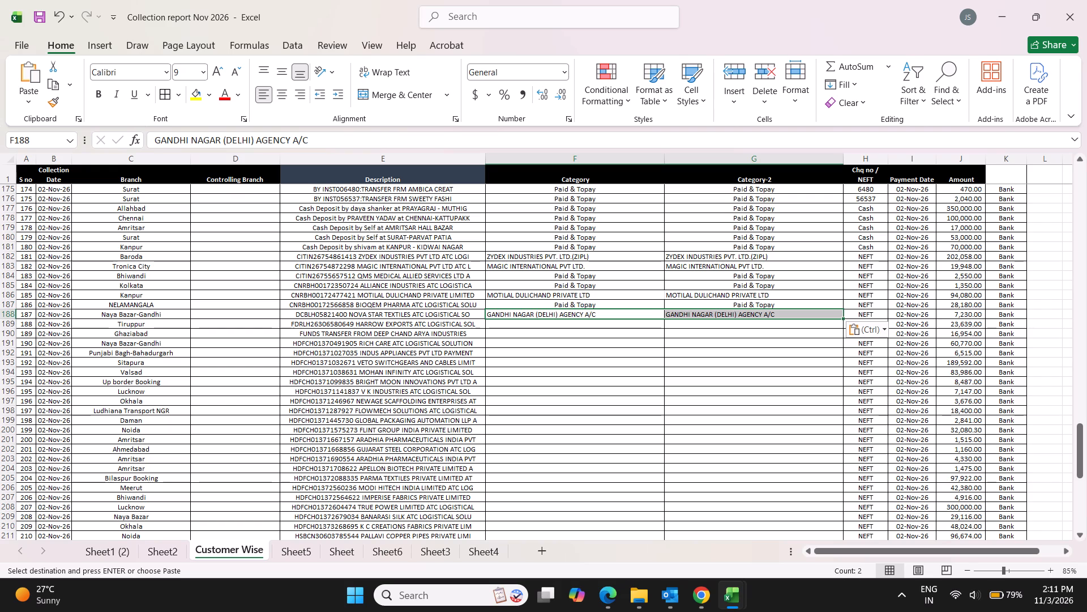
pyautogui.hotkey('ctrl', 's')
pyautogui.click(579, 400)
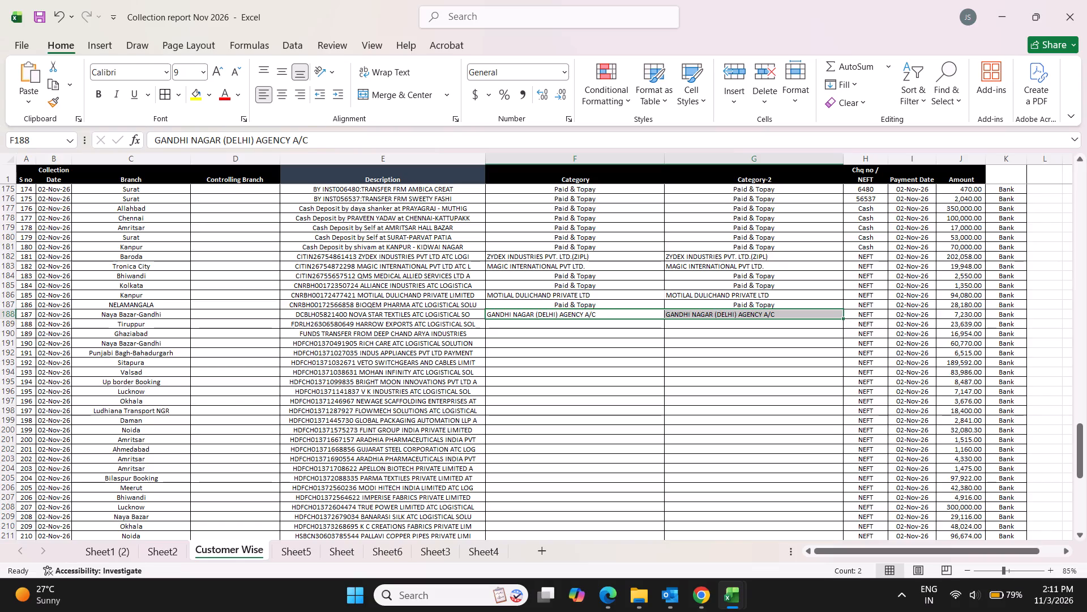
# Copy Paid & Topay from row 187 into Category and Category-2 of row 189.
pyautogui.moveTo(605, 305); pyautogui.dragTo(709, 307)
pyautogui.hotkey('ctrl', 'c')
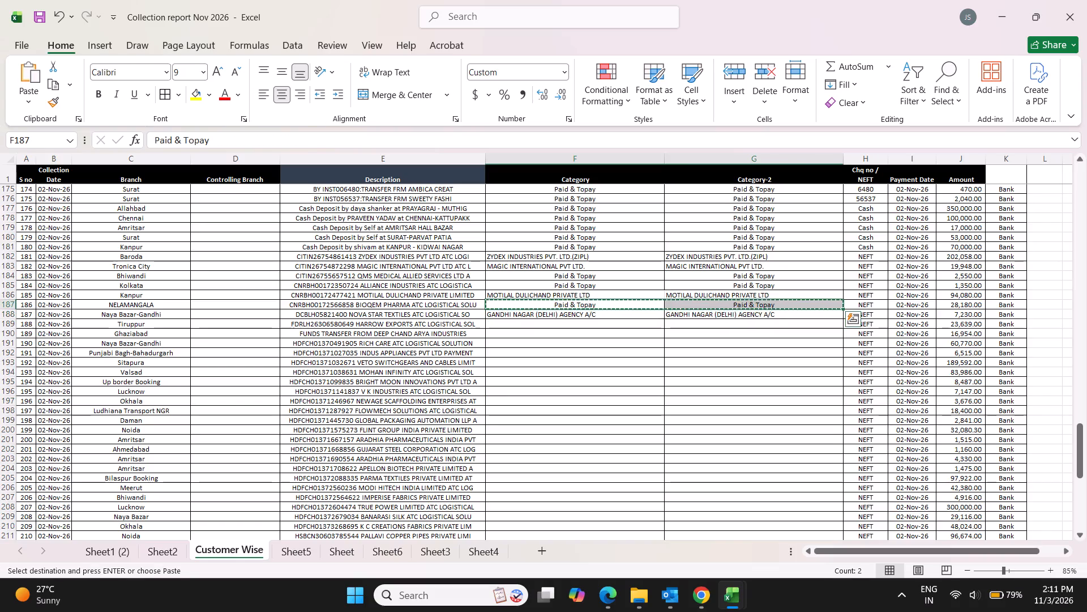
pyautogui.click(572, 325)
pyautogui.hotkey('ctrl', 'v')
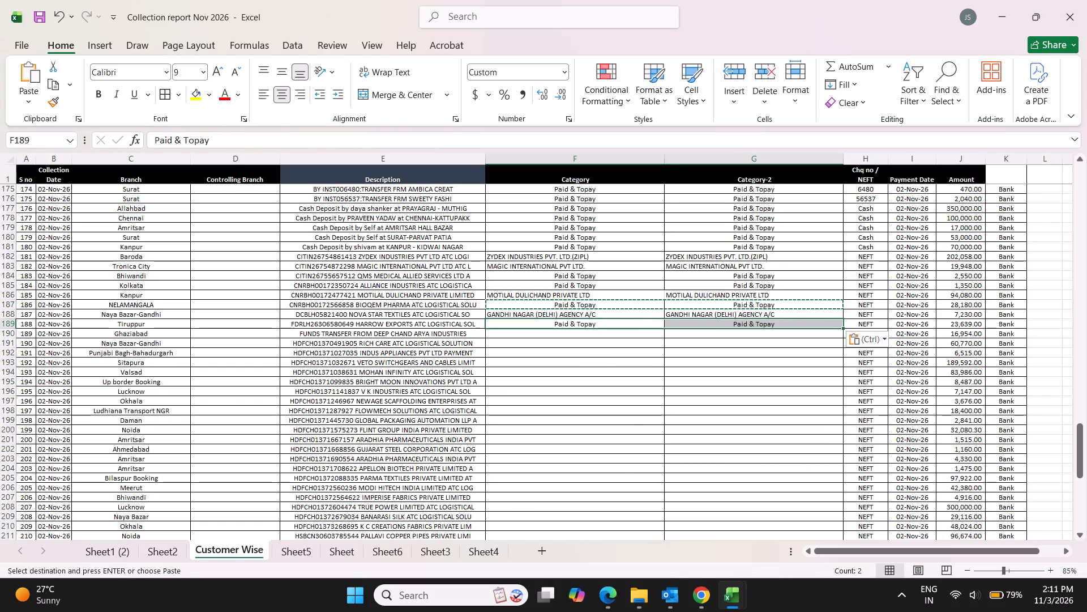
pyautogui.hotkey('alt', 'Tab')
pyautogui.hotkey('ctrl', 'f')
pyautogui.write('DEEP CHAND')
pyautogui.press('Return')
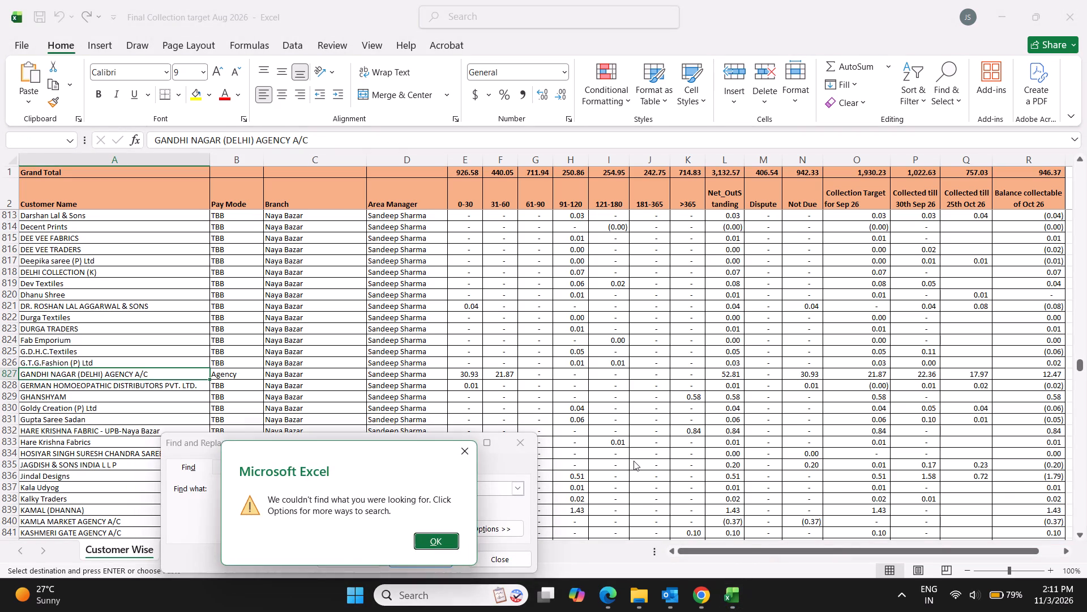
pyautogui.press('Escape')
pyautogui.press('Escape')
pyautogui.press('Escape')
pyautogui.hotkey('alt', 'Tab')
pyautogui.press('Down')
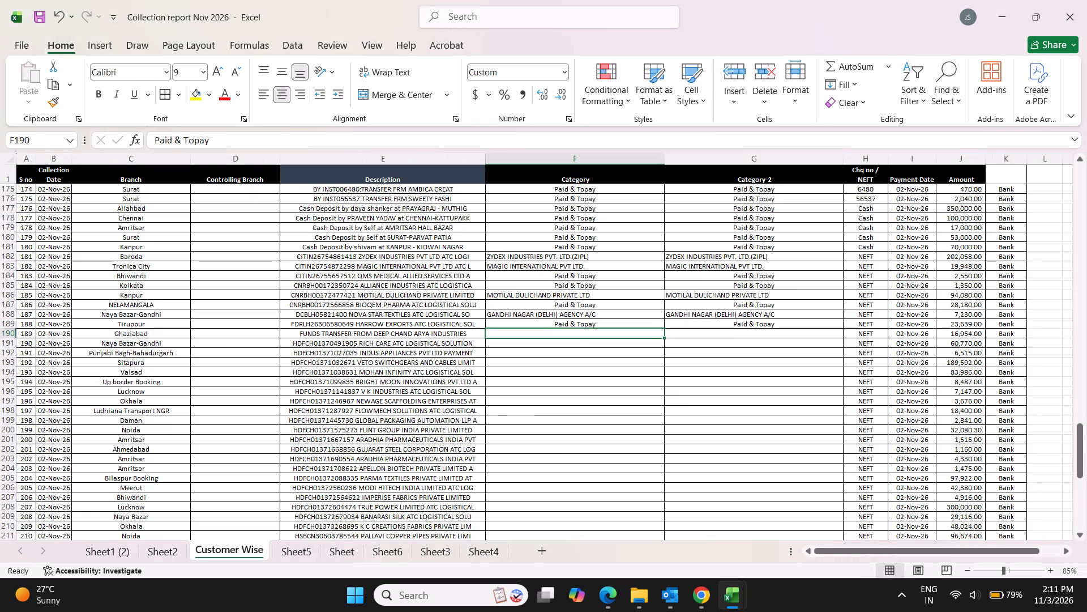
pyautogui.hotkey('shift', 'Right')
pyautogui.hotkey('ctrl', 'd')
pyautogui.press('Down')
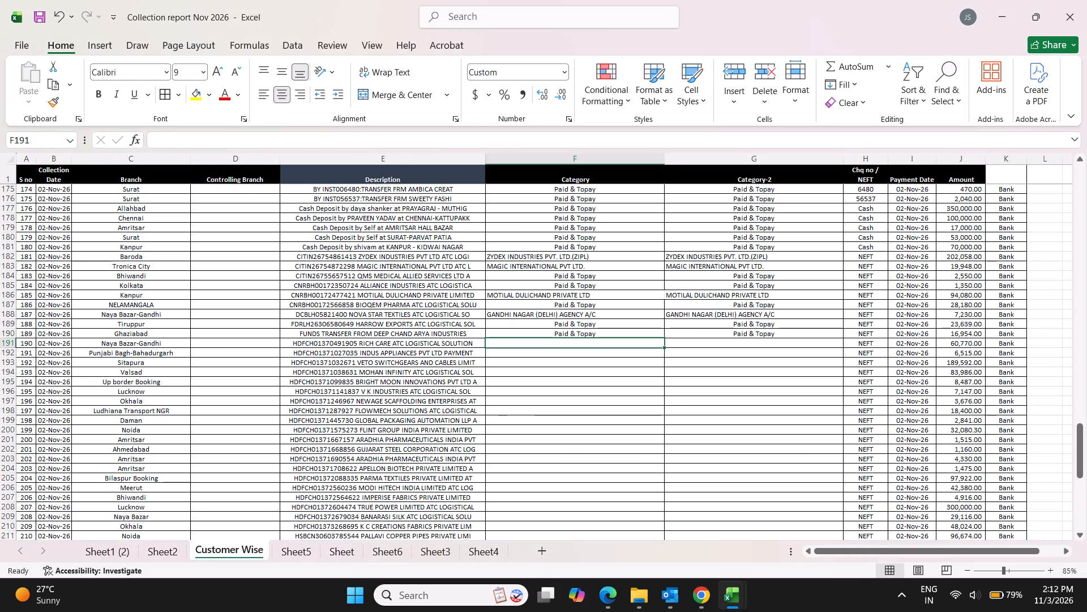
# Copy GANDHI NAGAR (DELHI) AGENCY A/C from row 188 into Category and Category-2 of row 191.
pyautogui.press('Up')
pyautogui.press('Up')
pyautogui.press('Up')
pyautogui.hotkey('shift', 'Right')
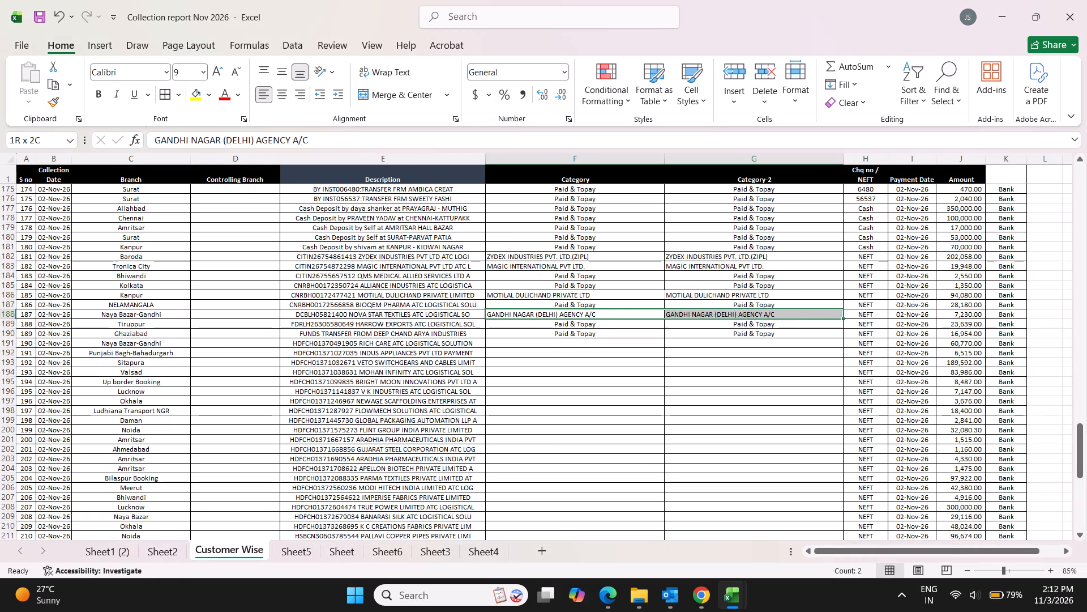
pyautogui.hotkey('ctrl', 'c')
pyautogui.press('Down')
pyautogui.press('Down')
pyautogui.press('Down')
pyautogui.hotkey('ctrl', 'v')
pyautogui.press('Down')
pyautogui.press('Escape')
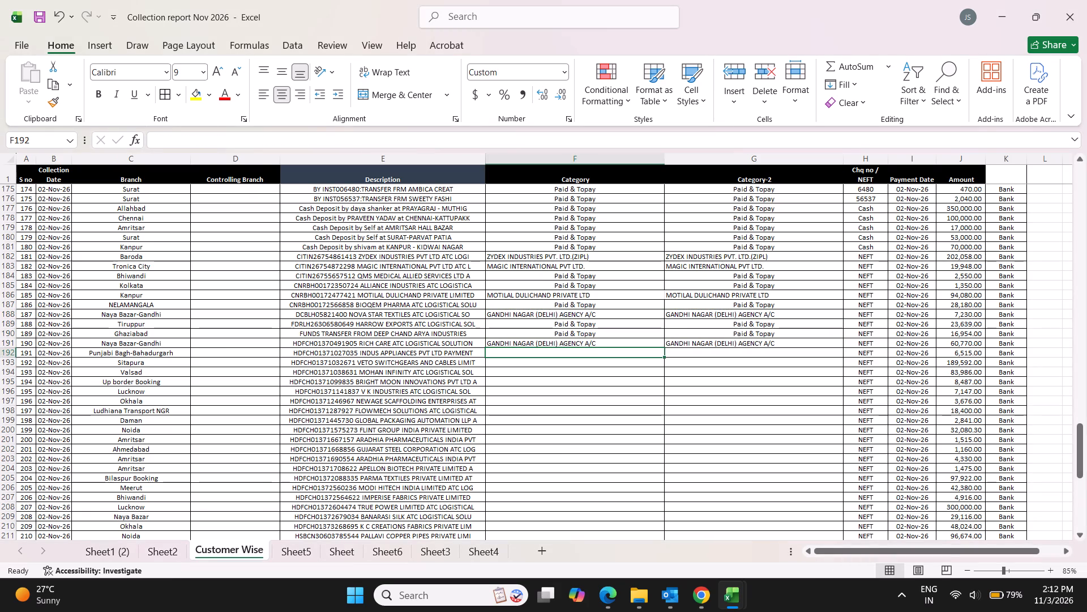
# Find the BAHADURGARH customer in the target list and copy its name.
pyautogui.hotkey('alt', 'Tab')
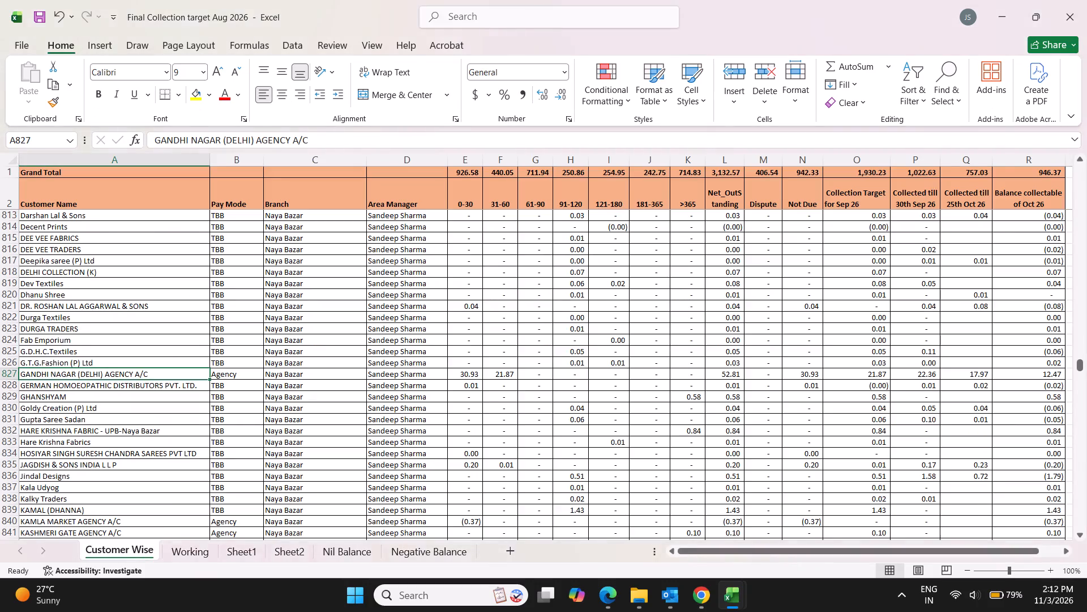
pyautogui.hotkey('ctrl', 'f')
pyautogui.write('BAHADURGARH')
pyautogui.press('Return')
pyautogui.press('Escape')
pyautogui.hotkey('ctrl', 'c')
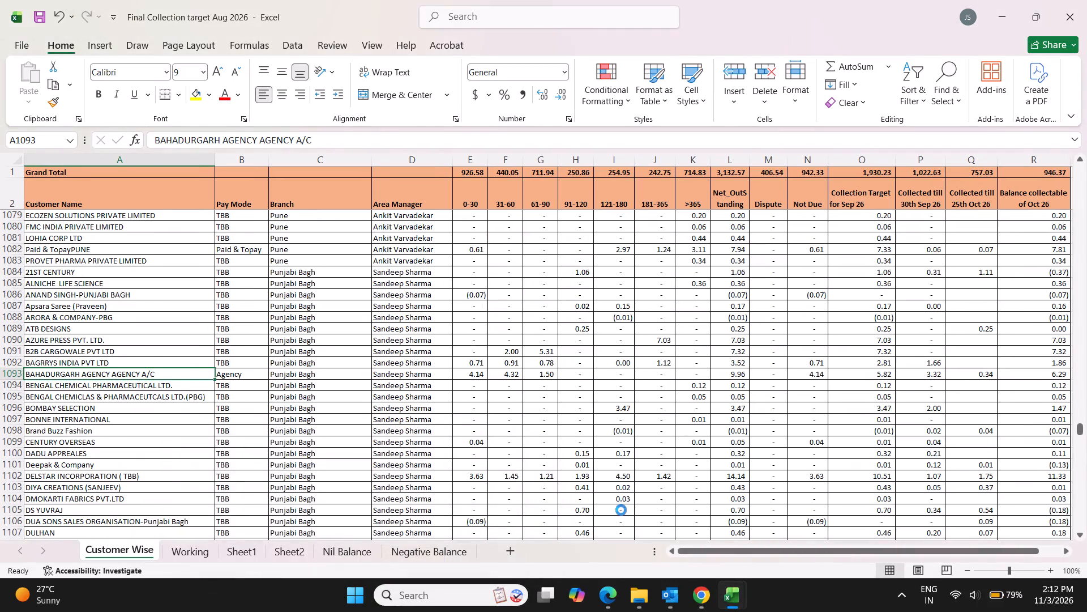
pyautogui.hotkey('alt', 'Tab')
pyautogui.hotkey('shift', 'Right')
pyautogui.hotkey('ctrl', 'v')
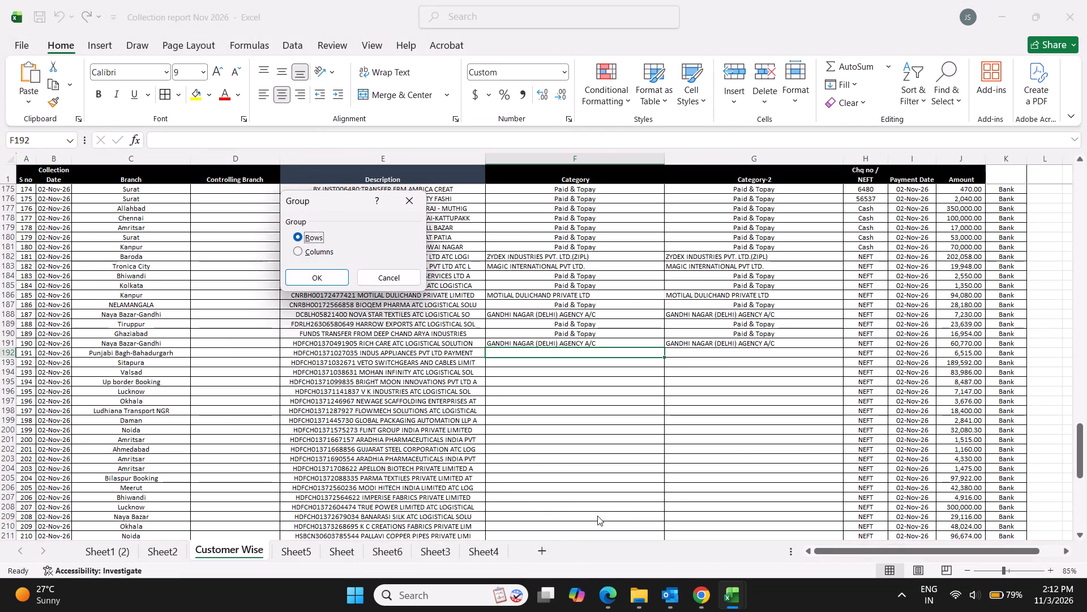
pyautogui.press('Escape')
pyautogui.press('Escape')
# Copy BAHADURGARH AGENCY AGENCY A/C from the target list into Category and Category-2 of report row 192.
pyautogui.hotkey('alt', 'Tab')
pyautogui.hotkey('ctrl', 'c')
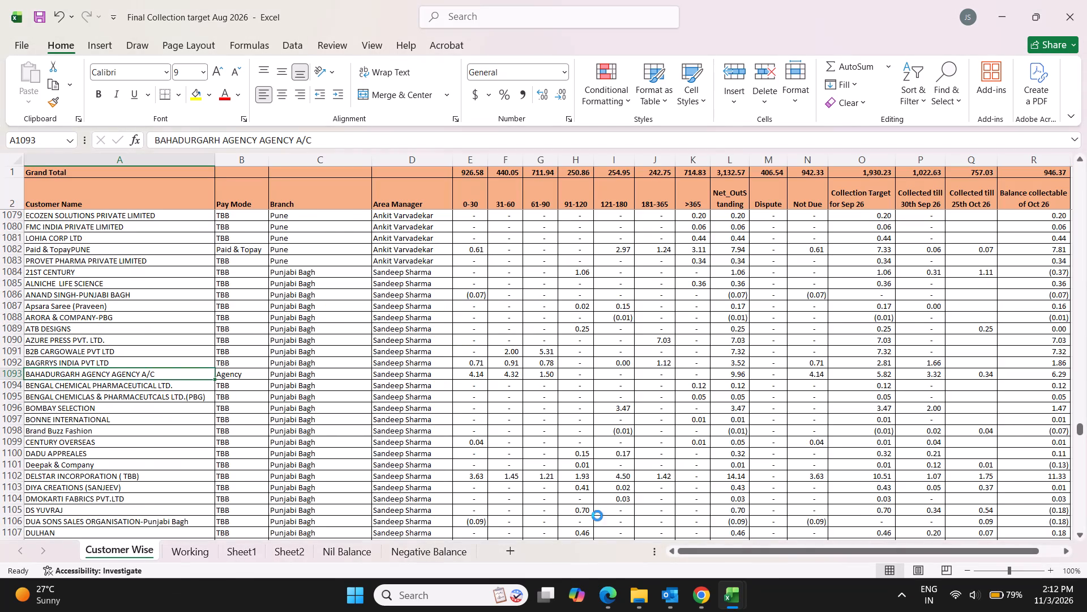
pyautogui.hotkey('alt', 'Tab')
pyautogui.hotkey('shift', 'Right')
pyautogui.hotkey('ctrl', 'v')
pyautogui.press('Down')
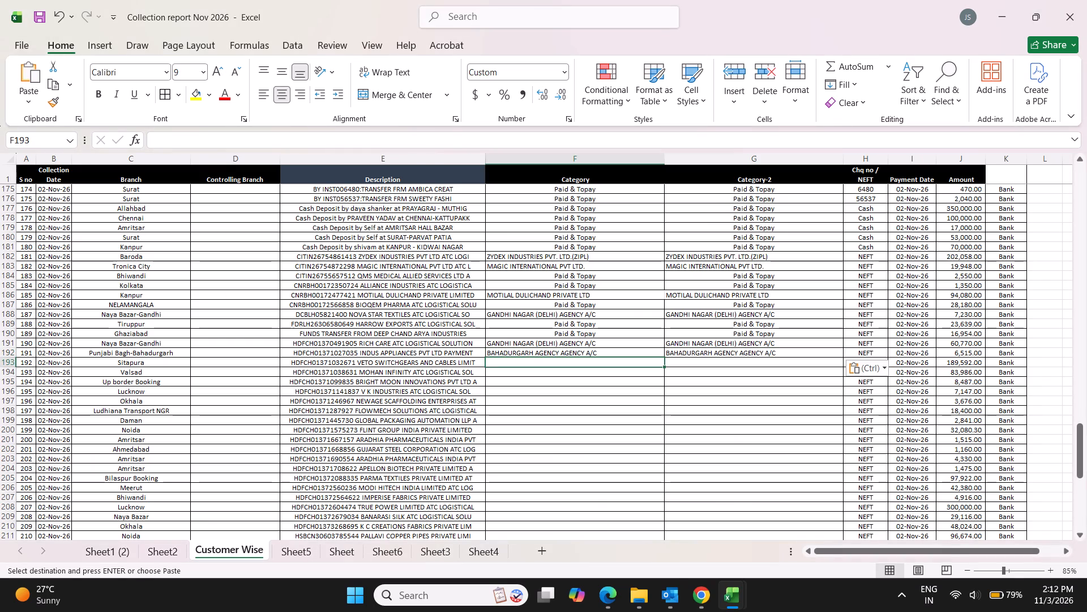
# Find VETO SW in the target list and copy VETO SWITCHGEARS AND CABLES LIMITED into Category and Category-2 of report row 193.
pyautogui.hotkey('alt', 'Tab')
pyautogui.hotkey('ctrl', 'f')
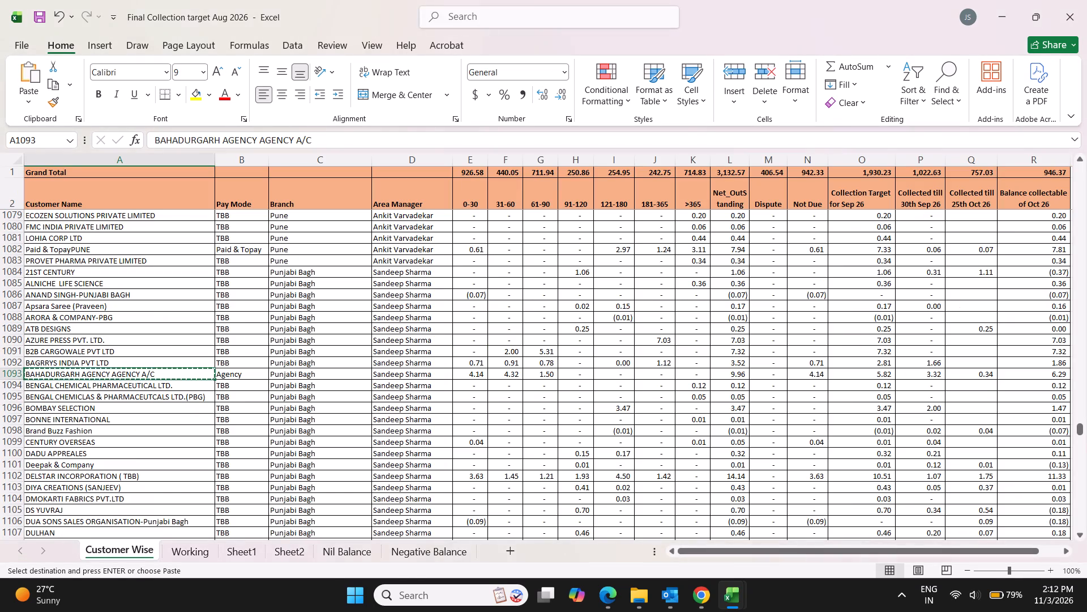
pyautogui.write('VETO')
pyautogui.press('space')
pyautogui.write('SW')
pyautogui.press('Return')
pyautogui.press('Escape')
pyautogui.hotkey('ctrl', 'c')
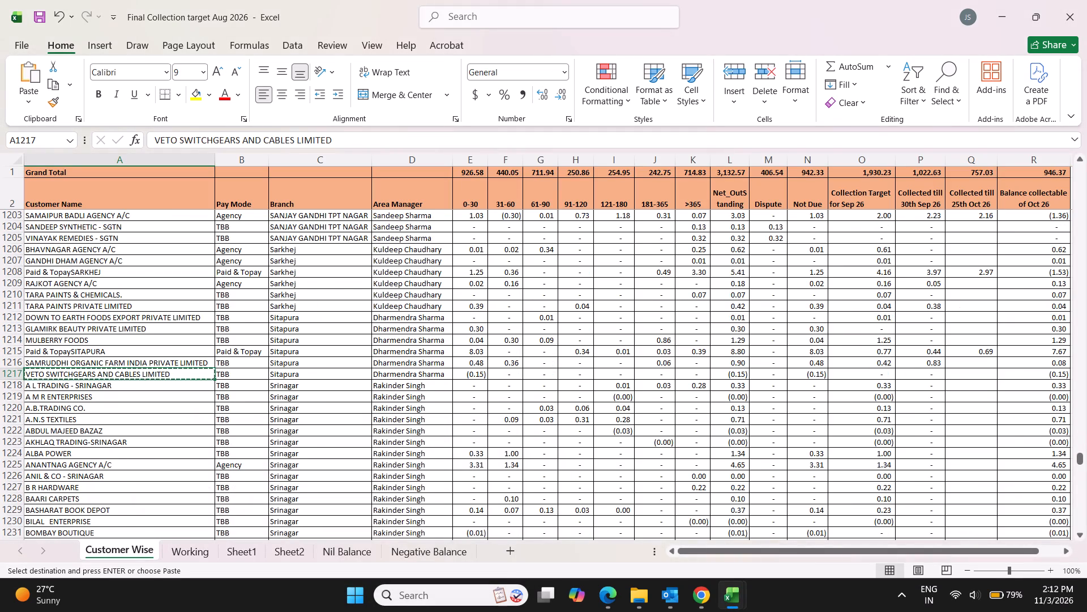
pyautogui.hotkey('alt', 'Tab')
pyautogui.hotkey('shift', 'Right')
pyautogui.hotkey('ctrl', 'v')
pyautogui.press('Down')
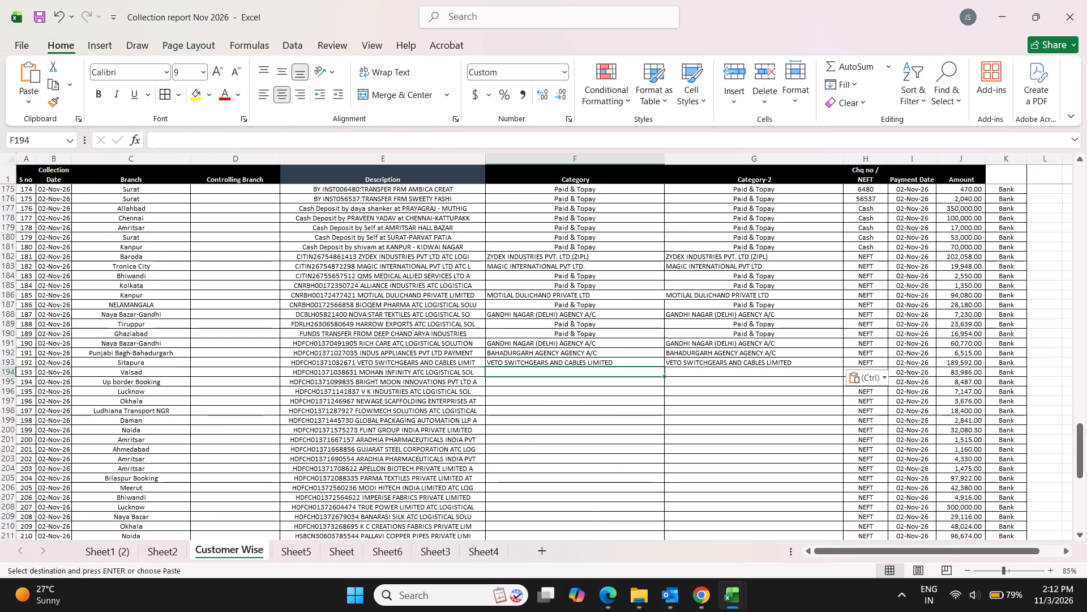
# Find MOHAN INF in the target list and copy MOHAN INFINITY -VALSAD into Category and Category-2 of report row 194.
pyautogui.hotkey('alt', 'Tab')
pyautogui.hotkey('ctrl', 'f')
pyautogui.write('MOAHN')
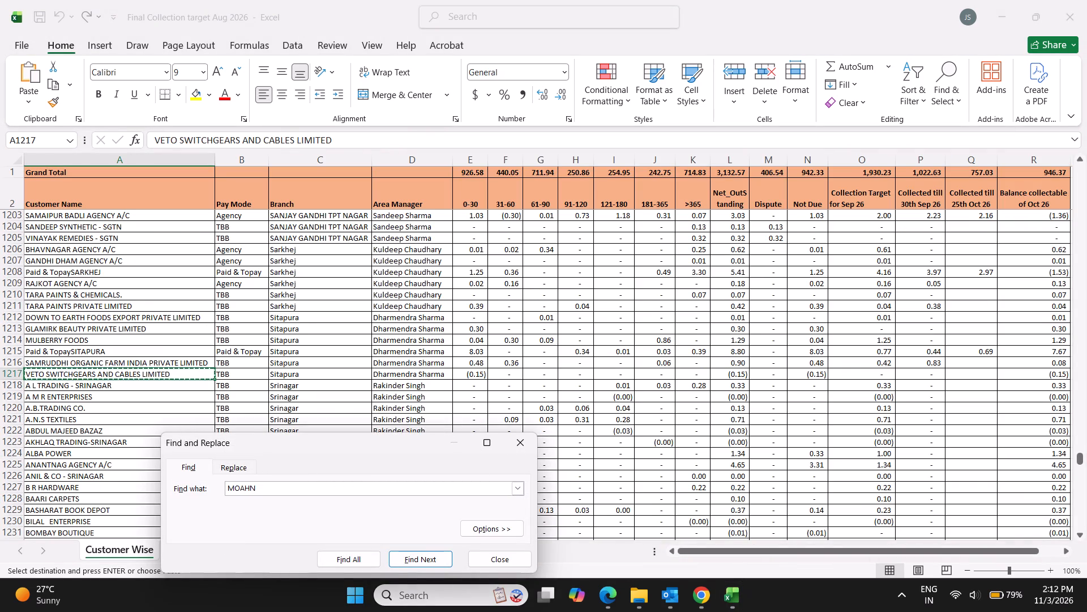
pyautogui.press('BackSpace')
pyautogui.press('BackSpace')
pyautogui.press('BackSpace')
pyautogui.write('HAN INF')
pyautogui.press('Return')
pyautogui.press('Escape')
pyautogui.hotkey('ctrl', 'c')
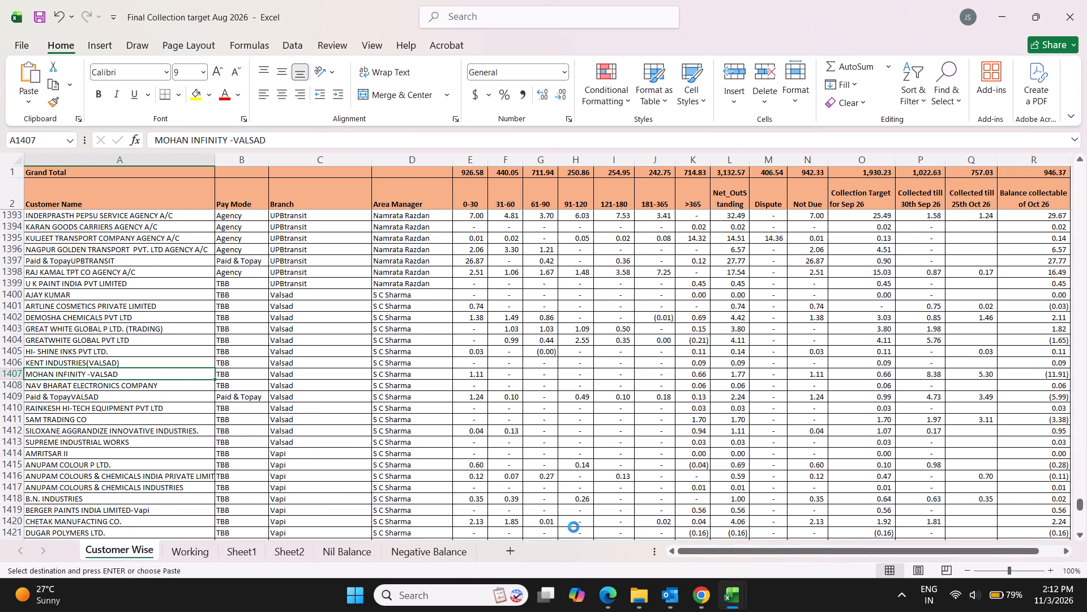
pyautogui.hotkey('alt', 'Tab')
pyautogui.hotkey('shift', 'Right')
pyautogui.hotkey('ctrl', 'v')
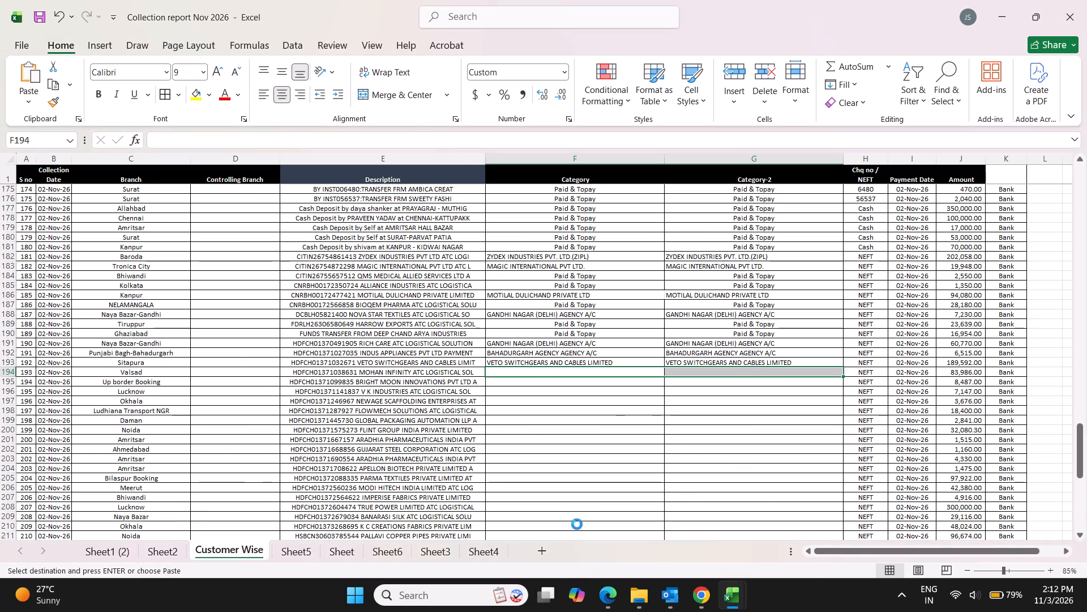
# Copy Paid & Topay from row 190 into Category and Category-2 of rows 195 and 196.
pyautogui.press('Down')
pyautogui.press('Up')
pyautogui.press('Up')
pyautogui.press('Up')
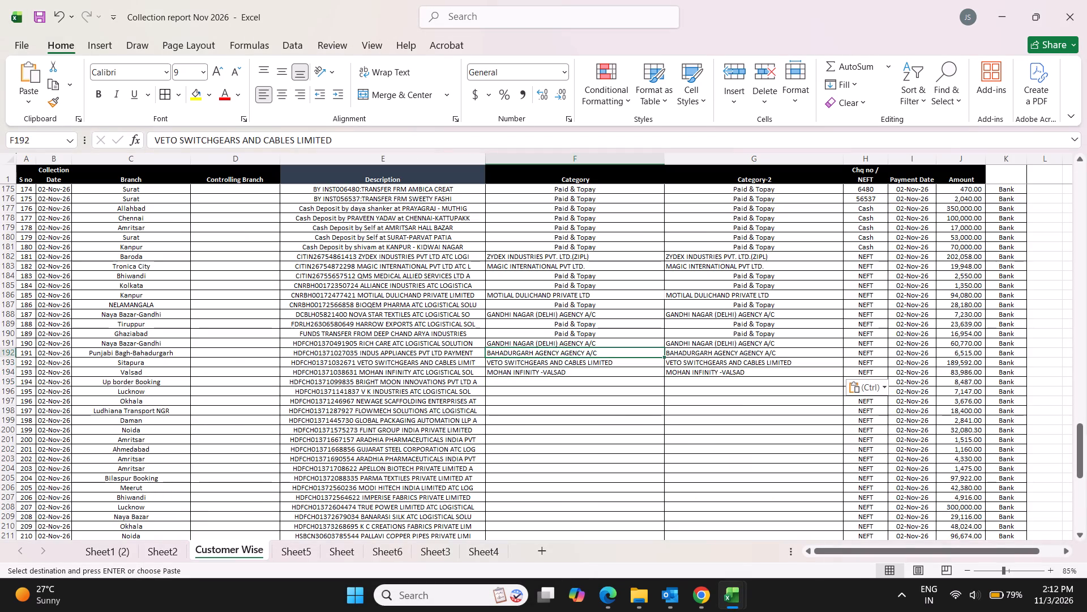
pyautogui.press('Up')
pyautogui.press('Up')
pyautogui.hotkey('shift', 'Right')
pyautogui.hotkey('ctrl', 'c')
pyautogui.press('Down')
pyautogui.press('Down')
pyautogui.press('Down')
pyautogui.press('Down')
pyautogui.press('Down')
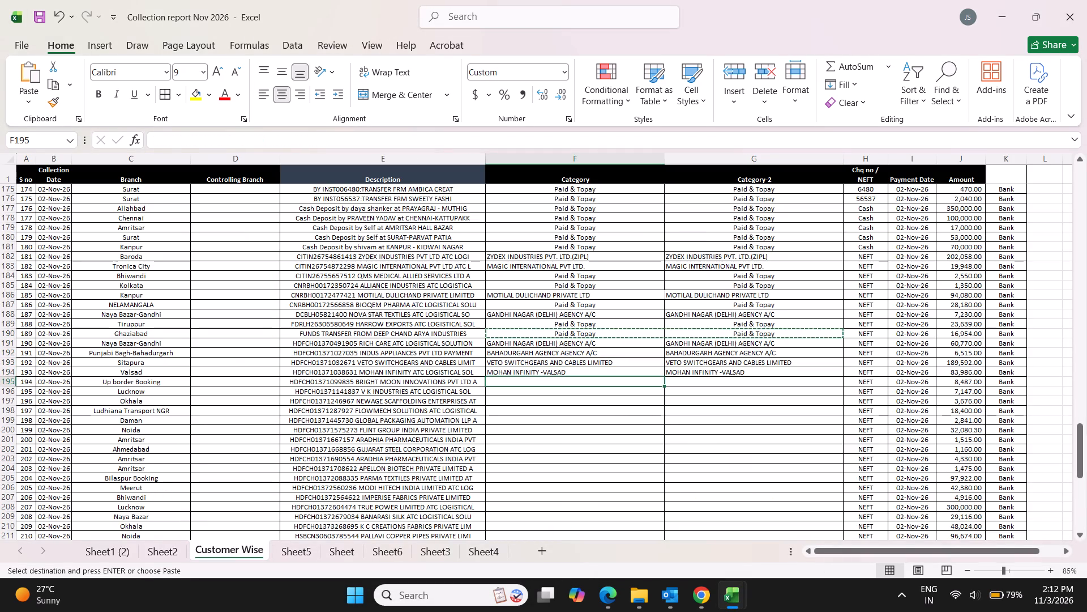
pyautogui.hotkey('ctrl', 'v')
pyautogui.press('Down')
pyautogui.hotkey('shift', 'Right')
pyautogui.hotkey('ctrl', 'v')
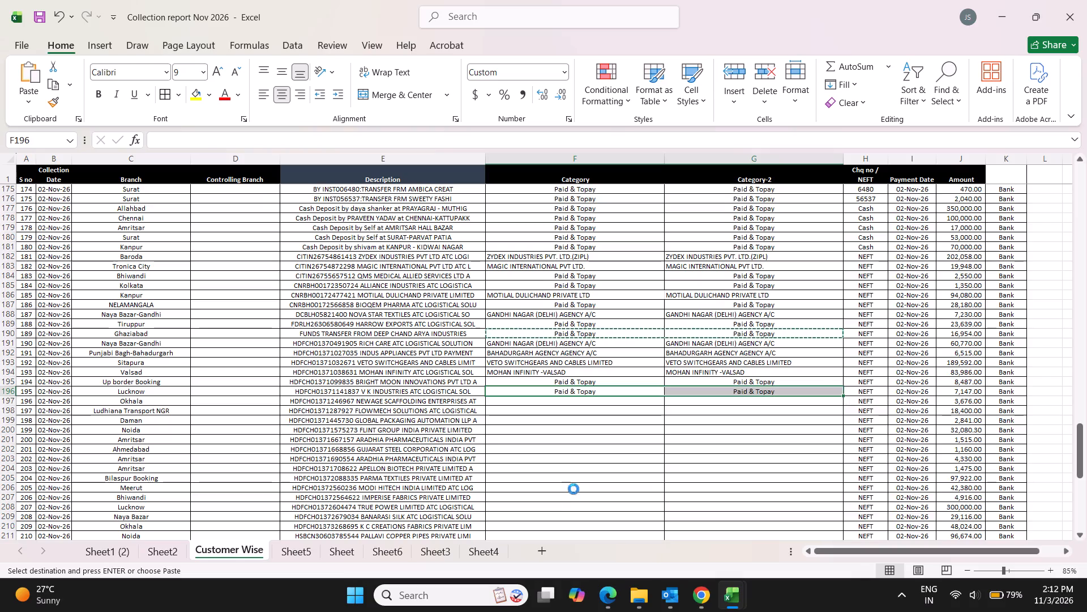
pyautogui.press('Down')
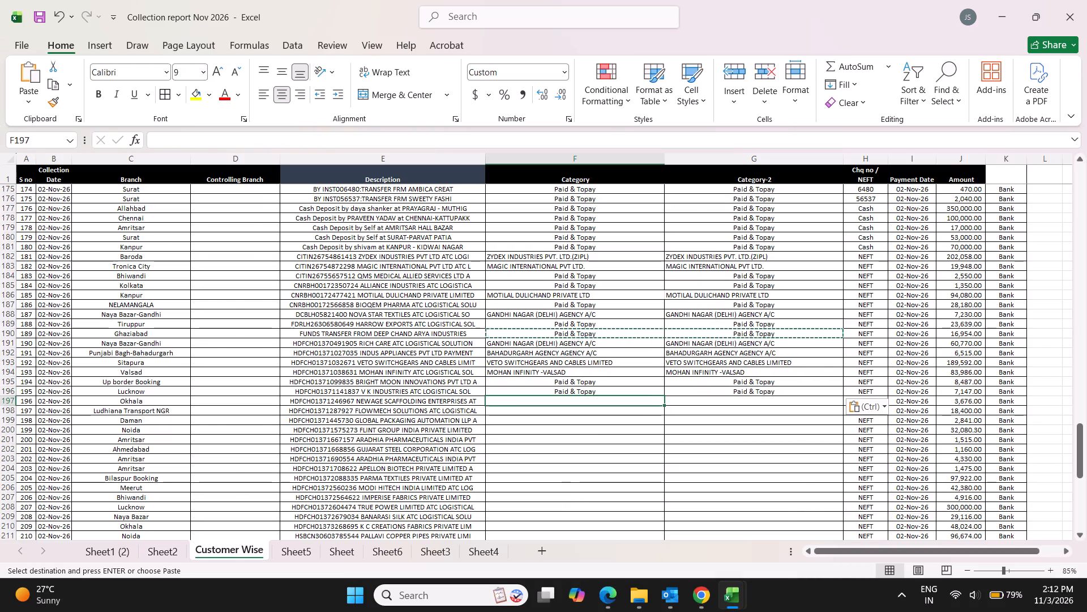
# Search the target list for NEWAGE, fill Category and Category-2 of report row 197 with Paid & Topay, and save.
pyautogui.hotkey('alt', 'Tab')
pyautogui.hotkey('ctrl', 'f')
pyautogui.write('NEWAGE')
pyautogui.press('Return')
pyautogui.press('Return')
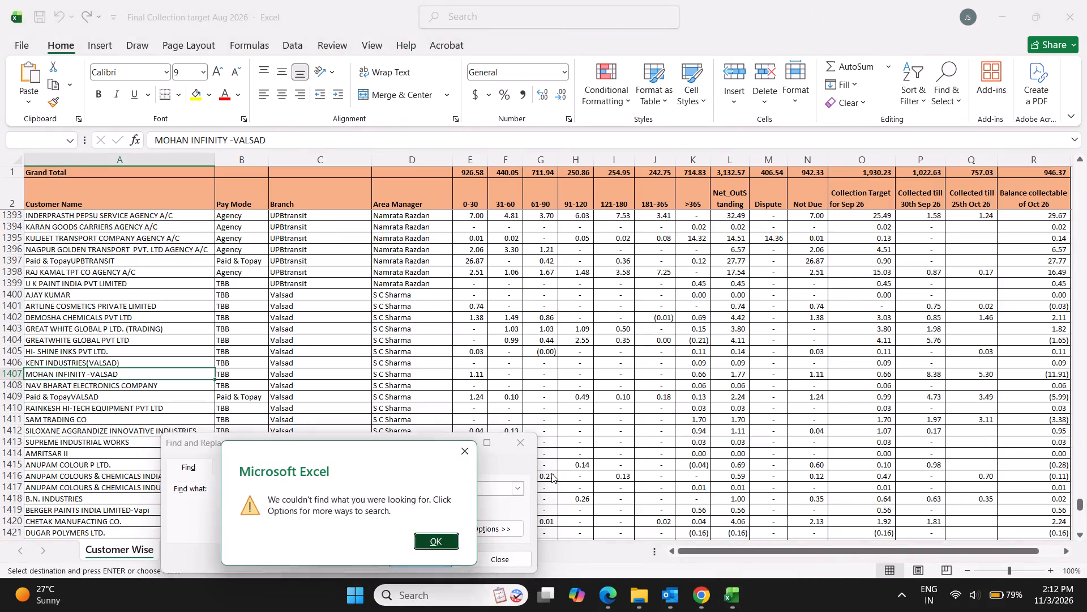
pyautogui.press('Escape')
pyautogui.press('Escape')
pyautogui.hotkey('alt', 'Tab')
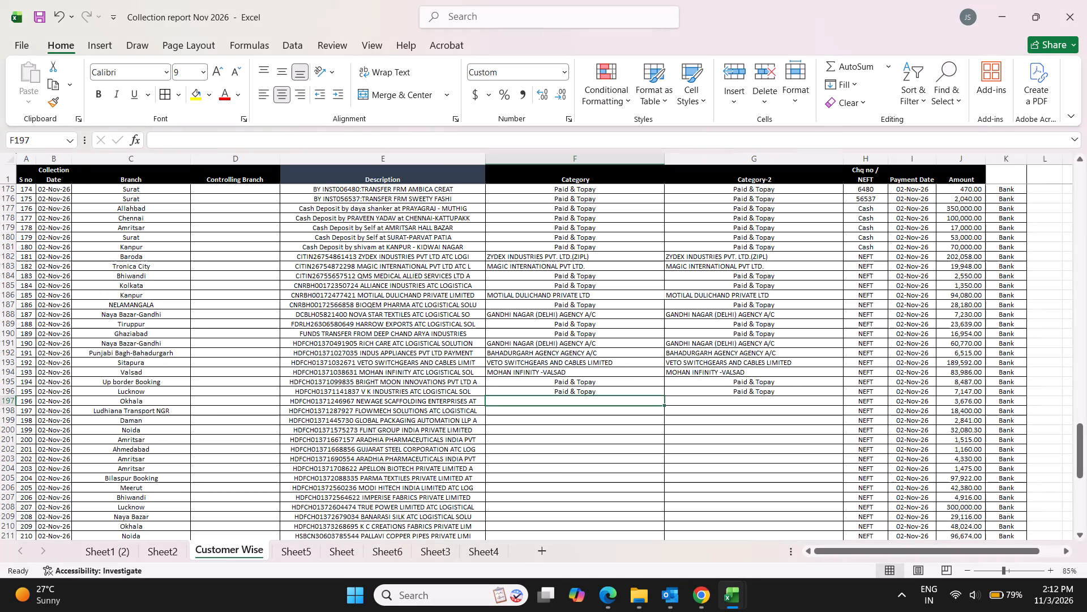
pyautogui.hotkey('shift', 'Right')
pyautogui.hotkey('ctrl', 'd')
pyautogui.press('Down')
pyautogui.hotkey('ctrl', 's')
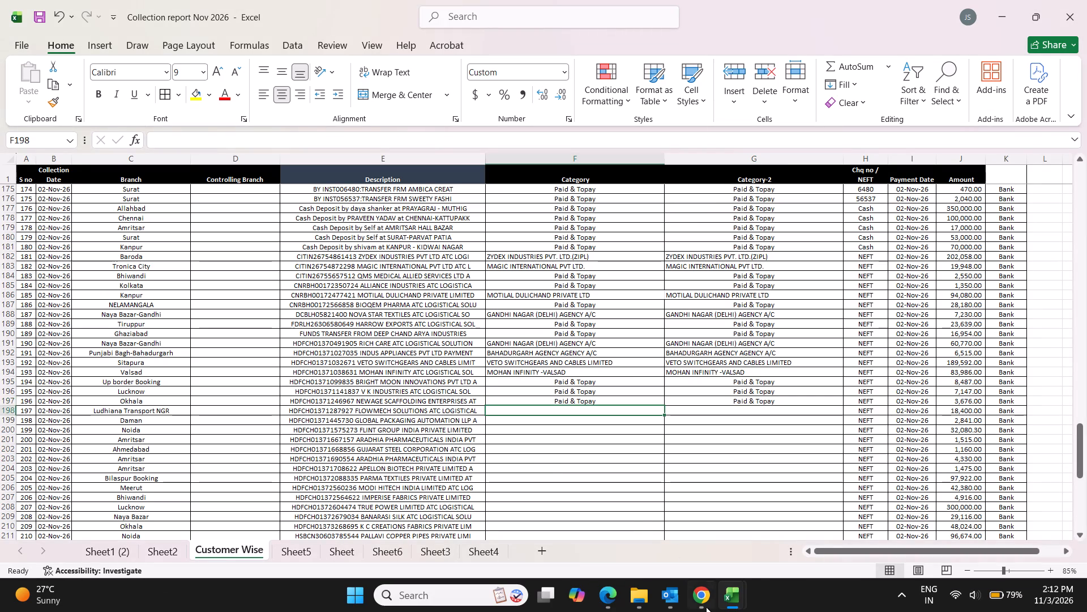